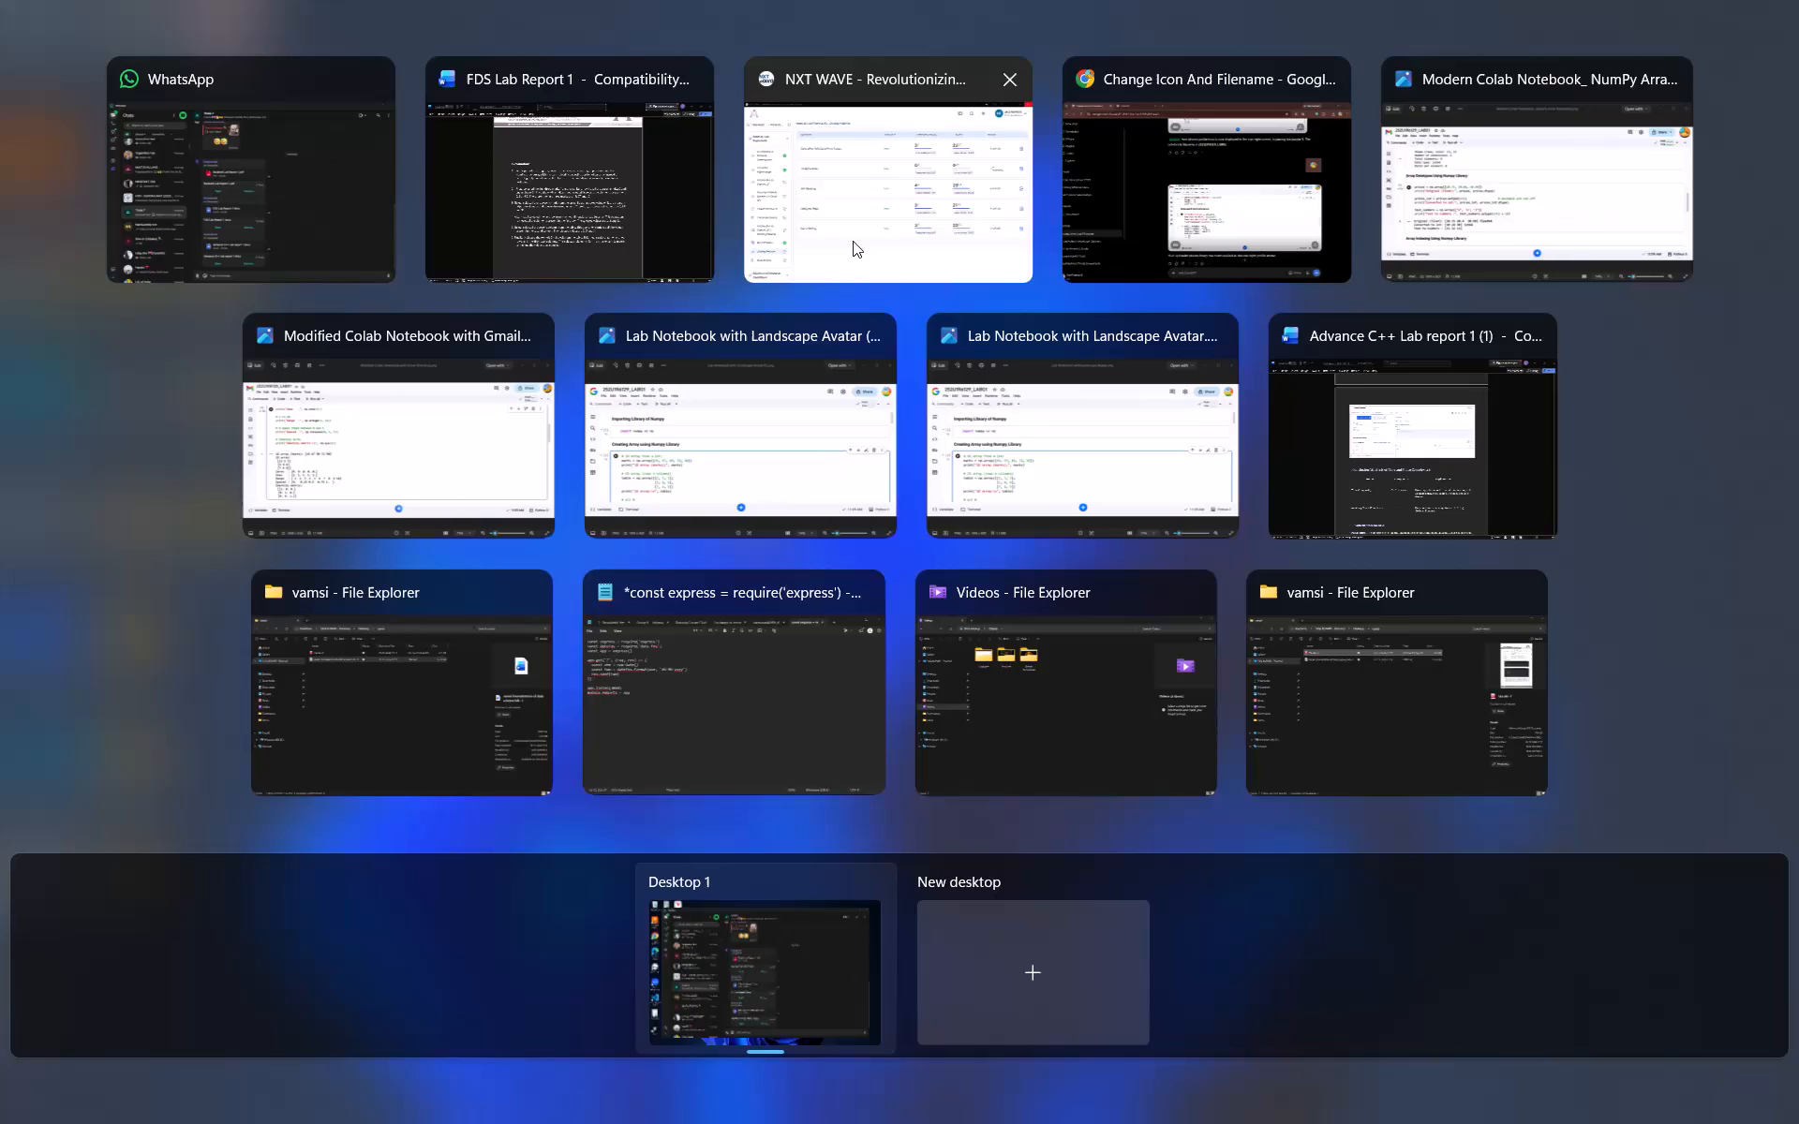
# Switch to the ChatGPT conversation in Chrome and send the message "CODE GOT WRONG".
pyautogui.click(1189, 209)
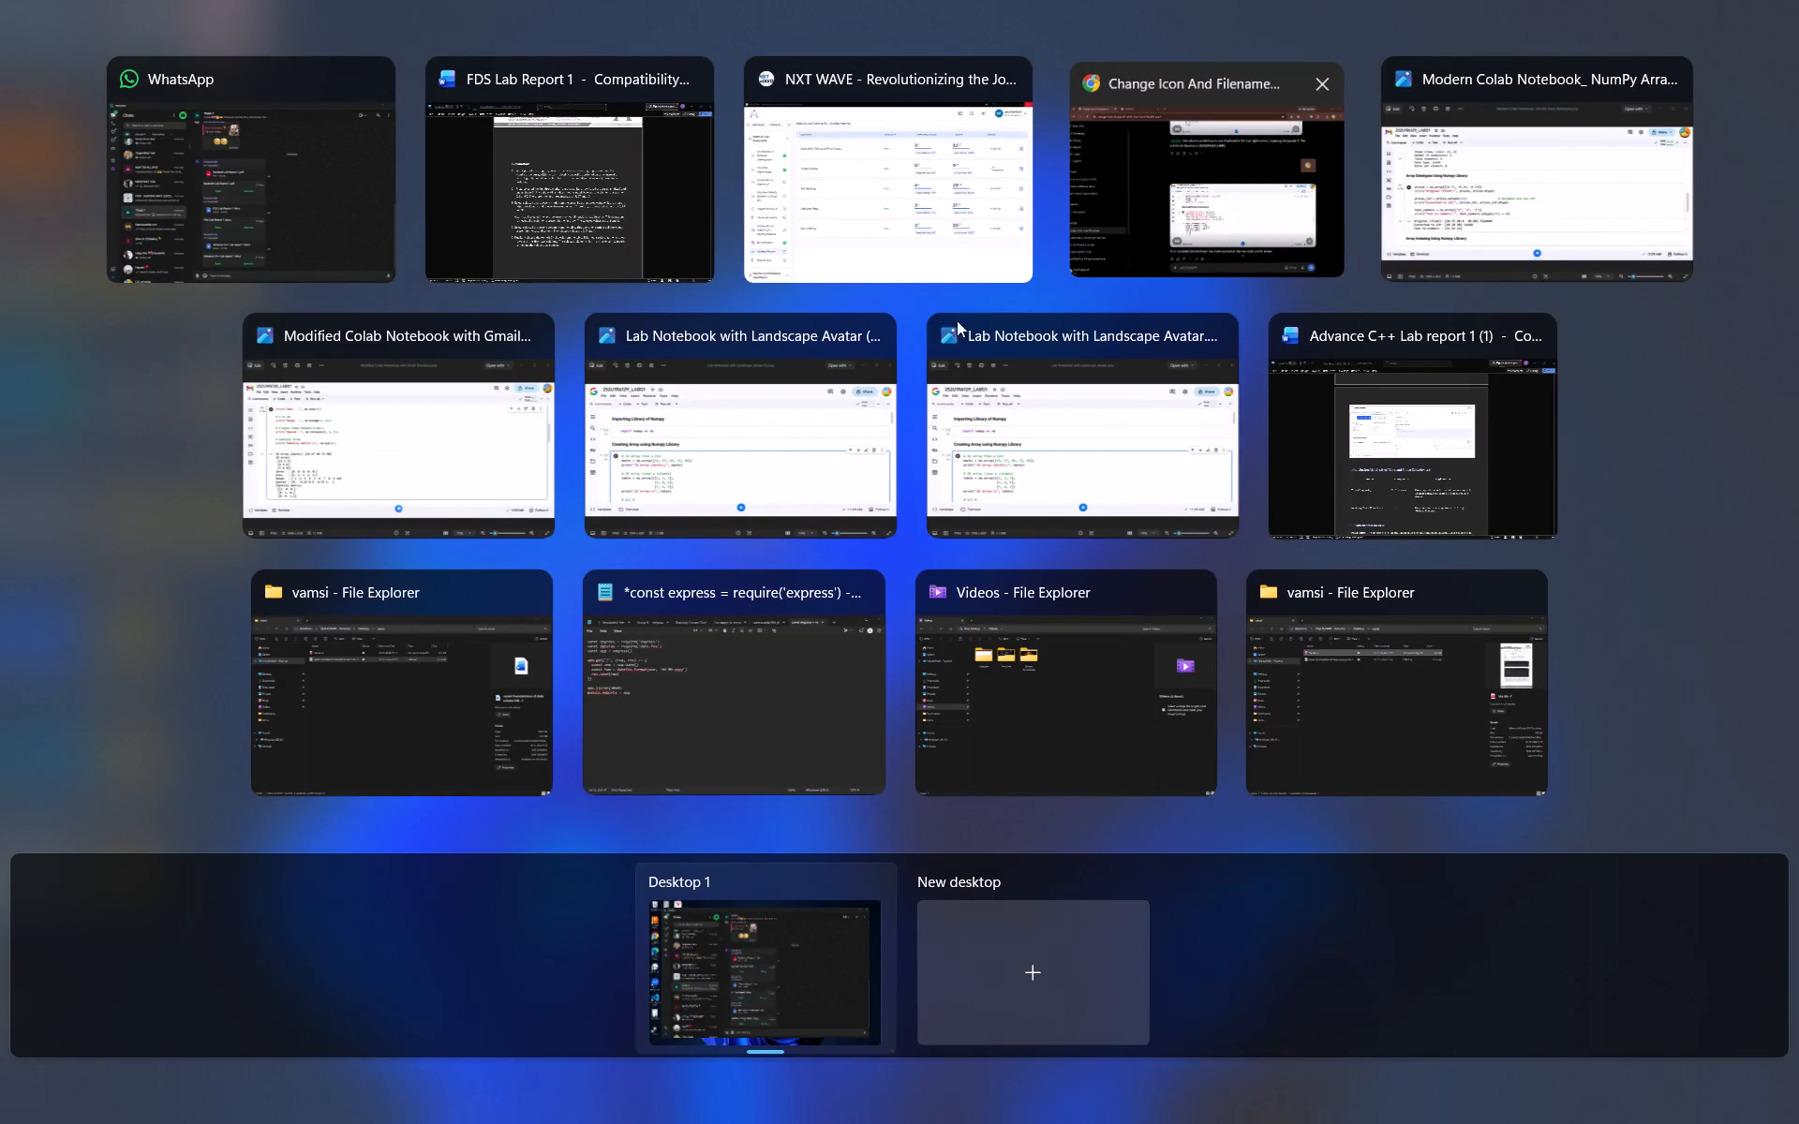
pyautogui.scroll(-1, 838, 685)
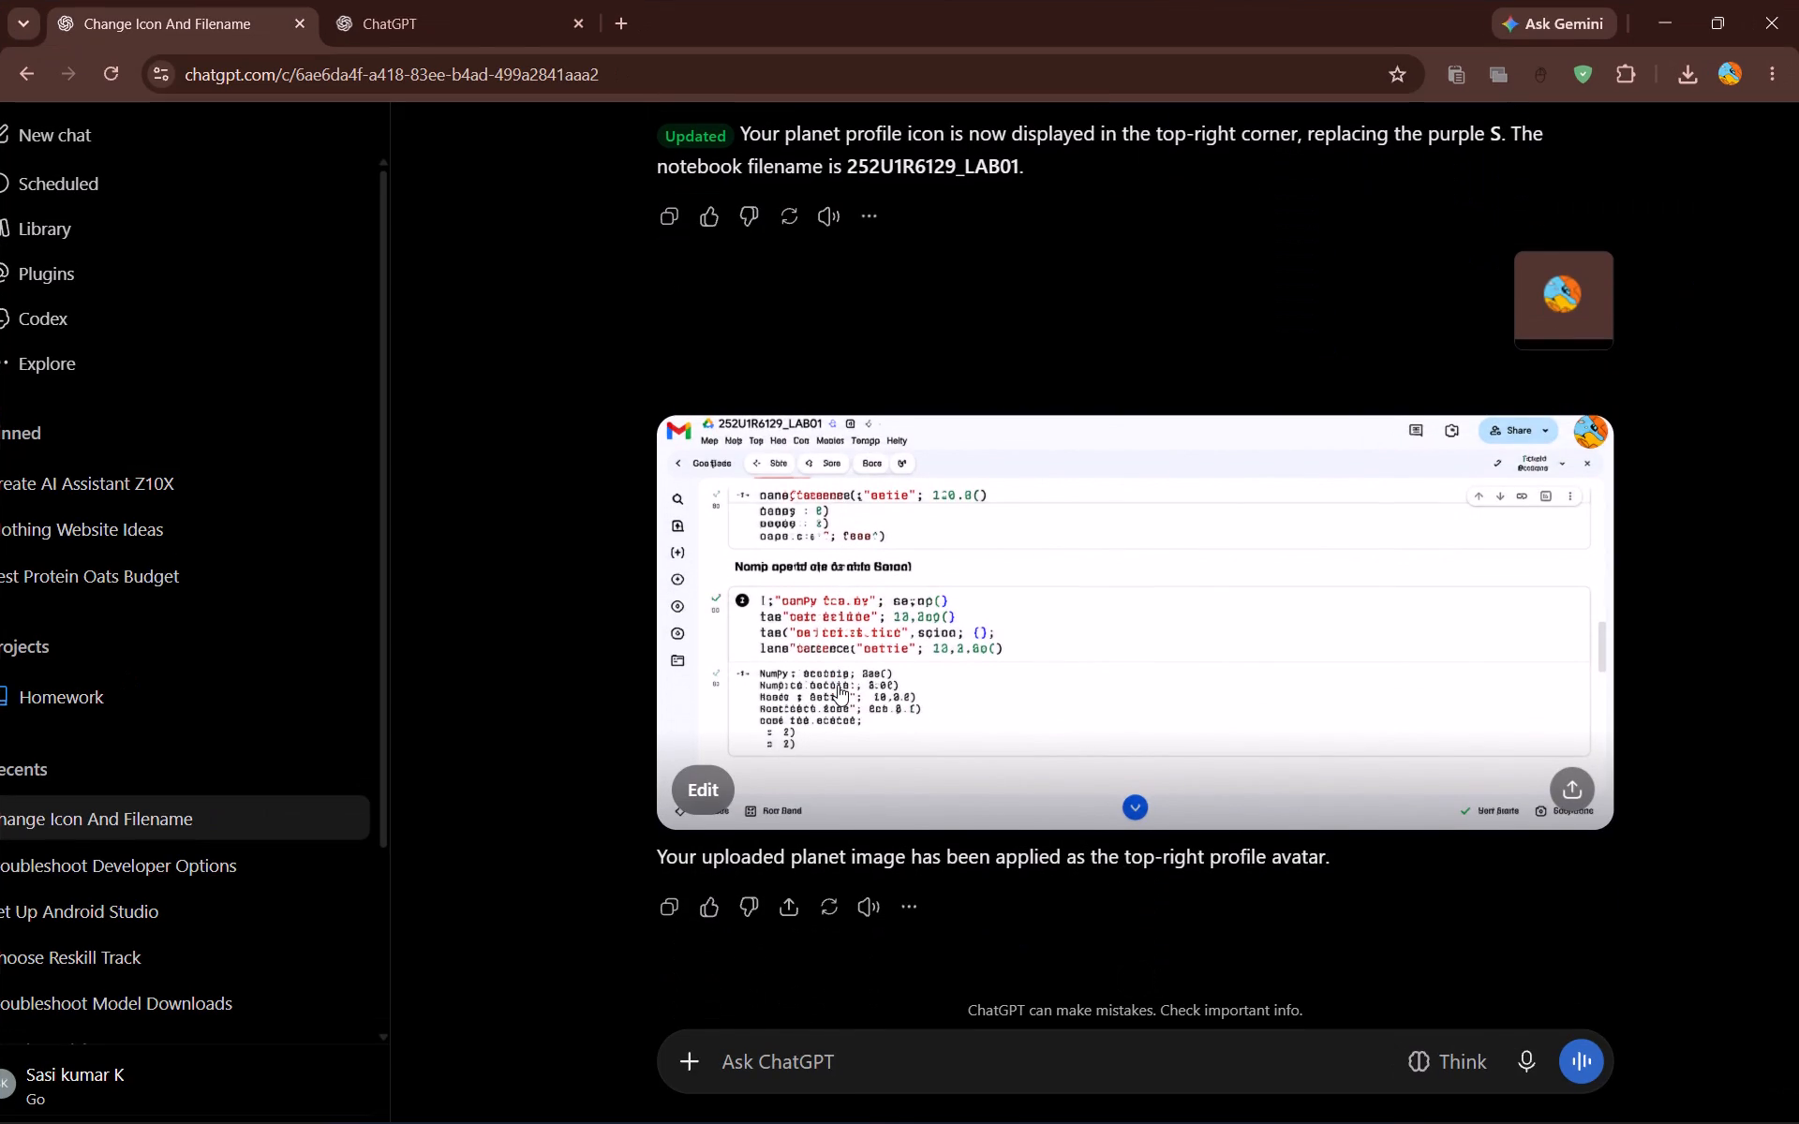
pyautogui.scroll(-1, 838, 685)
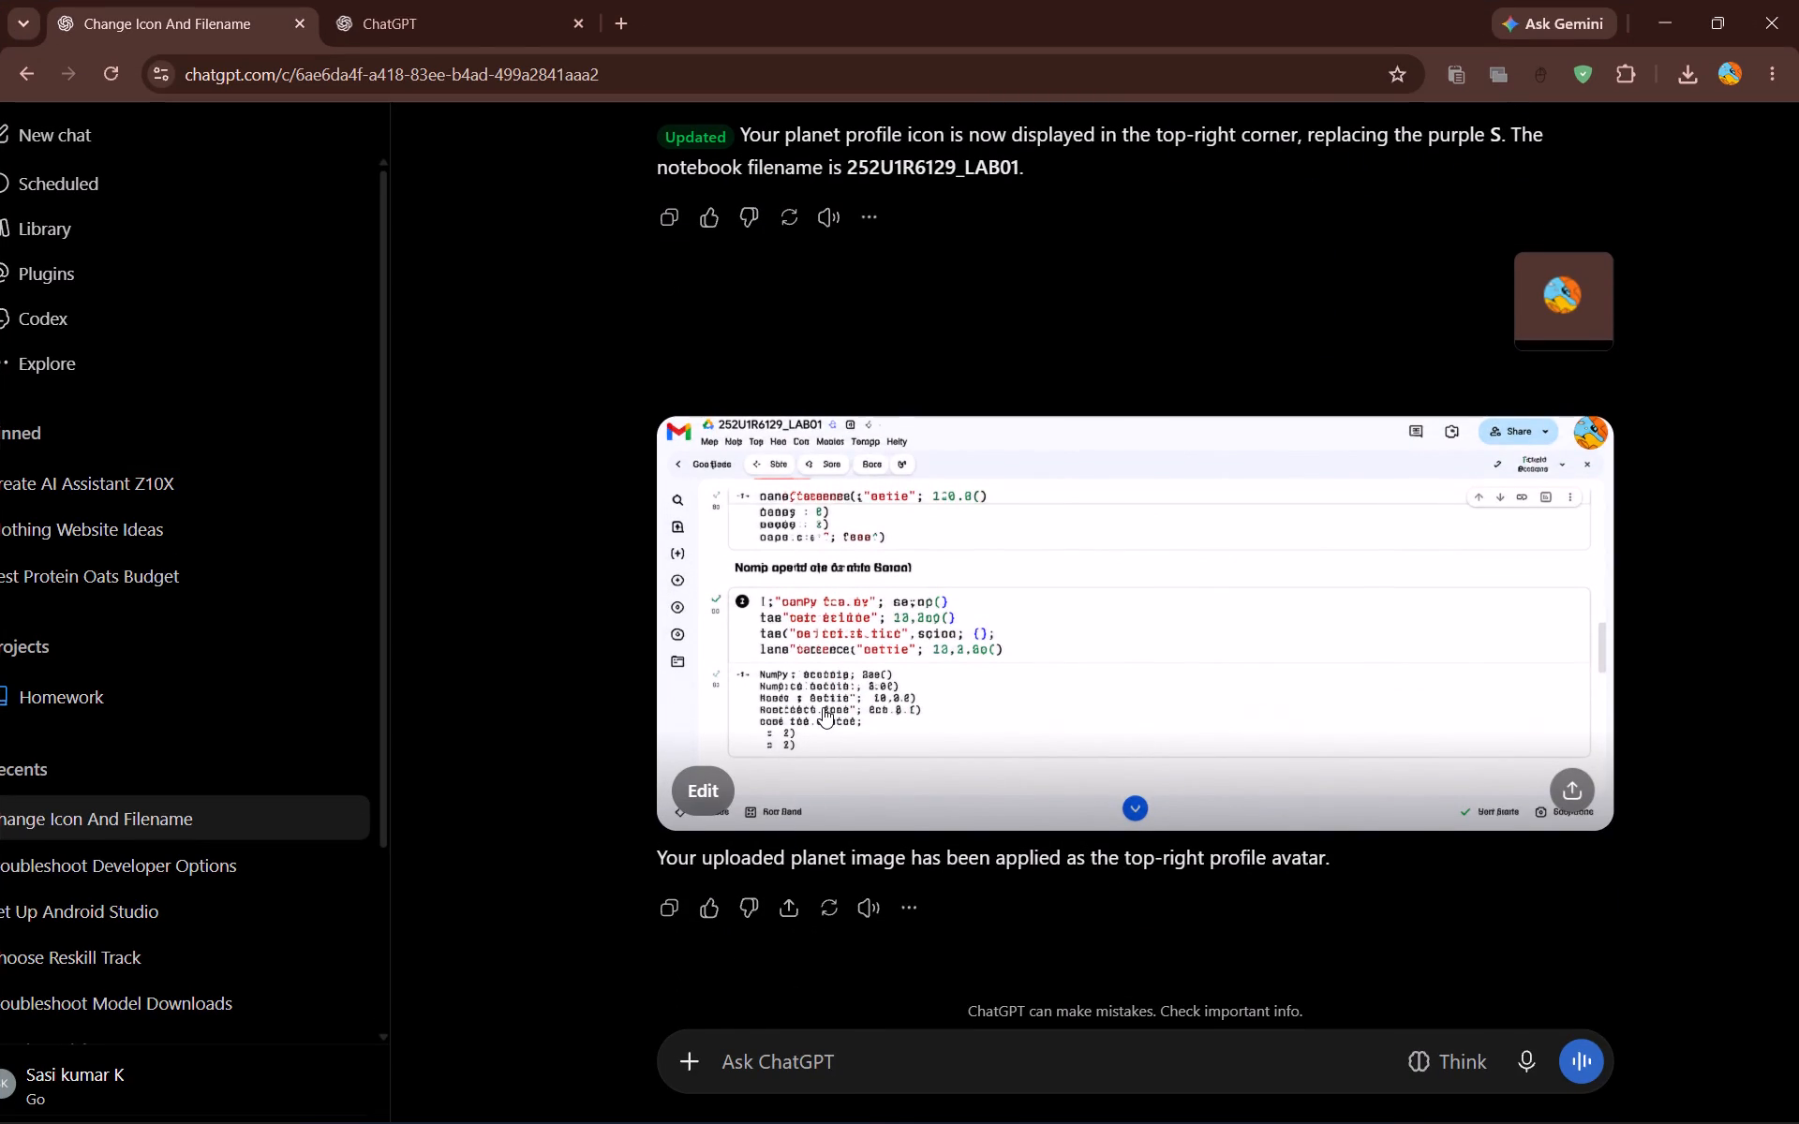
pyautogui.click(756, 1051)
pyautogui.write('CODE GOR')
pyautogui.press('BackSpace')
pyautogui.write('T WRONG')
pyautogui.press('Return')
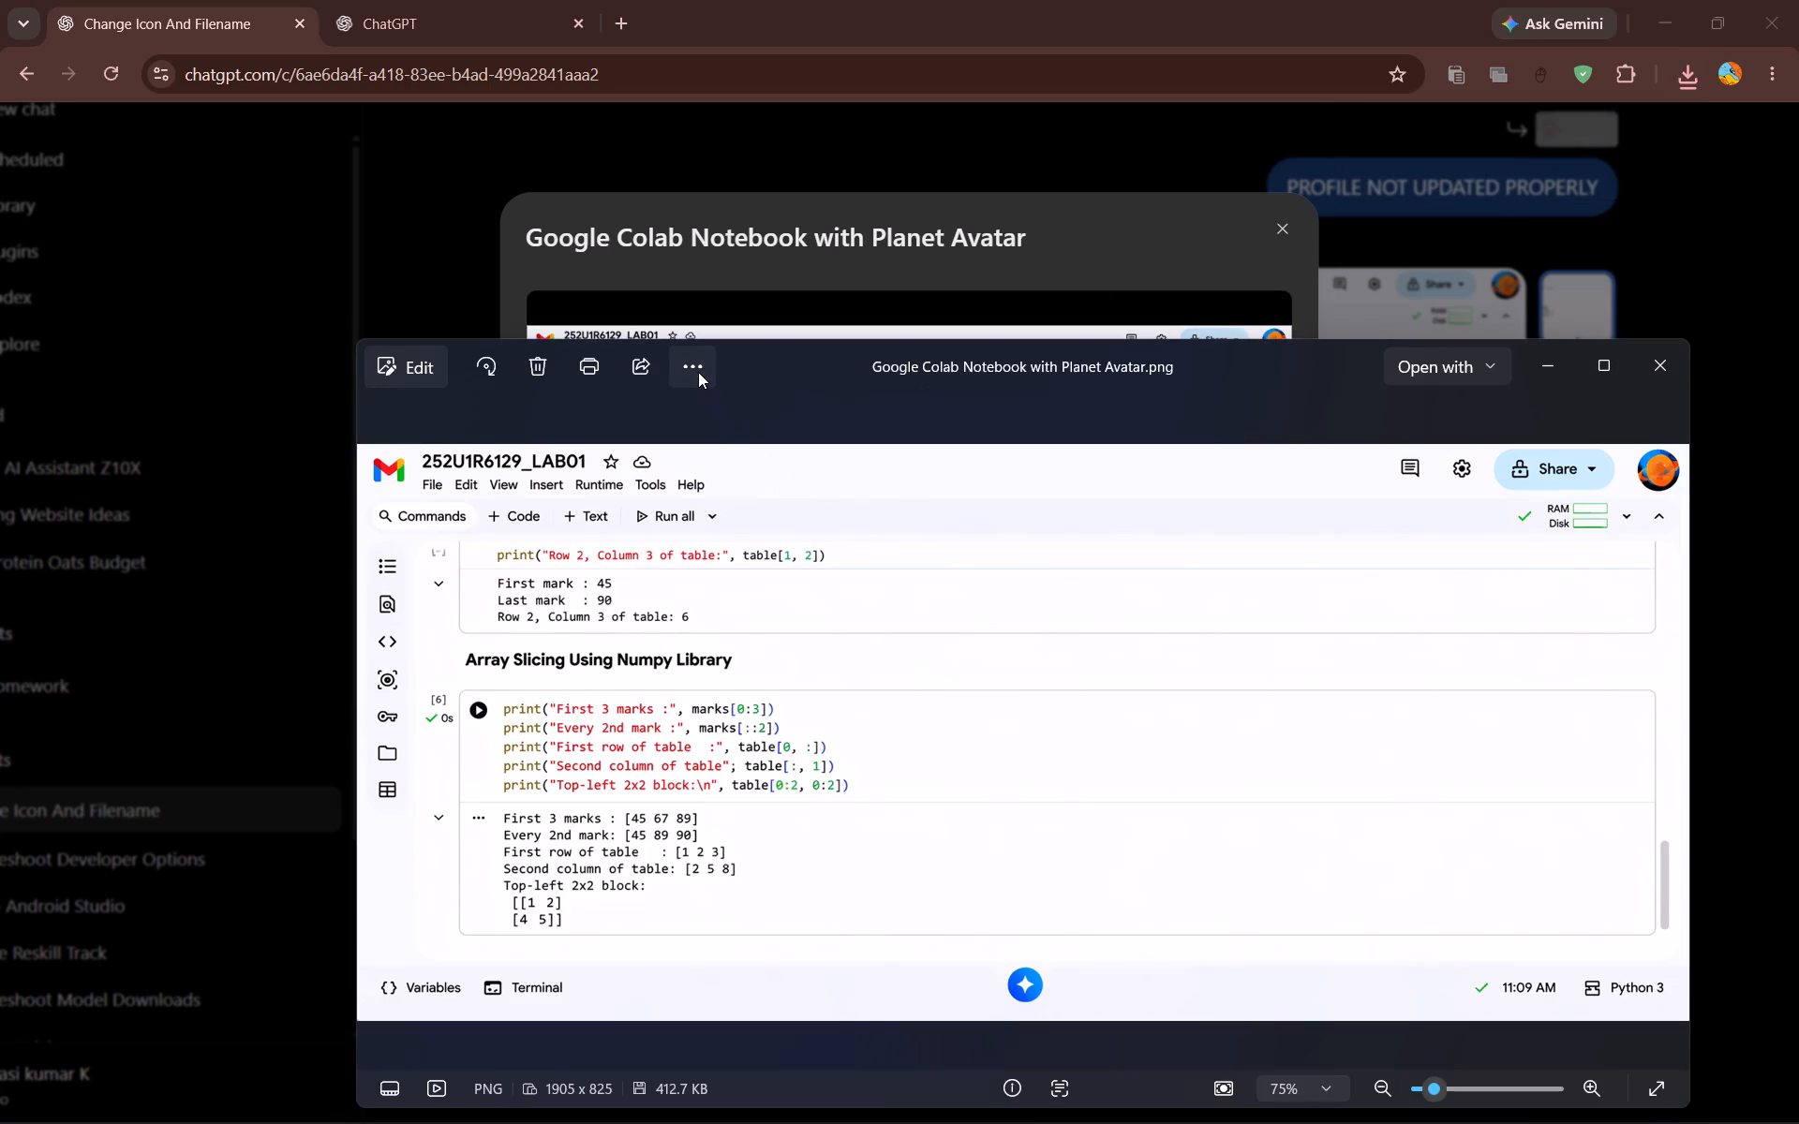
pyautogui.click(595, 463)
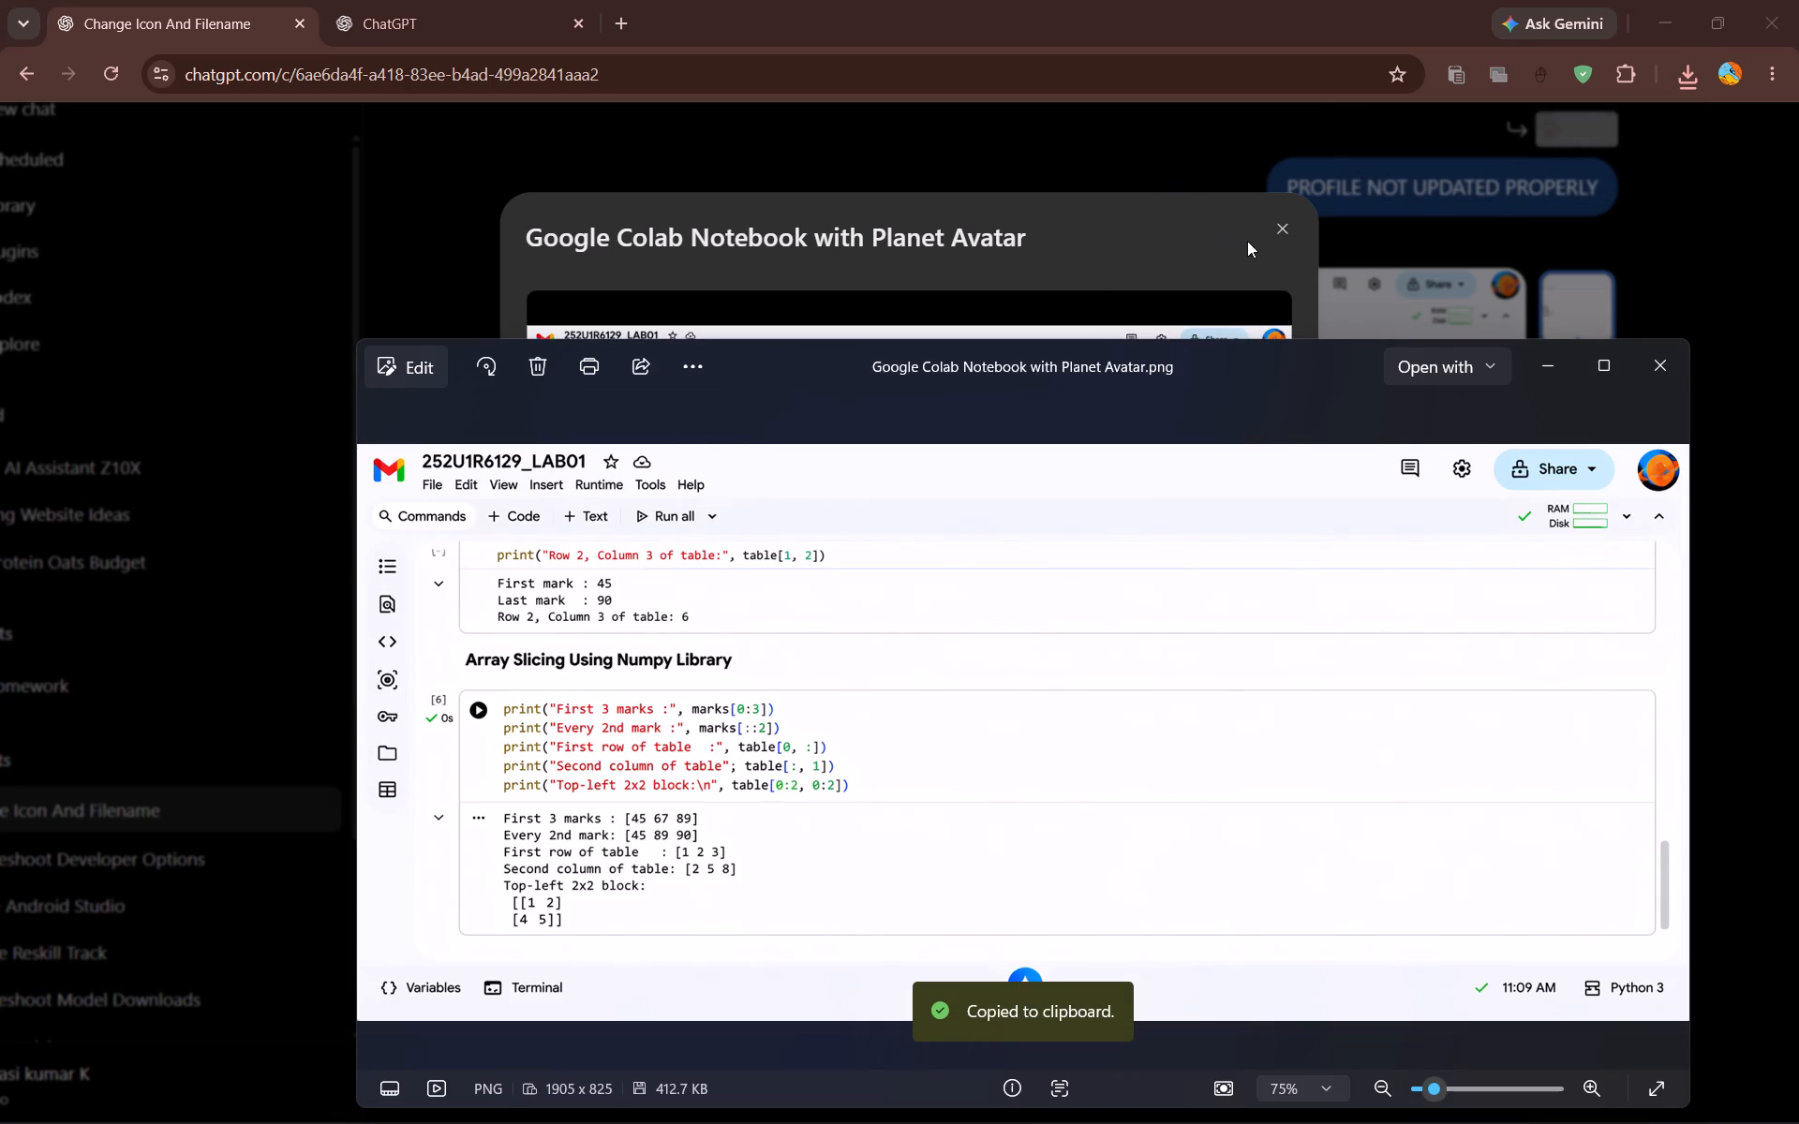
pyautogui.click(1284, 233)
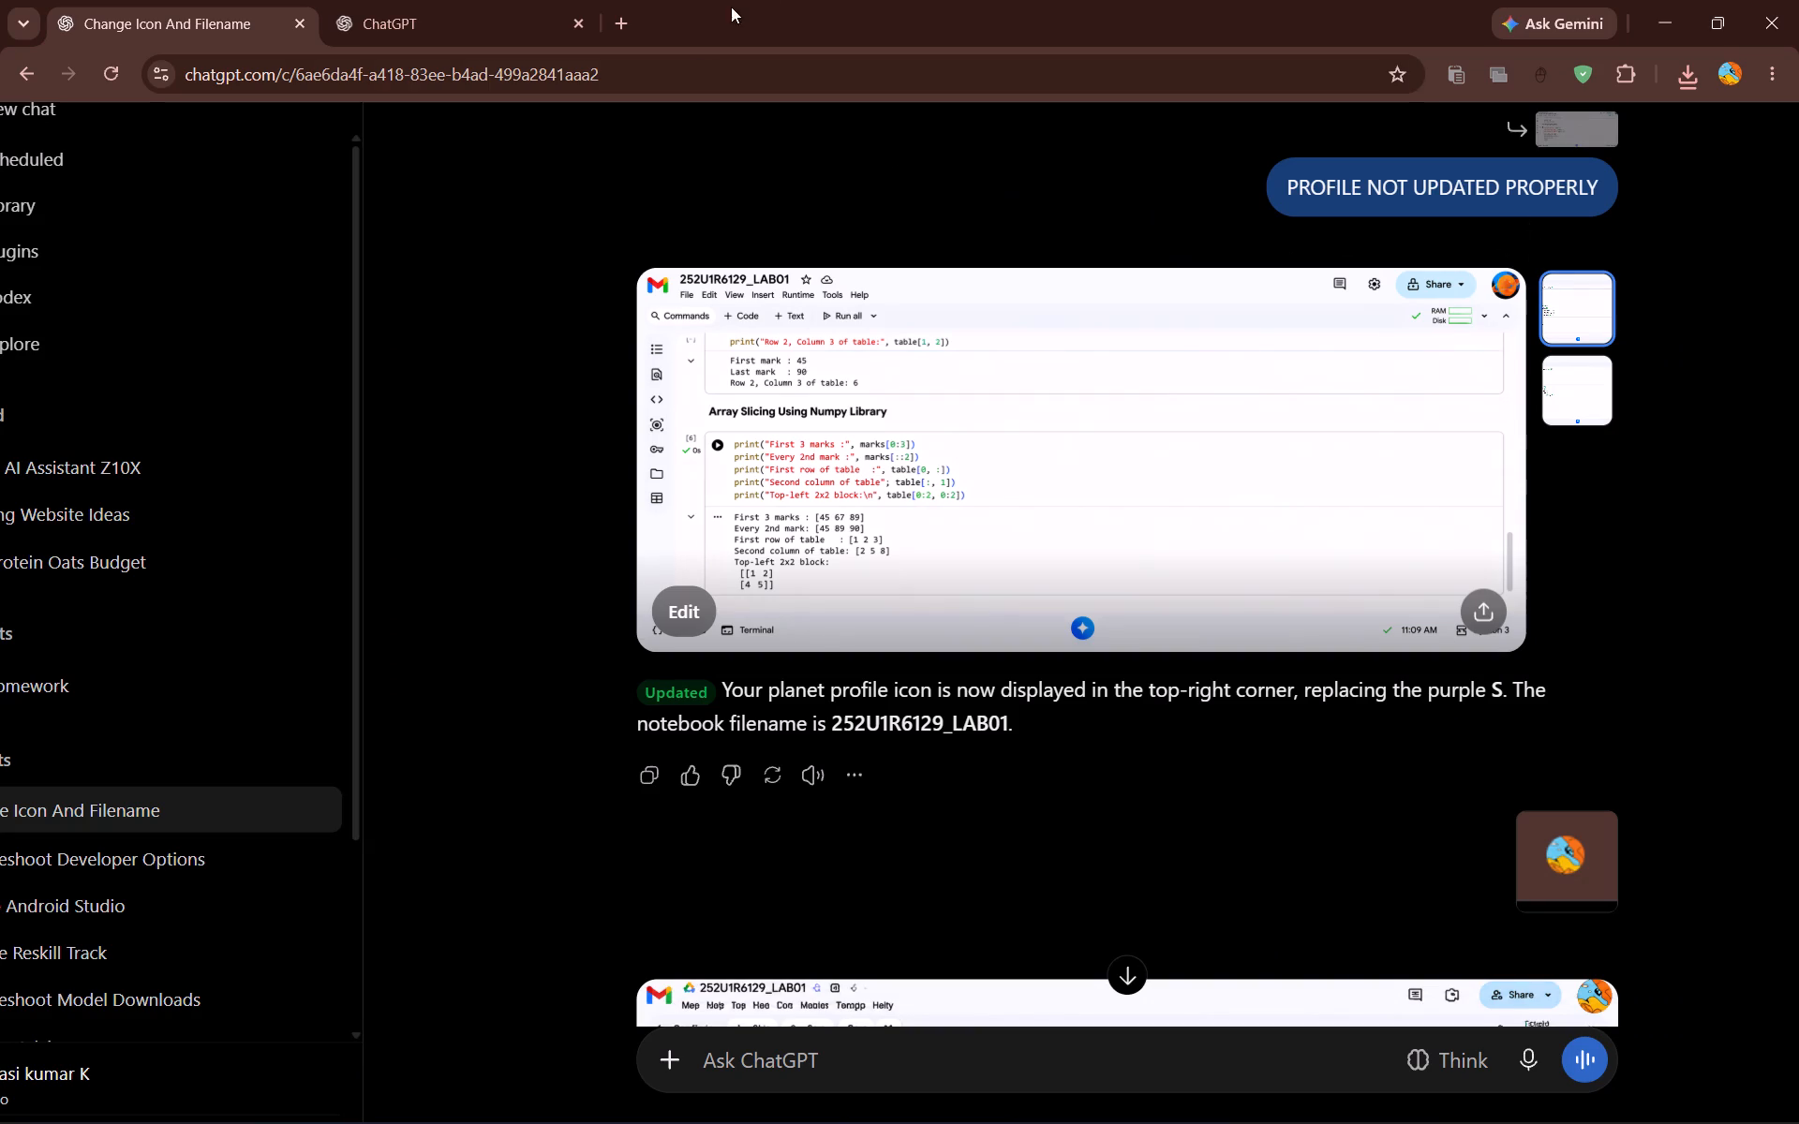
# Switch to FDS Lab Report 1 in Word and paste the copied notebook image above the array slicing Explanation.
pyautogui.click(842, 244)
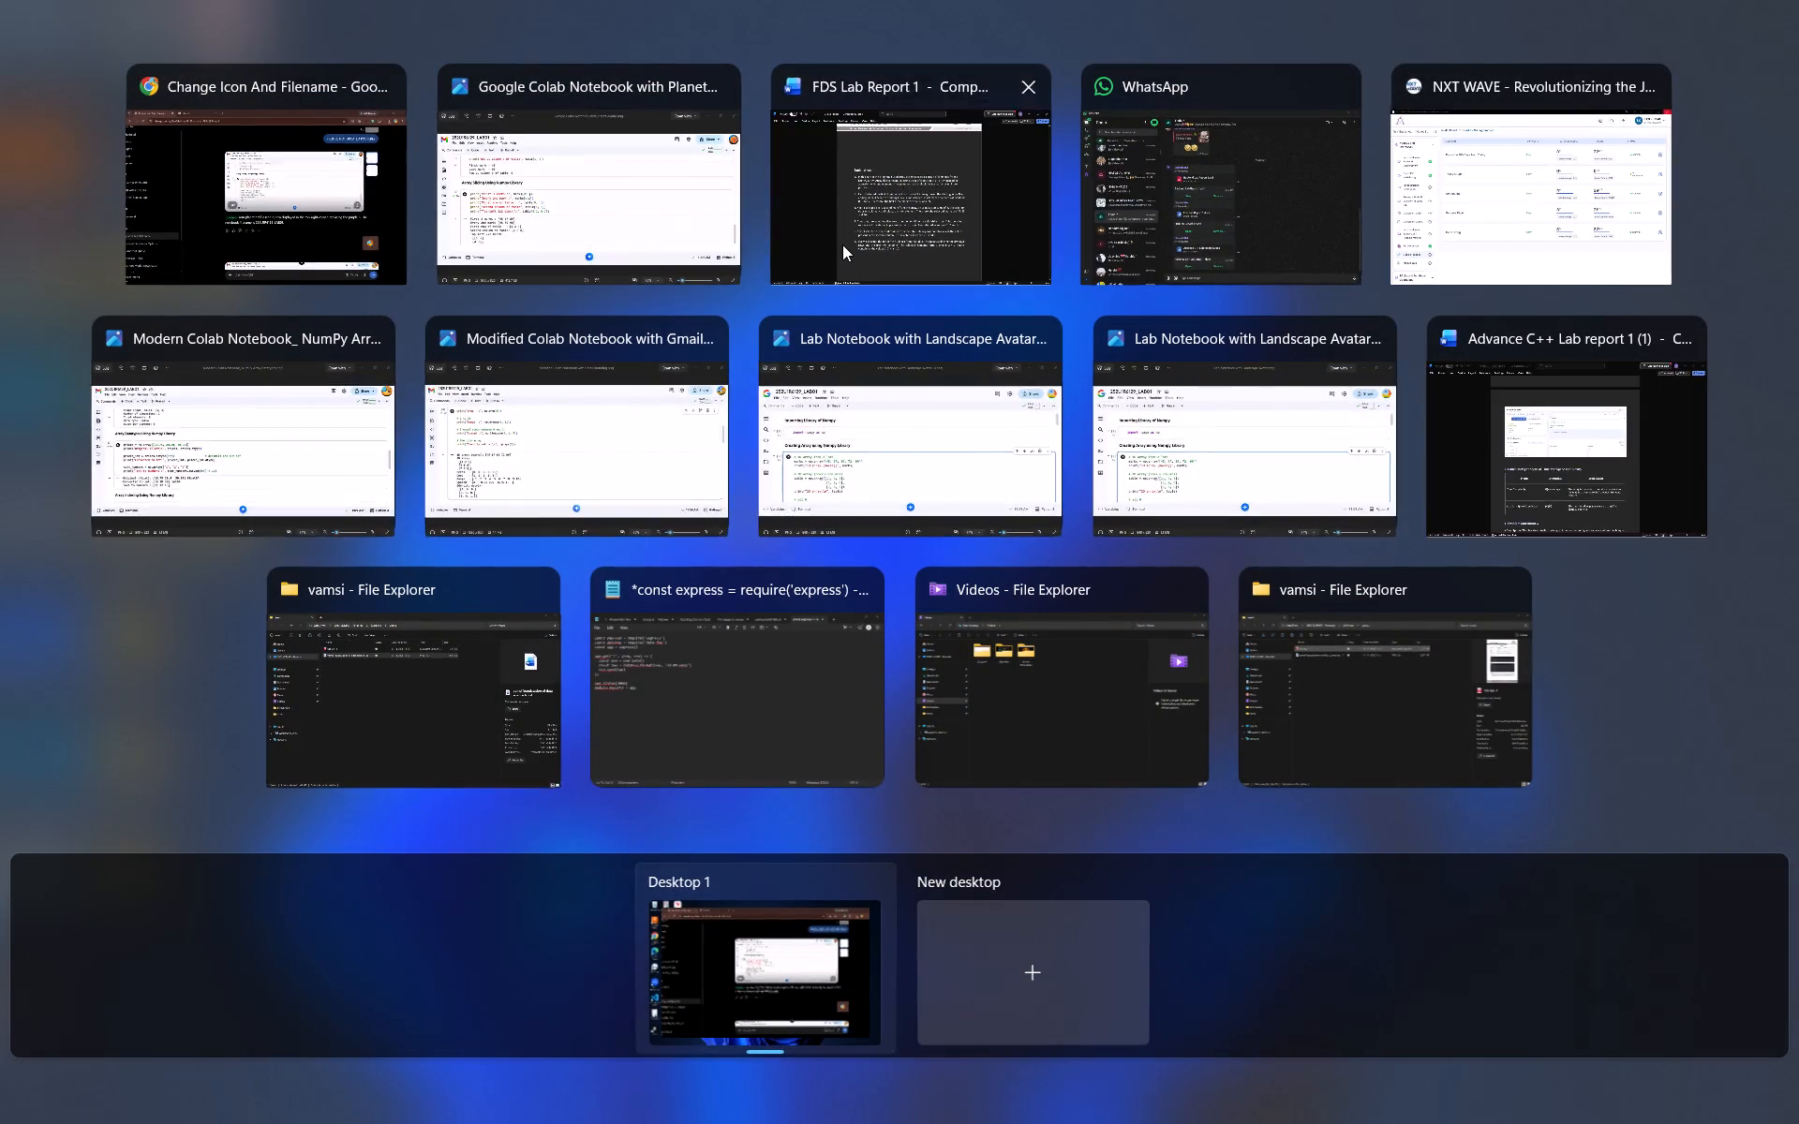
pyautogui.hotkey('ctrl', 'v')
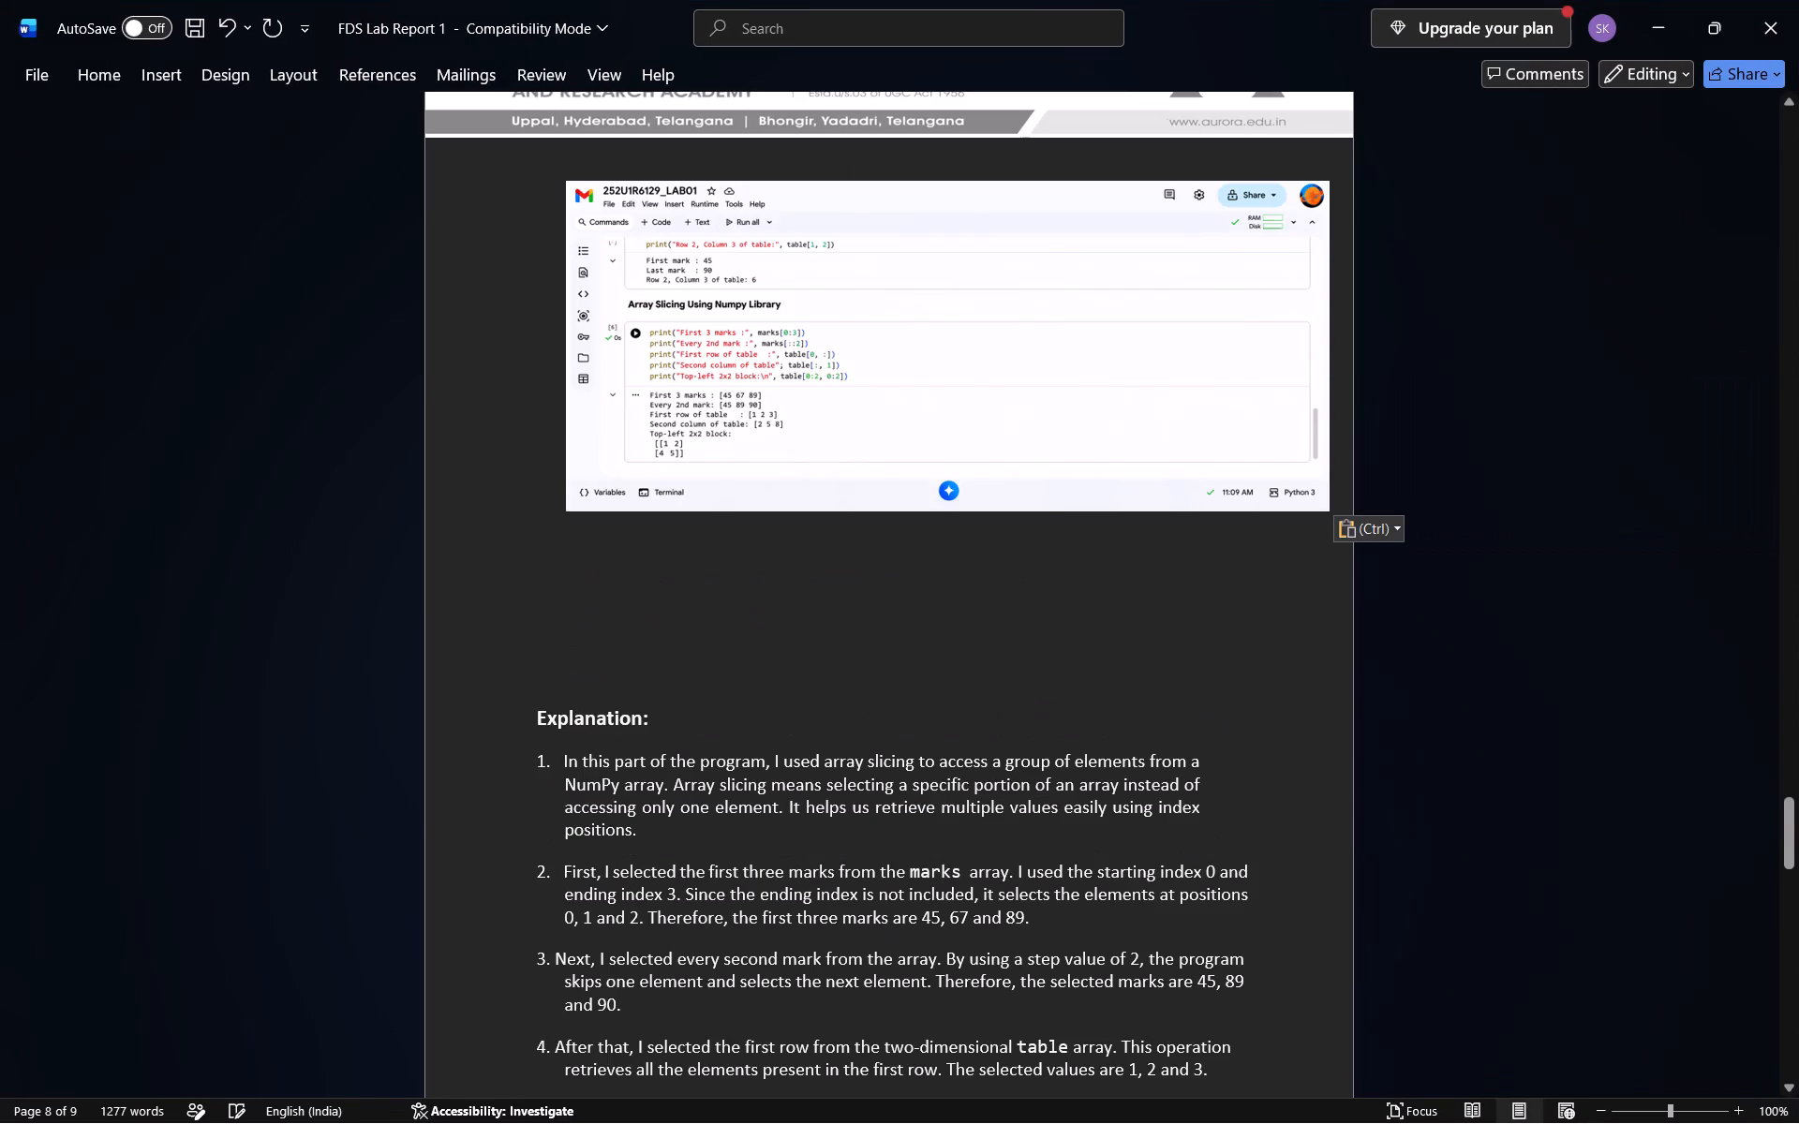
# Review the report from the array slicing pages back to the first page with the student details table and first screenshot.
pyautogui.scroll(-2, 865, 556)
pyautogui.scroll(1, 865, 556)
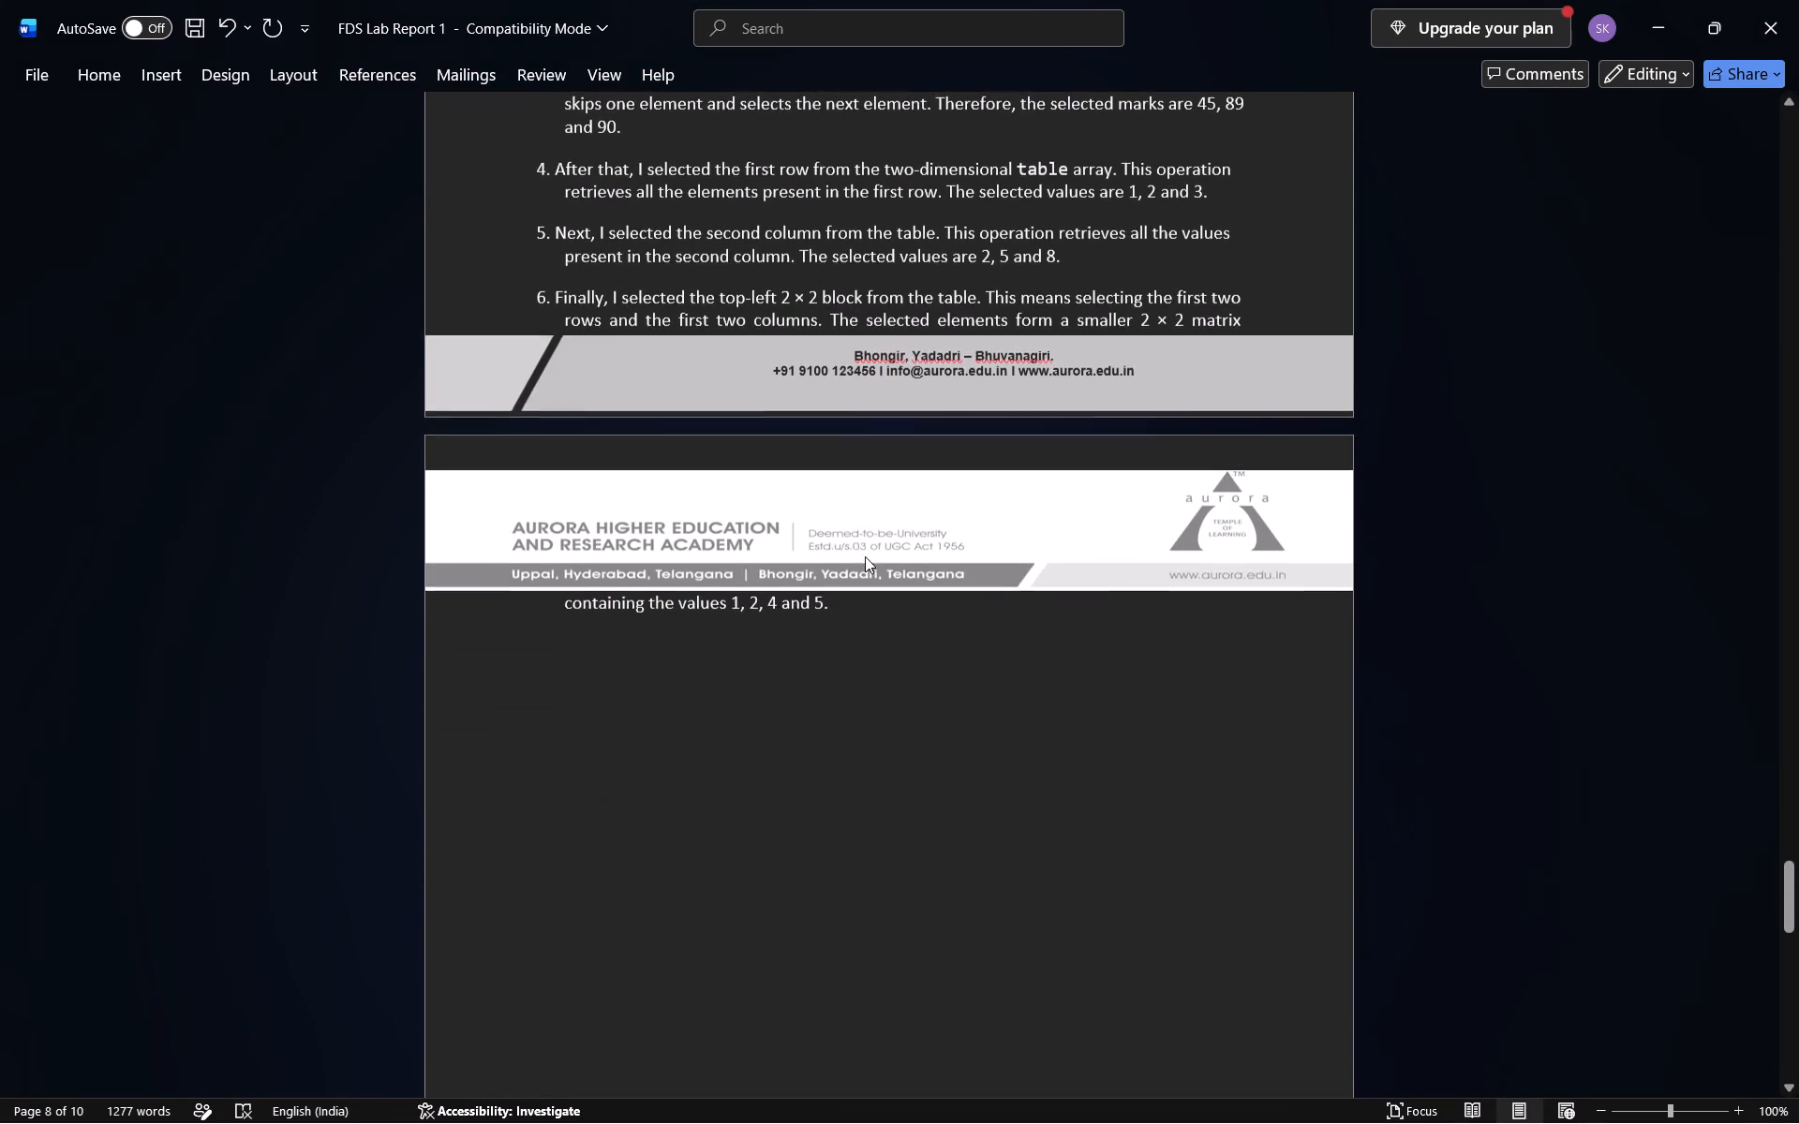
pyautogui.scroll(16, 865, 556)
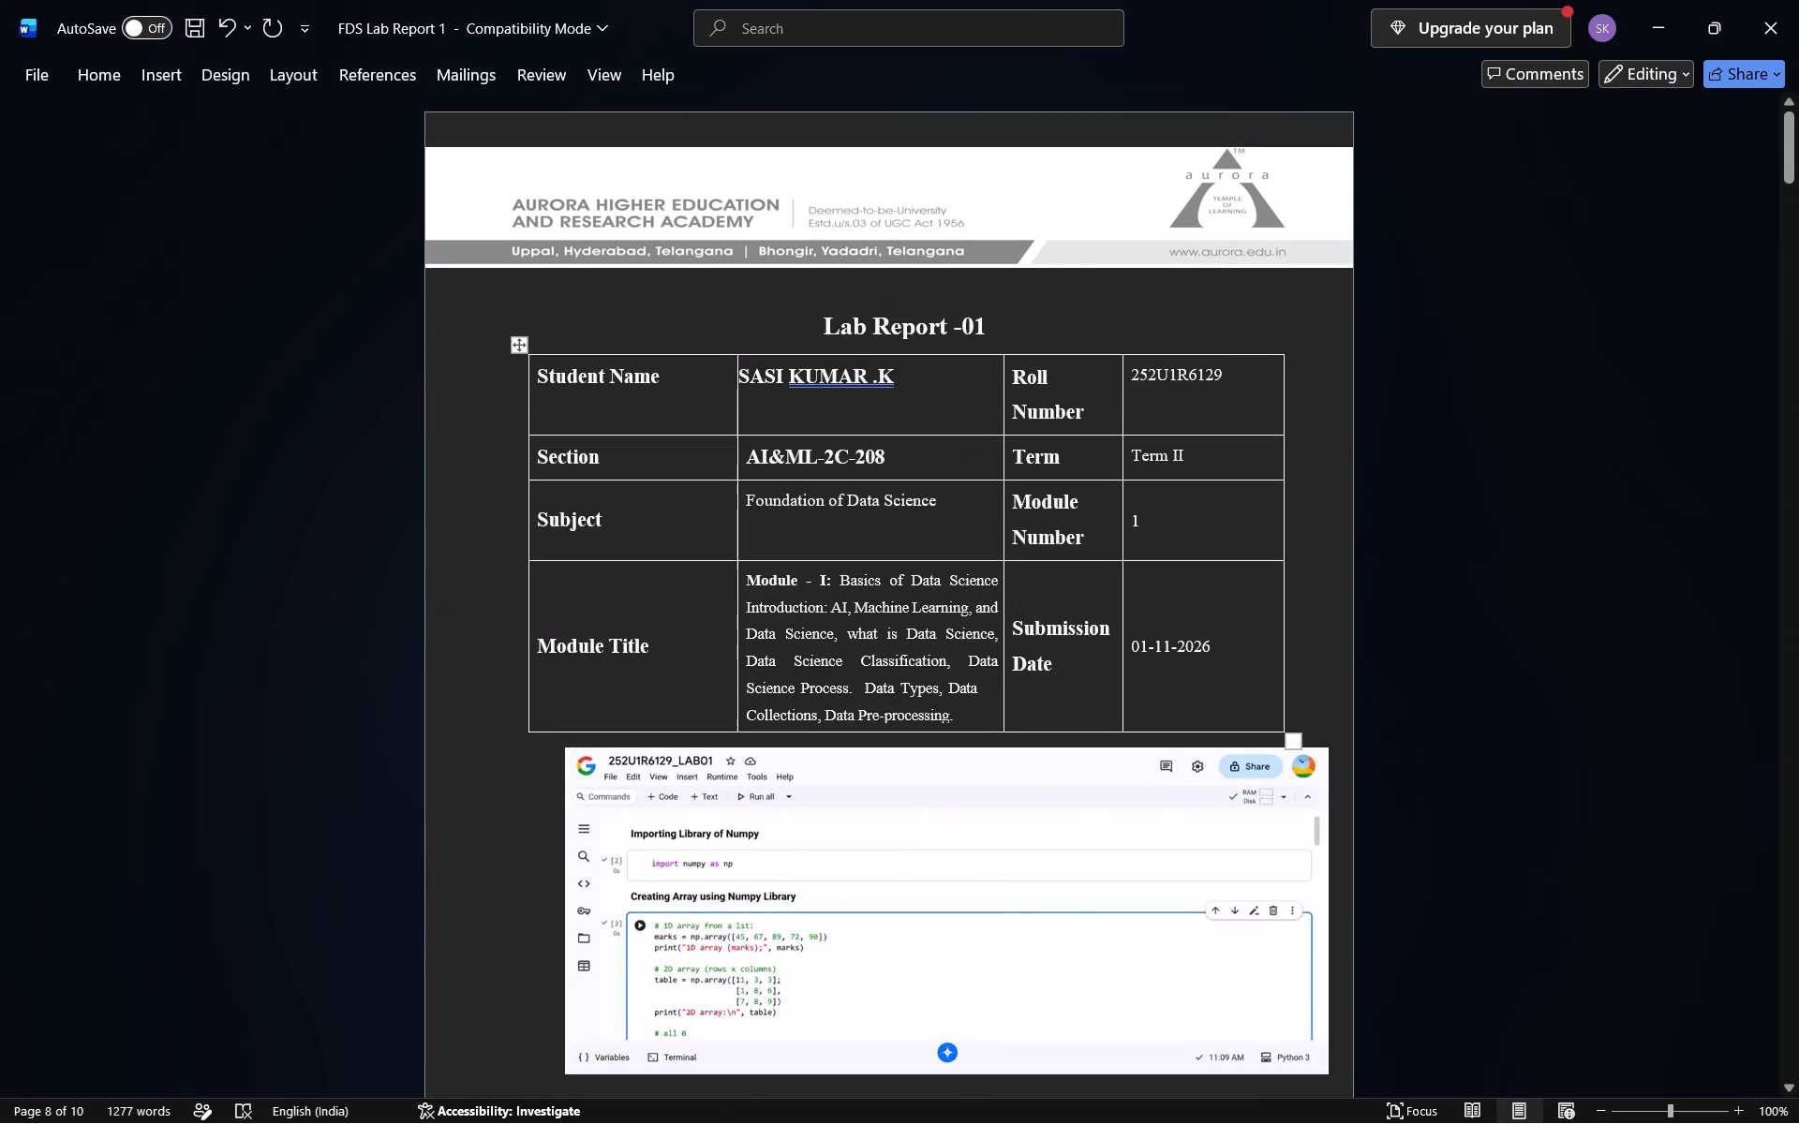
pyautogui.scroll(16, 865, 556)
pyautogui.scroll(1, 753, 770)
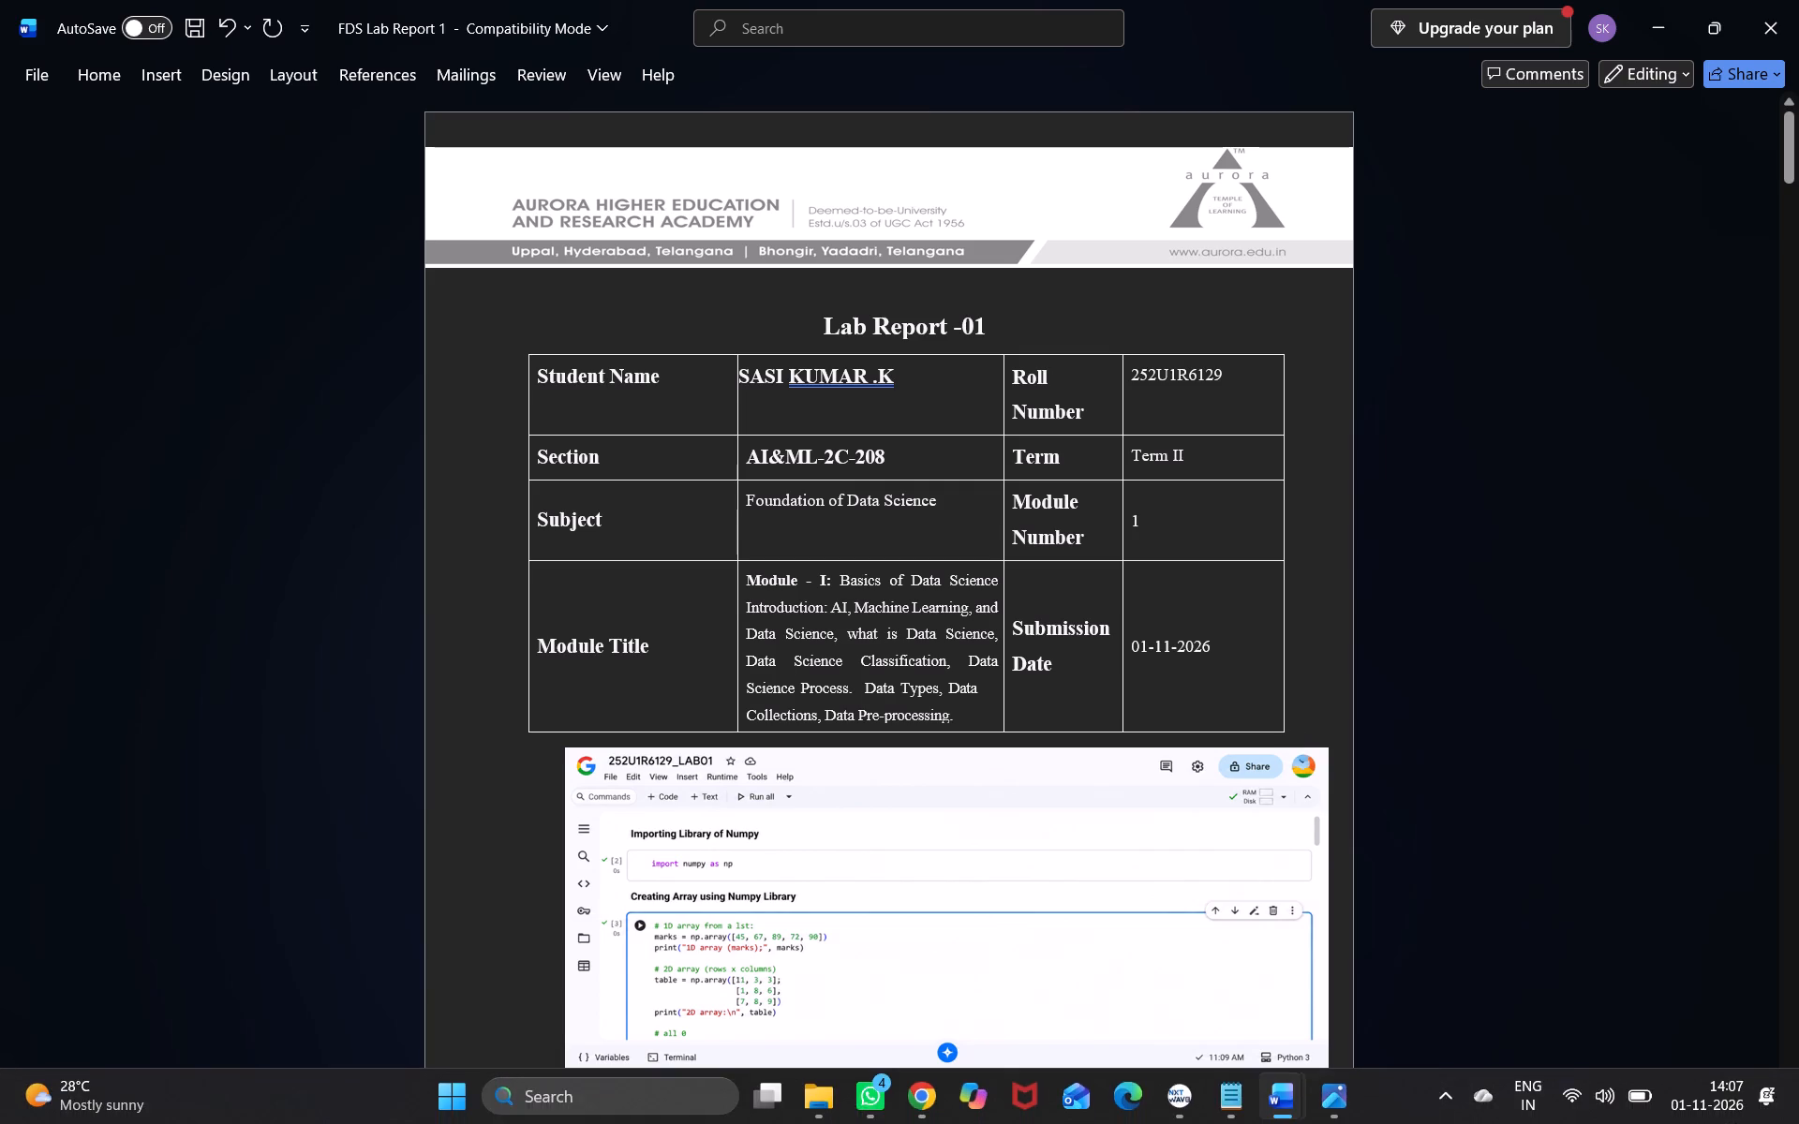
pyautogui.scroll(1, 818, 984)
pyautogui.click(818, 983)
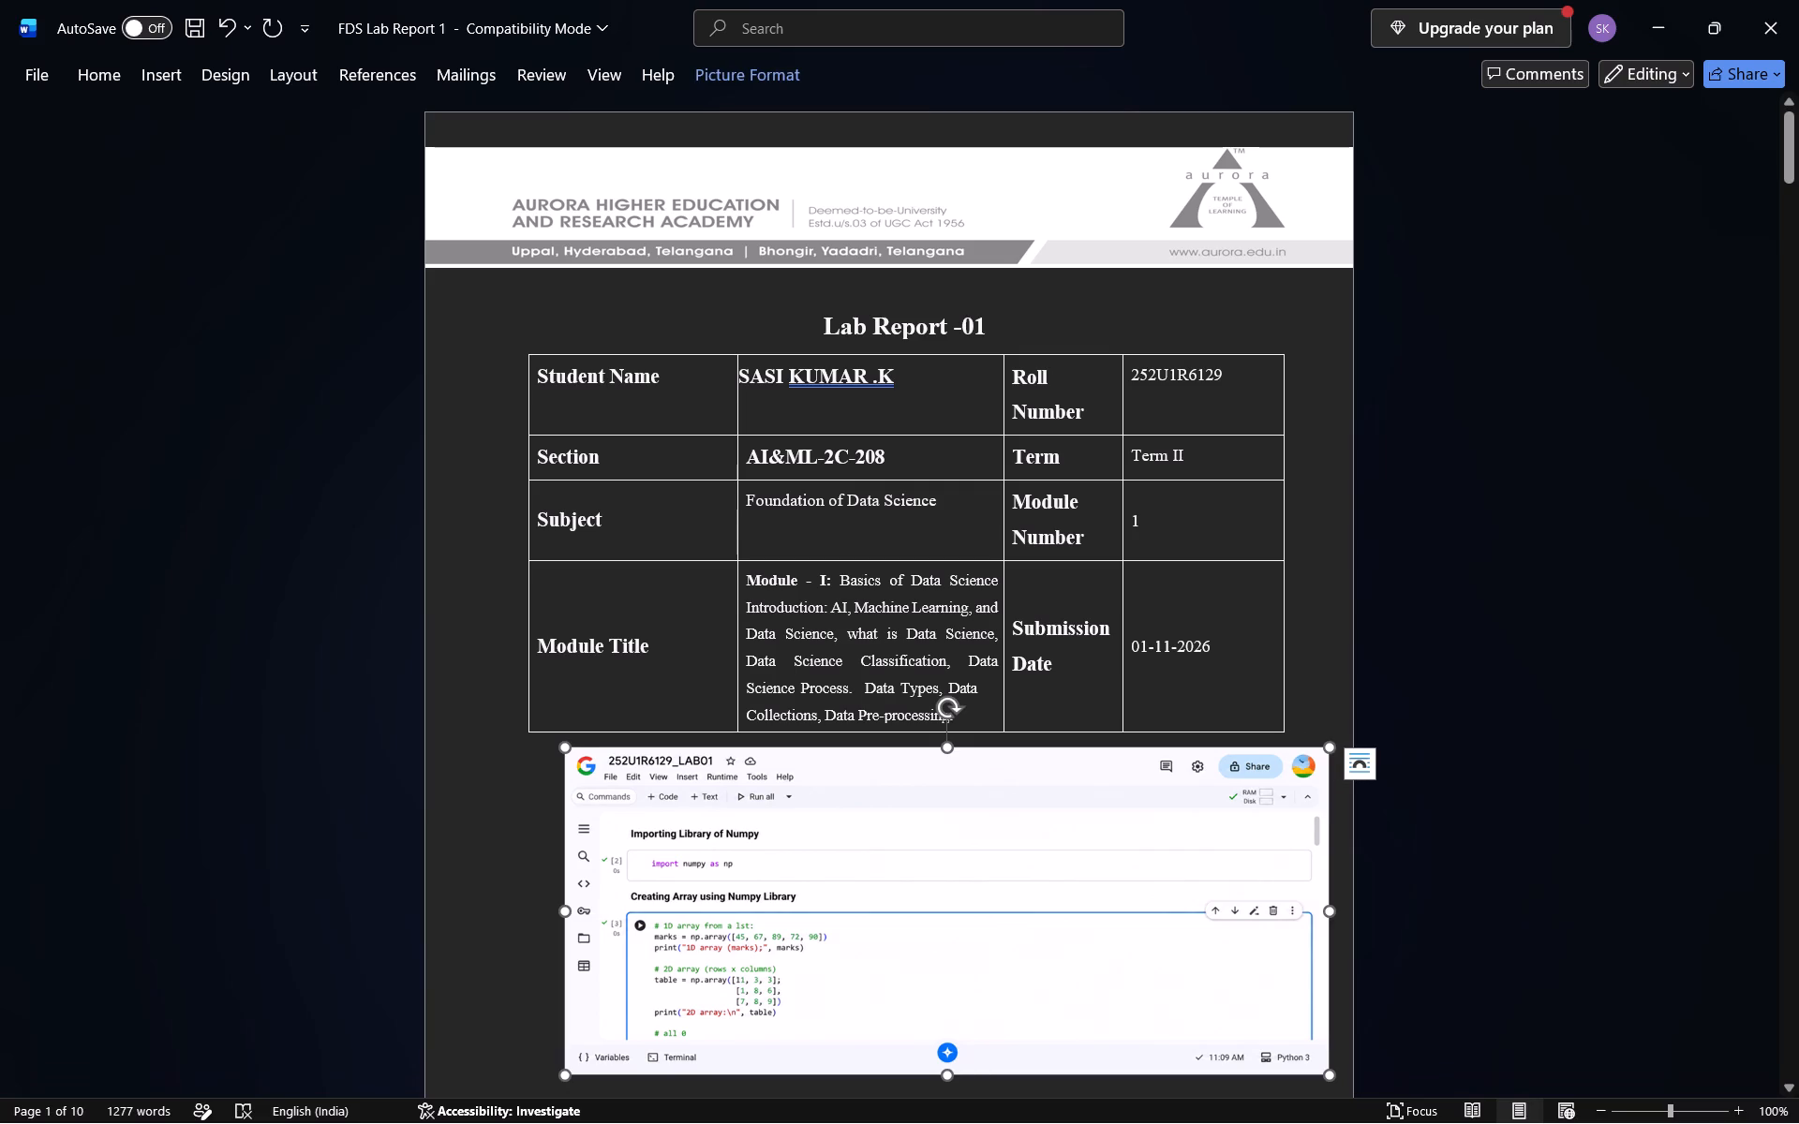
pyautogui.scroll(-2, 790, 948)
# Start saving a copy of FDS Lab Report 1 in the Documents folder with PDF as the file type.
pyautogui.doubleClick(37, 64)
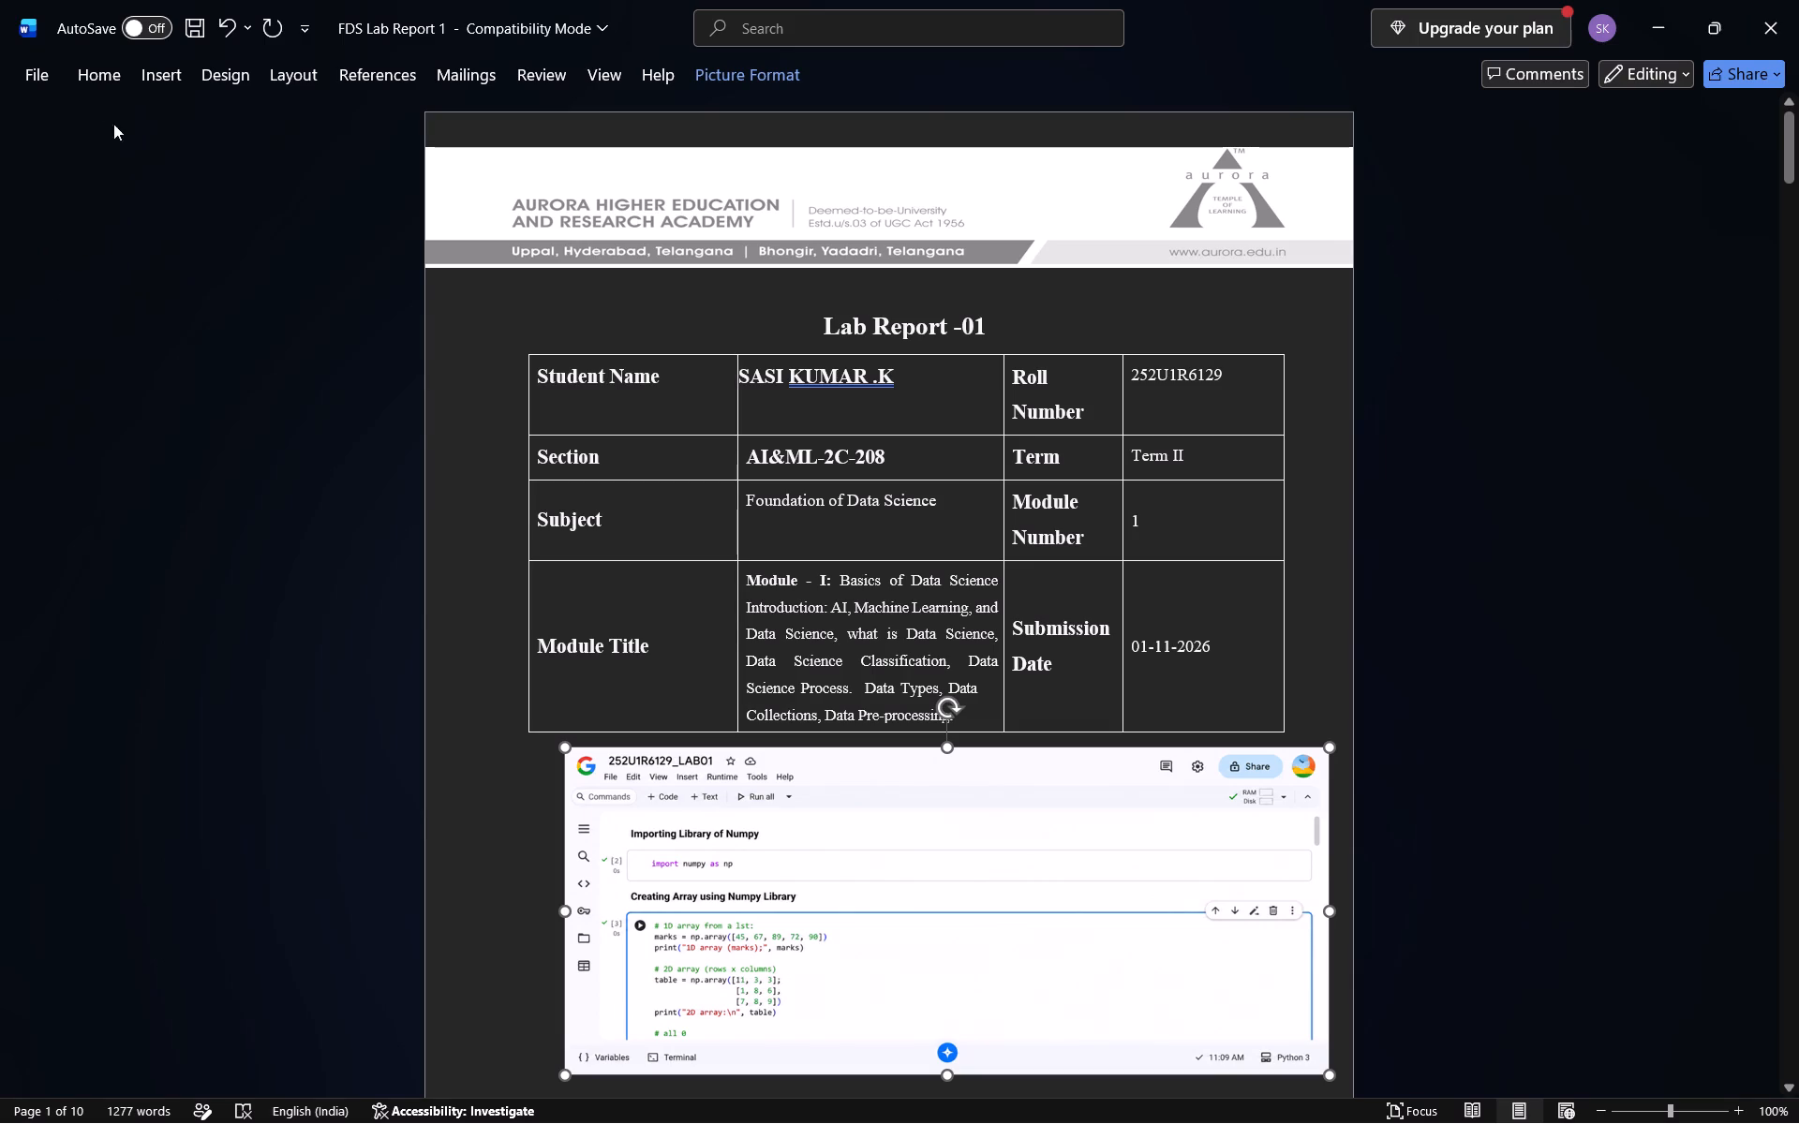
pyautogui.click(33, 67)
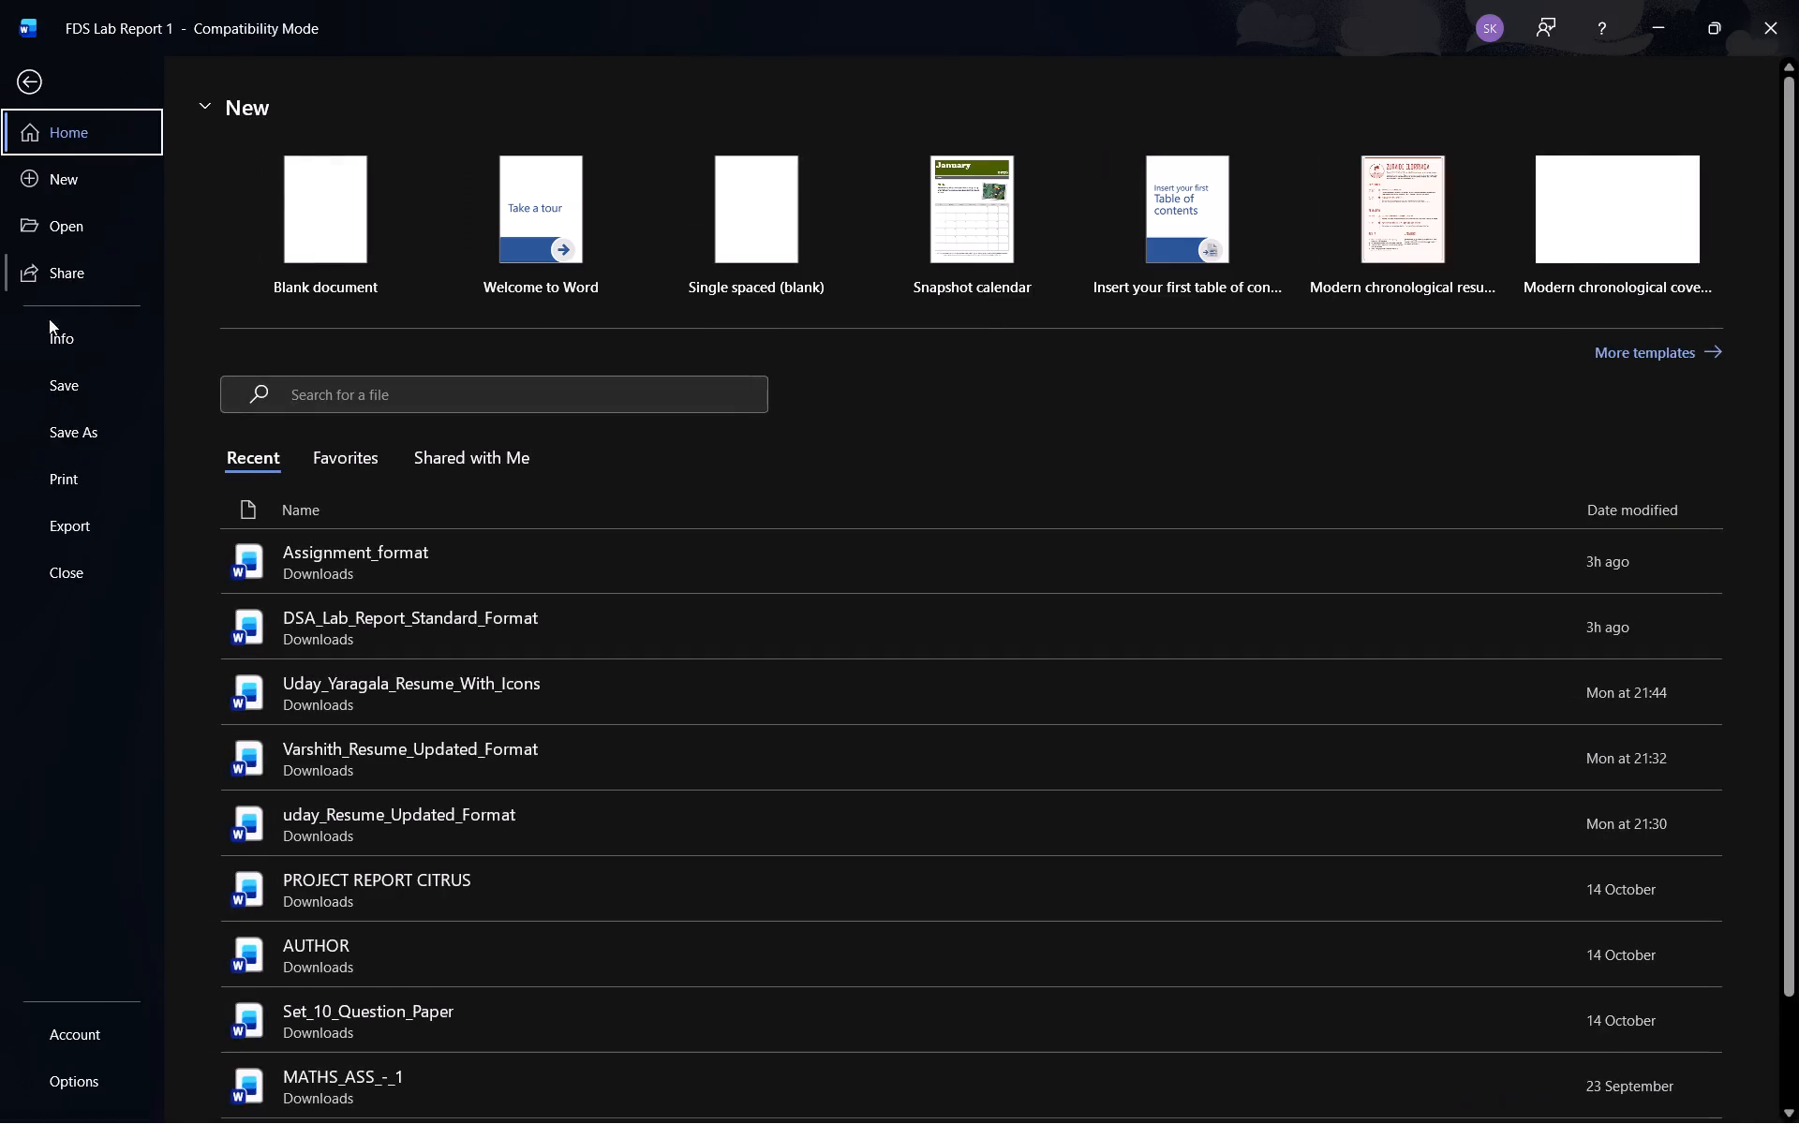
pyautogui.scroll(1, 54, 409)
pyautogui.click(60, 425)
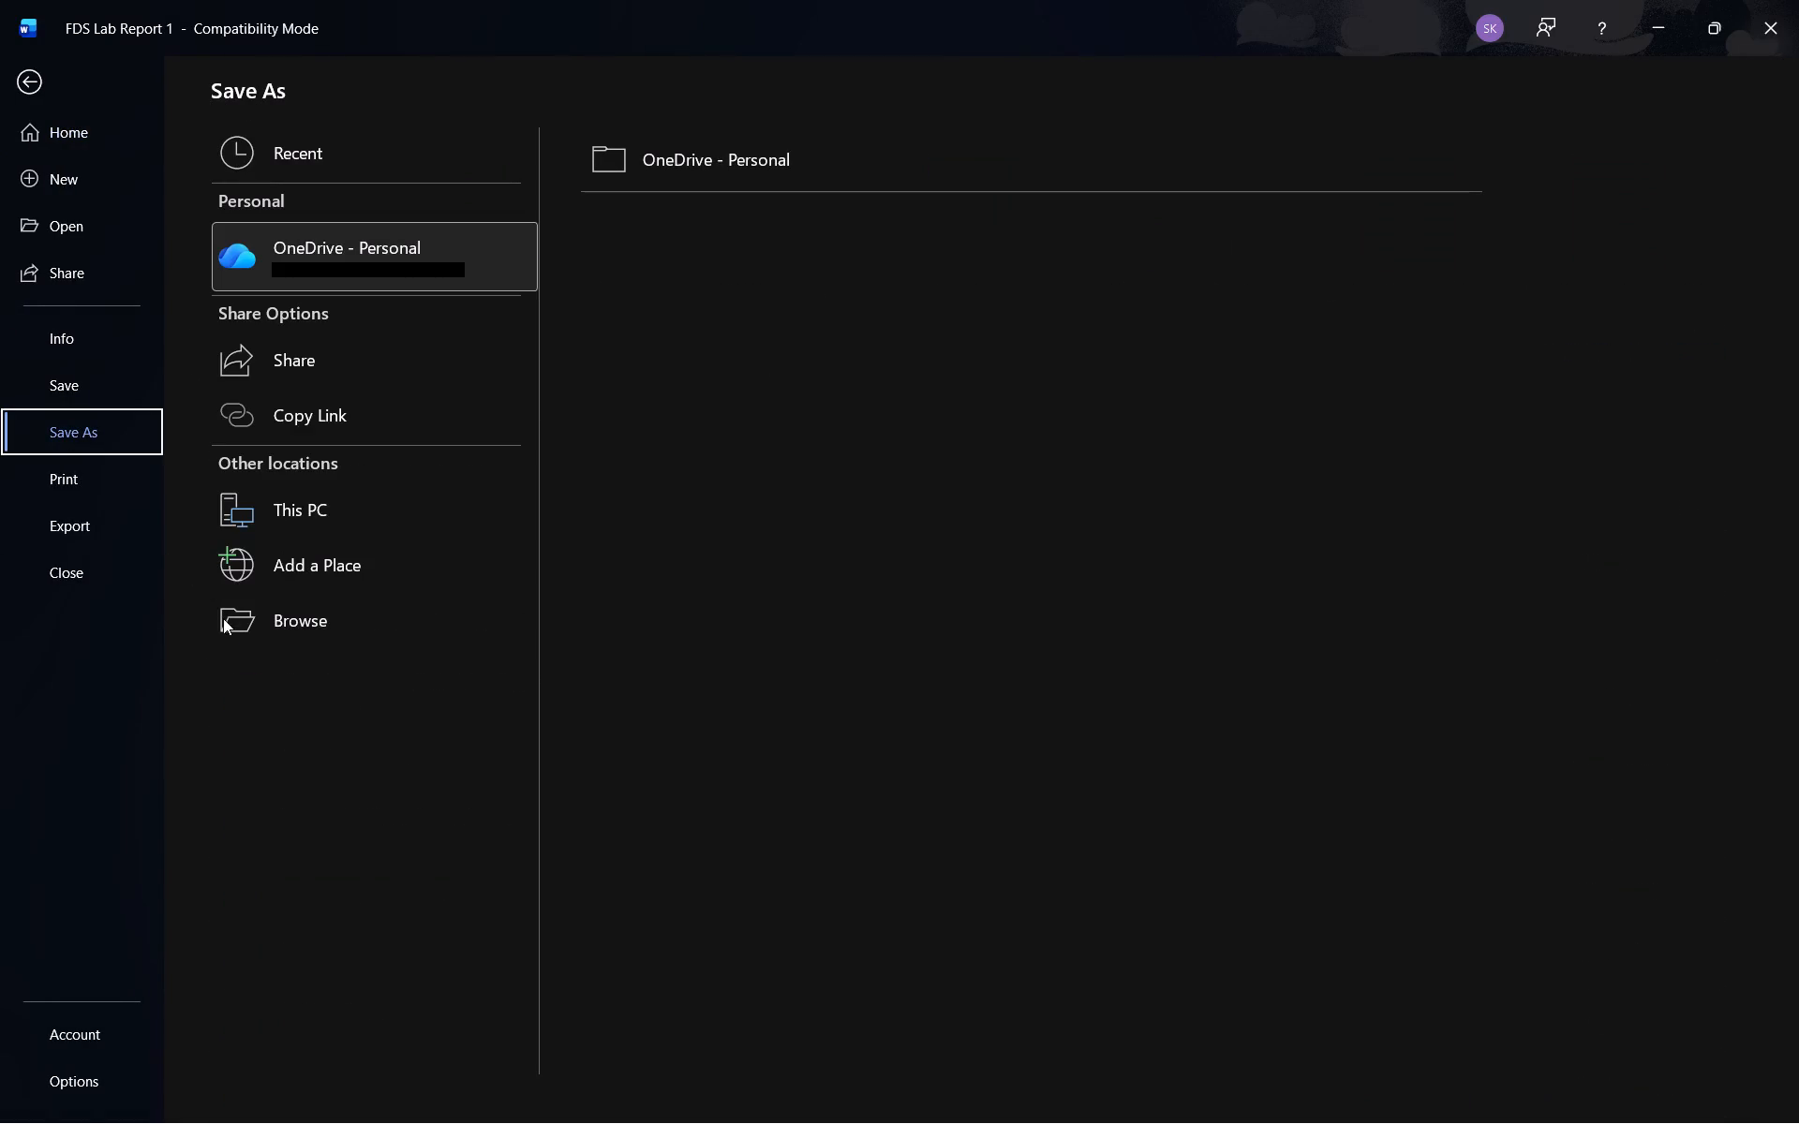
pyautogui.click(223, 618)
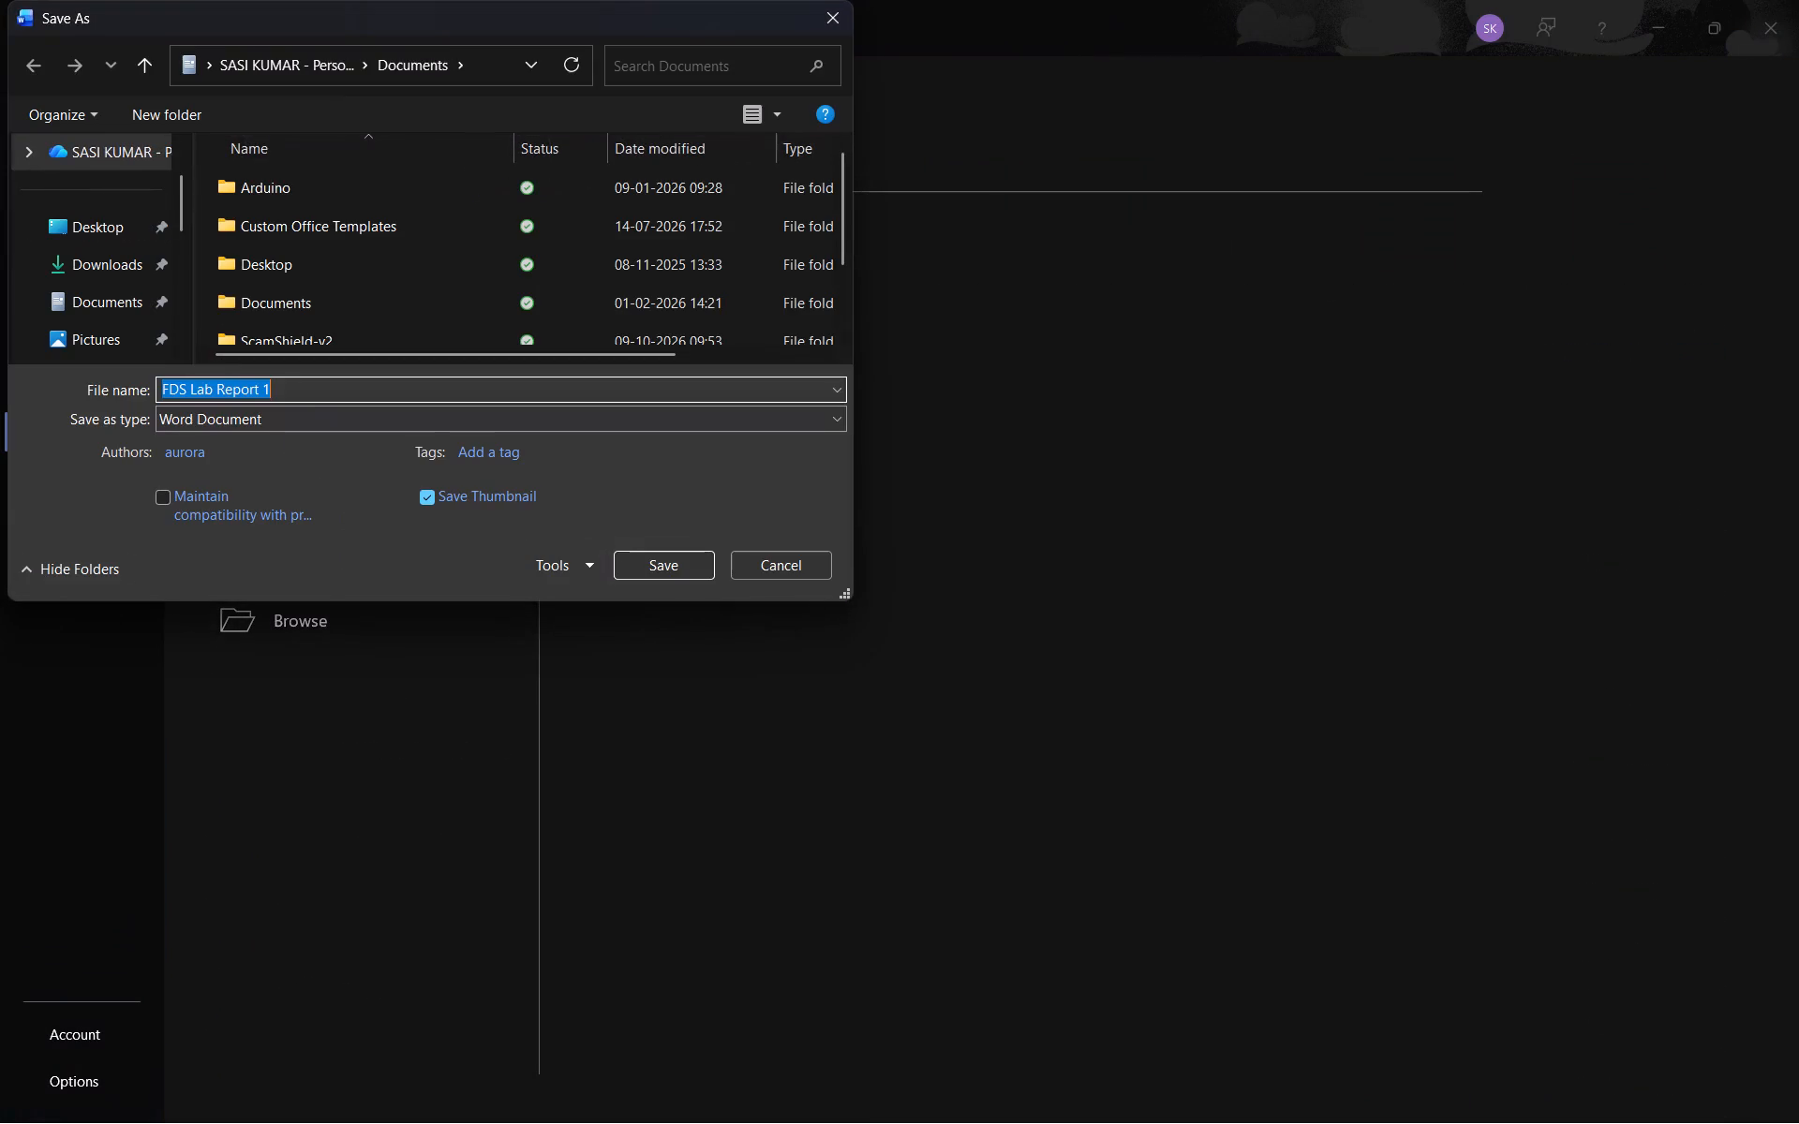
pyautogui.click(276, 404)
pyautogui.click(270, 416)
pyautogui.scroll(1, 265, 430)
pyautogui.click(201, 553)
pyautogui.scroll(-1, 219, 525)
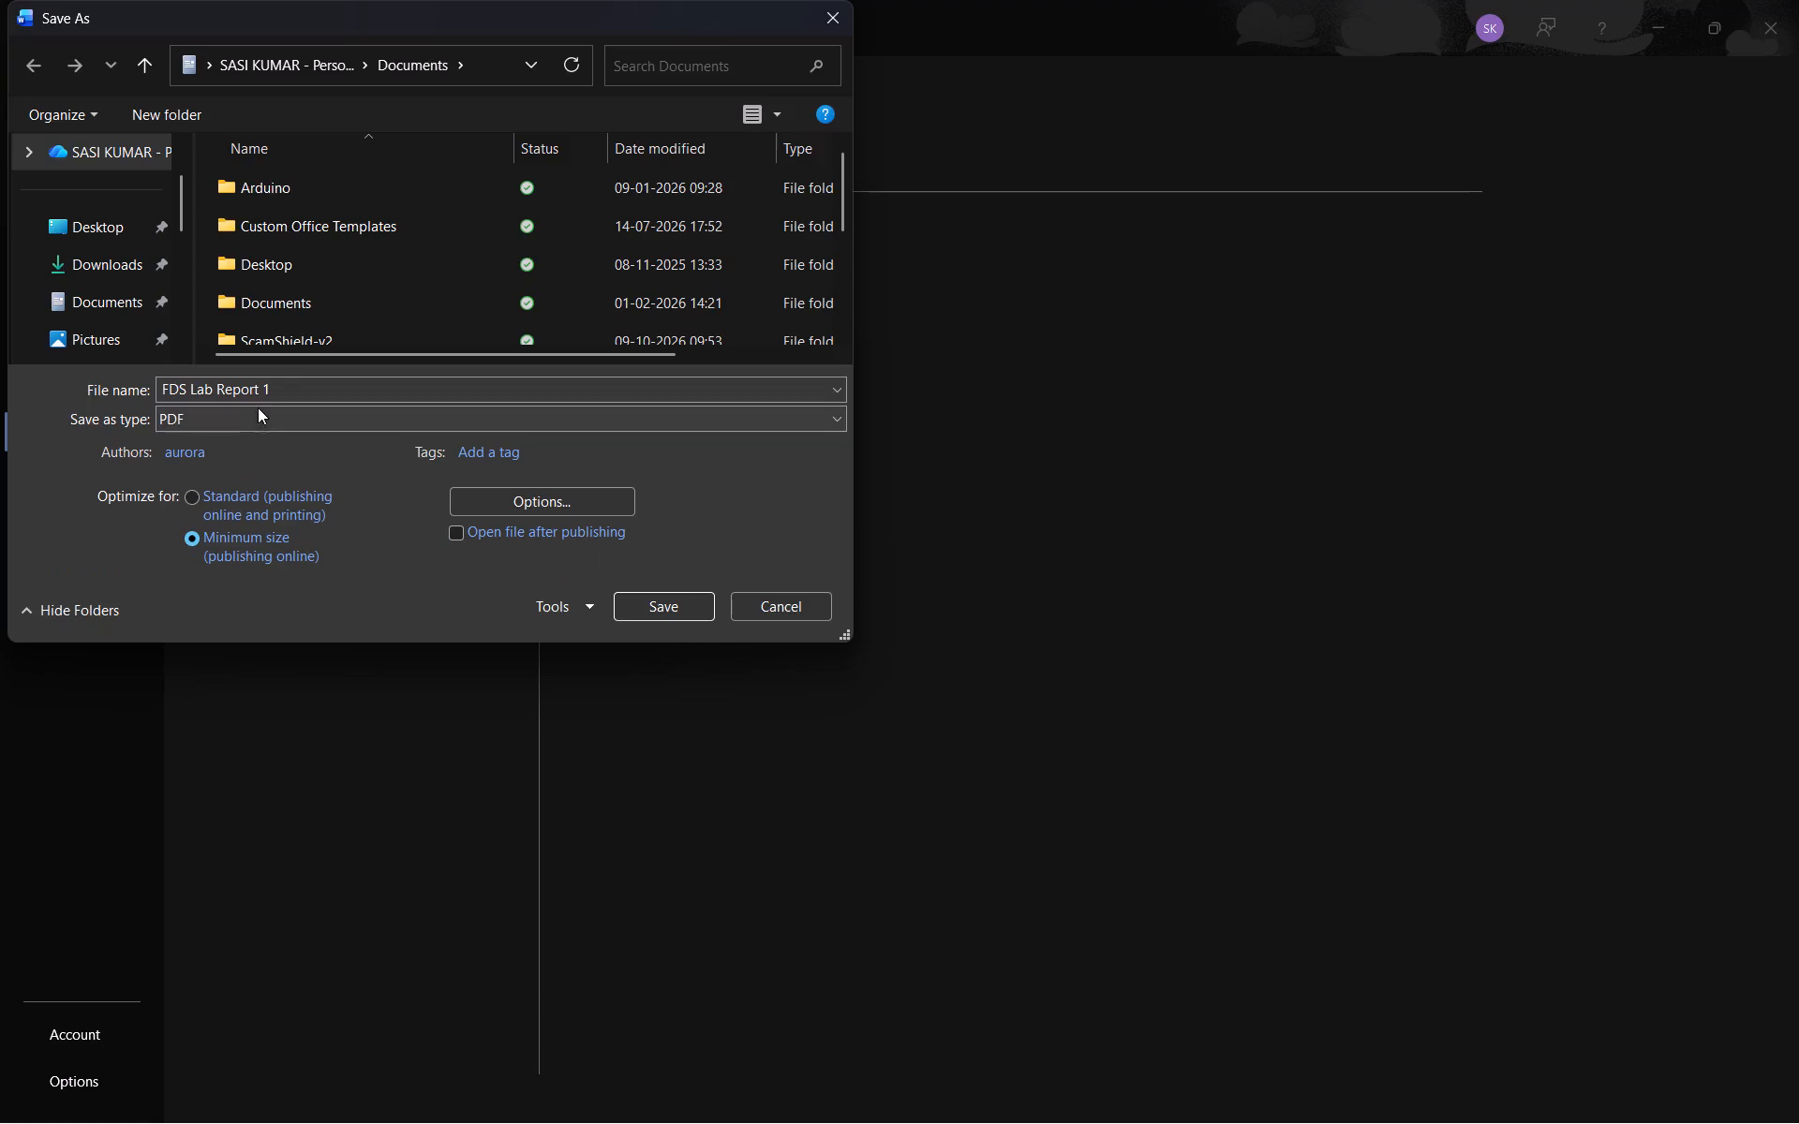
pyautogui.scroll(-1, 258, 407)
# Name the PDF copy FDS Lab Report 1-S and save it in the Documents folder.
pyautogui.click(293, 391)
pyautogui.click(293, 391)
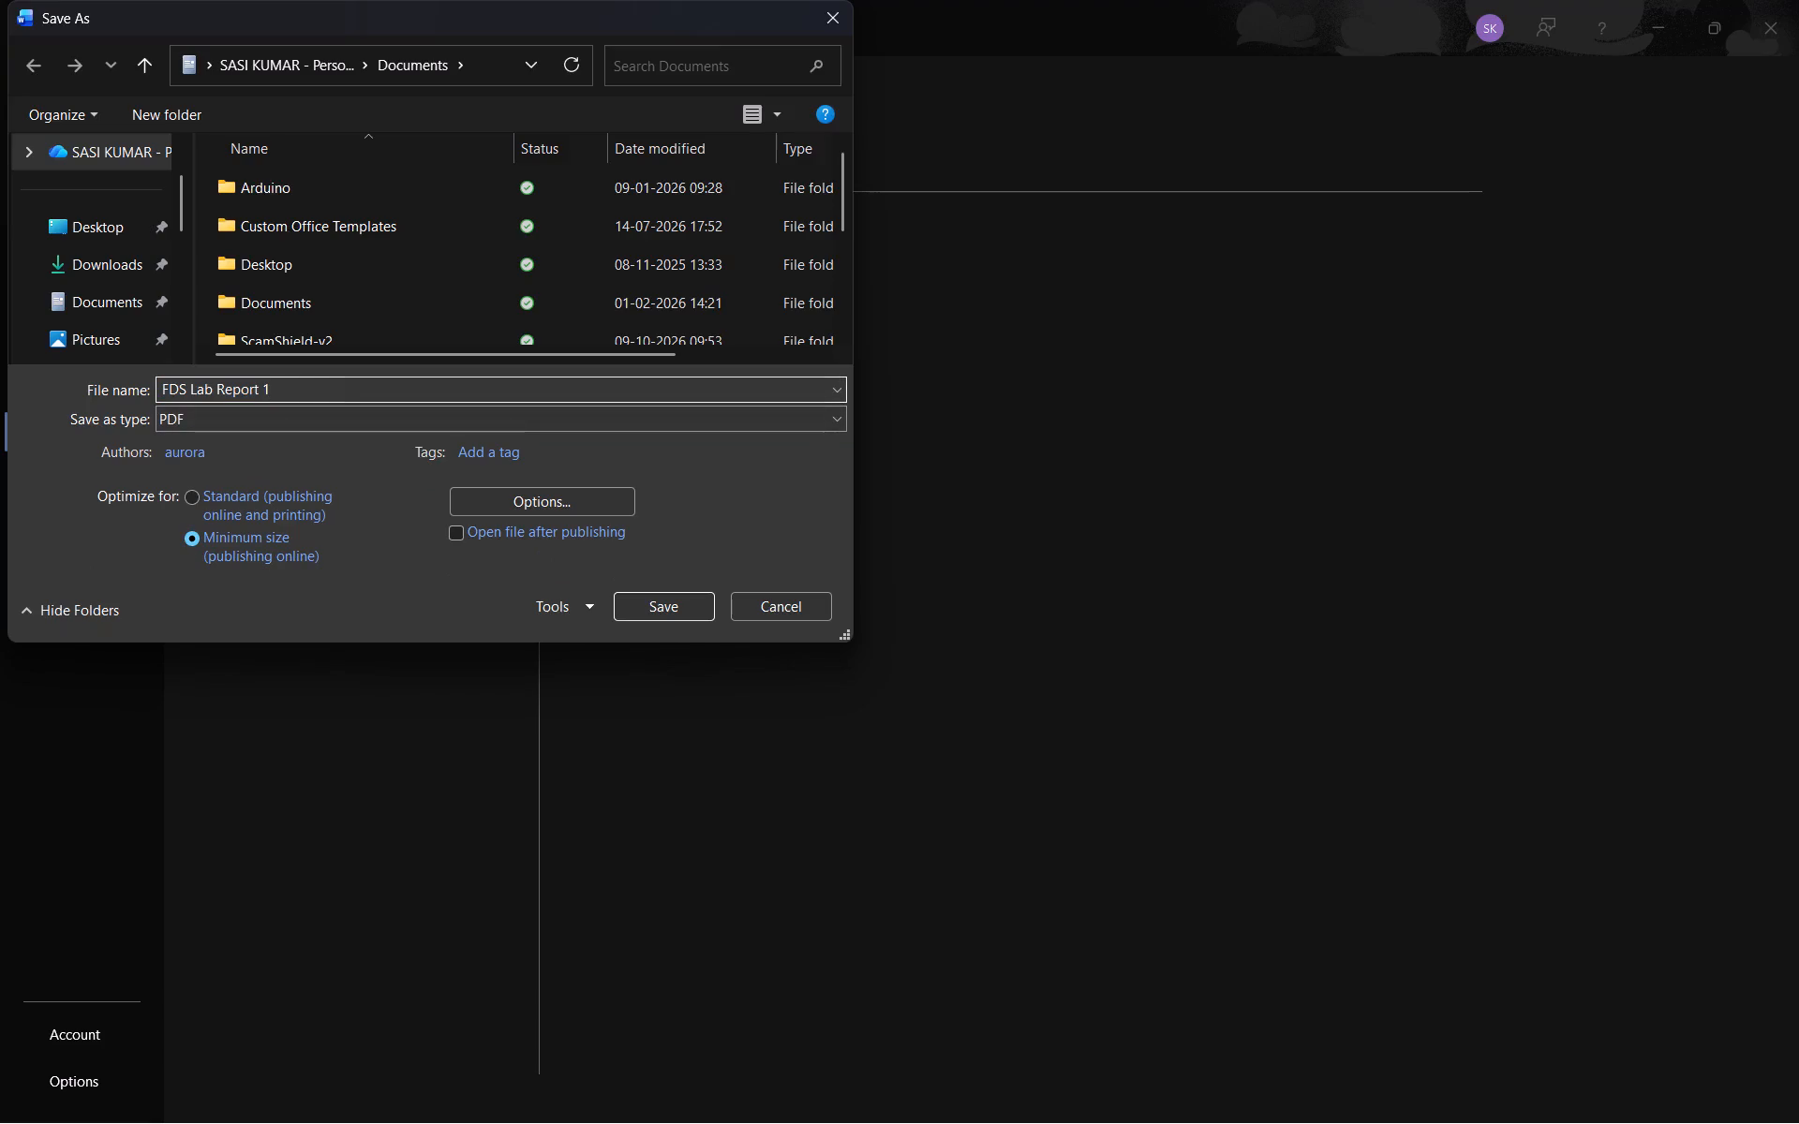
pyautogui.press('-')
pyautogui.press('s')
pyautogui.press('Return')
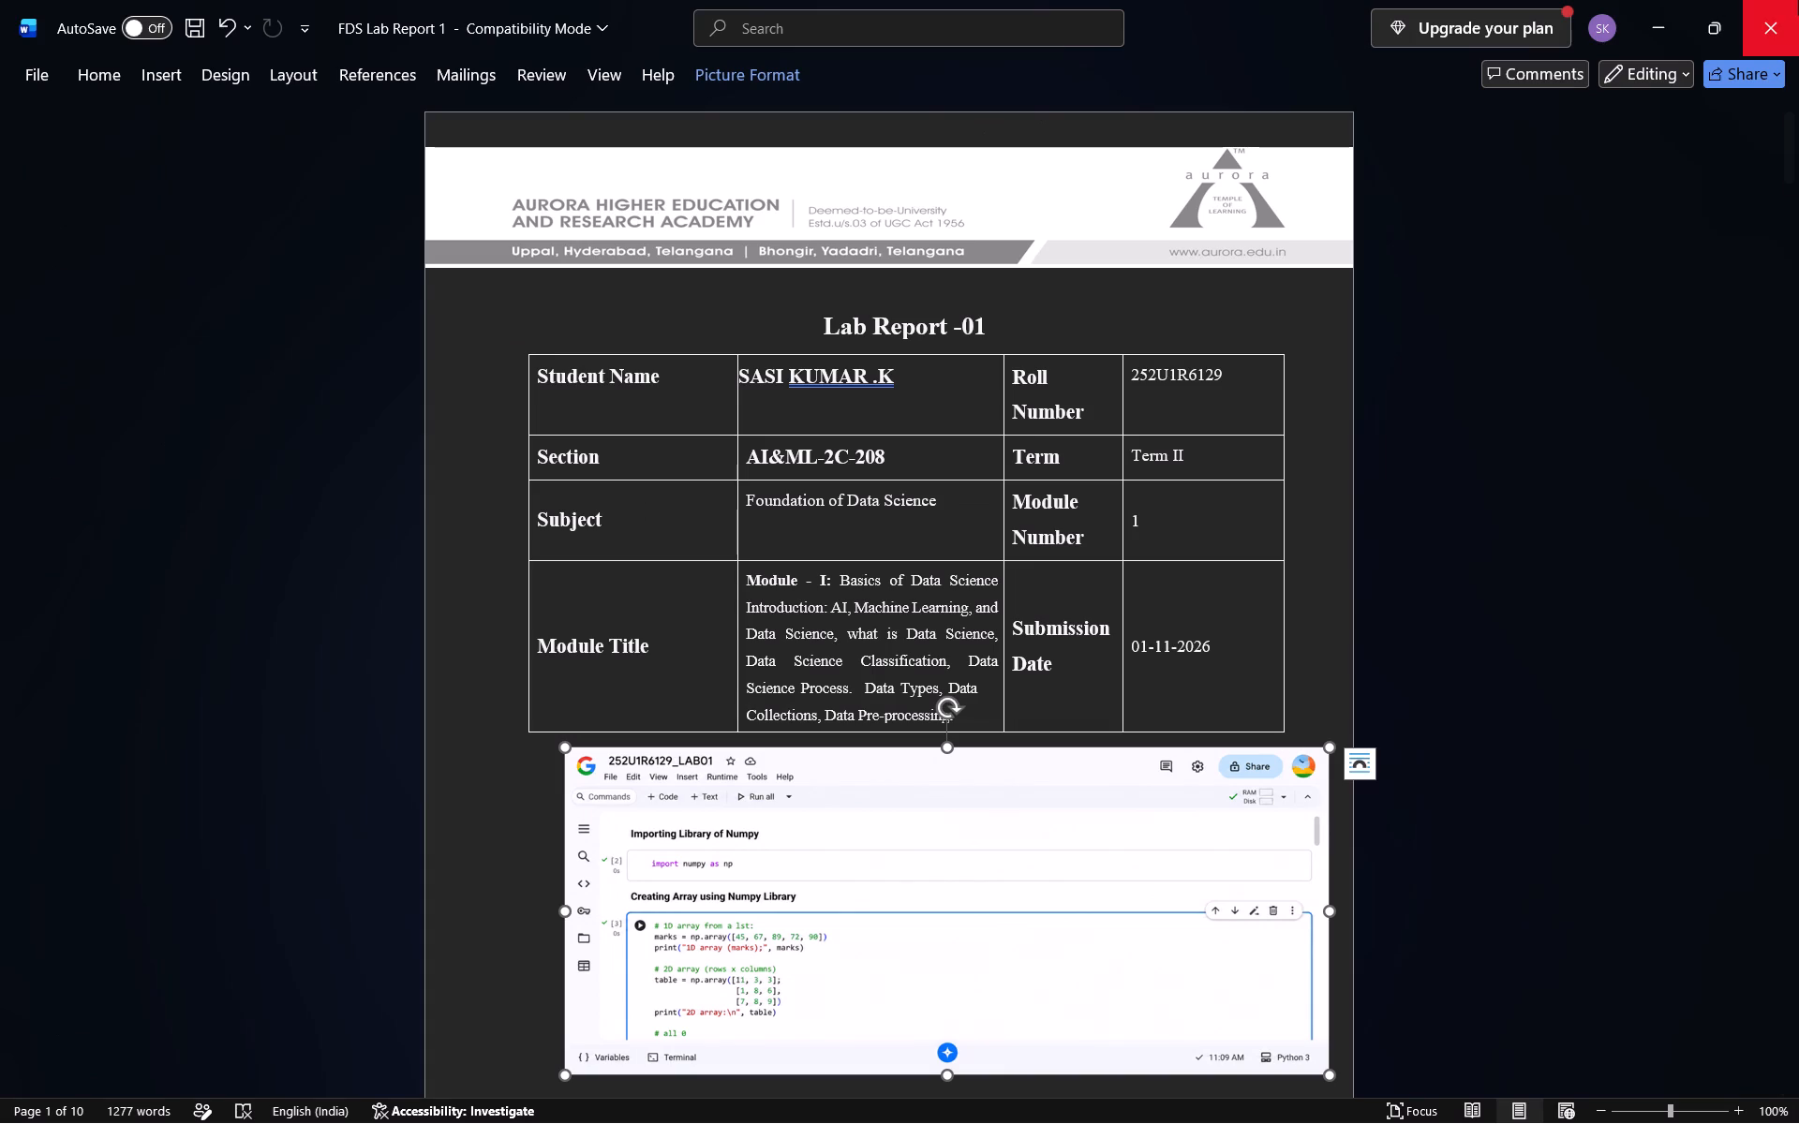
# Close the FDS Lab Report 1 document without saving its changes.
pyautogui.click(1794, 0)
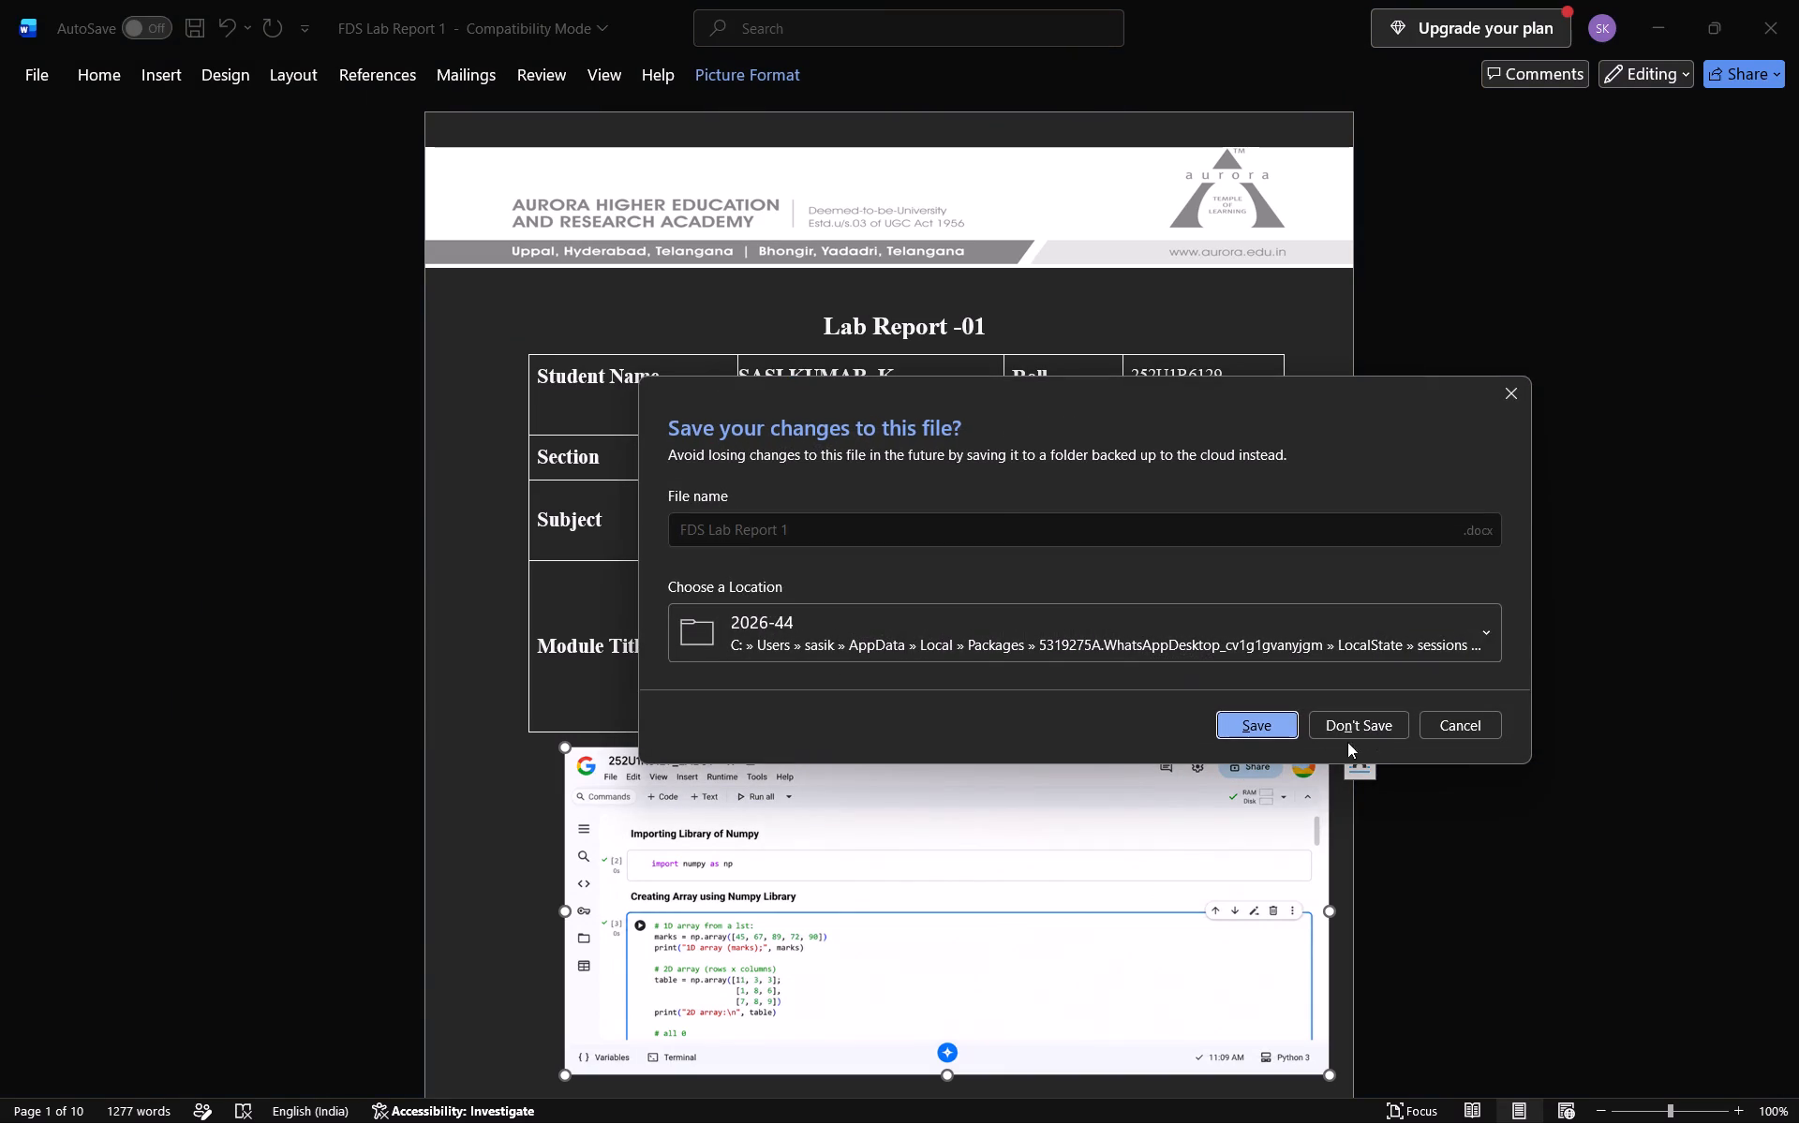
pyautogui.click(1375, 728)
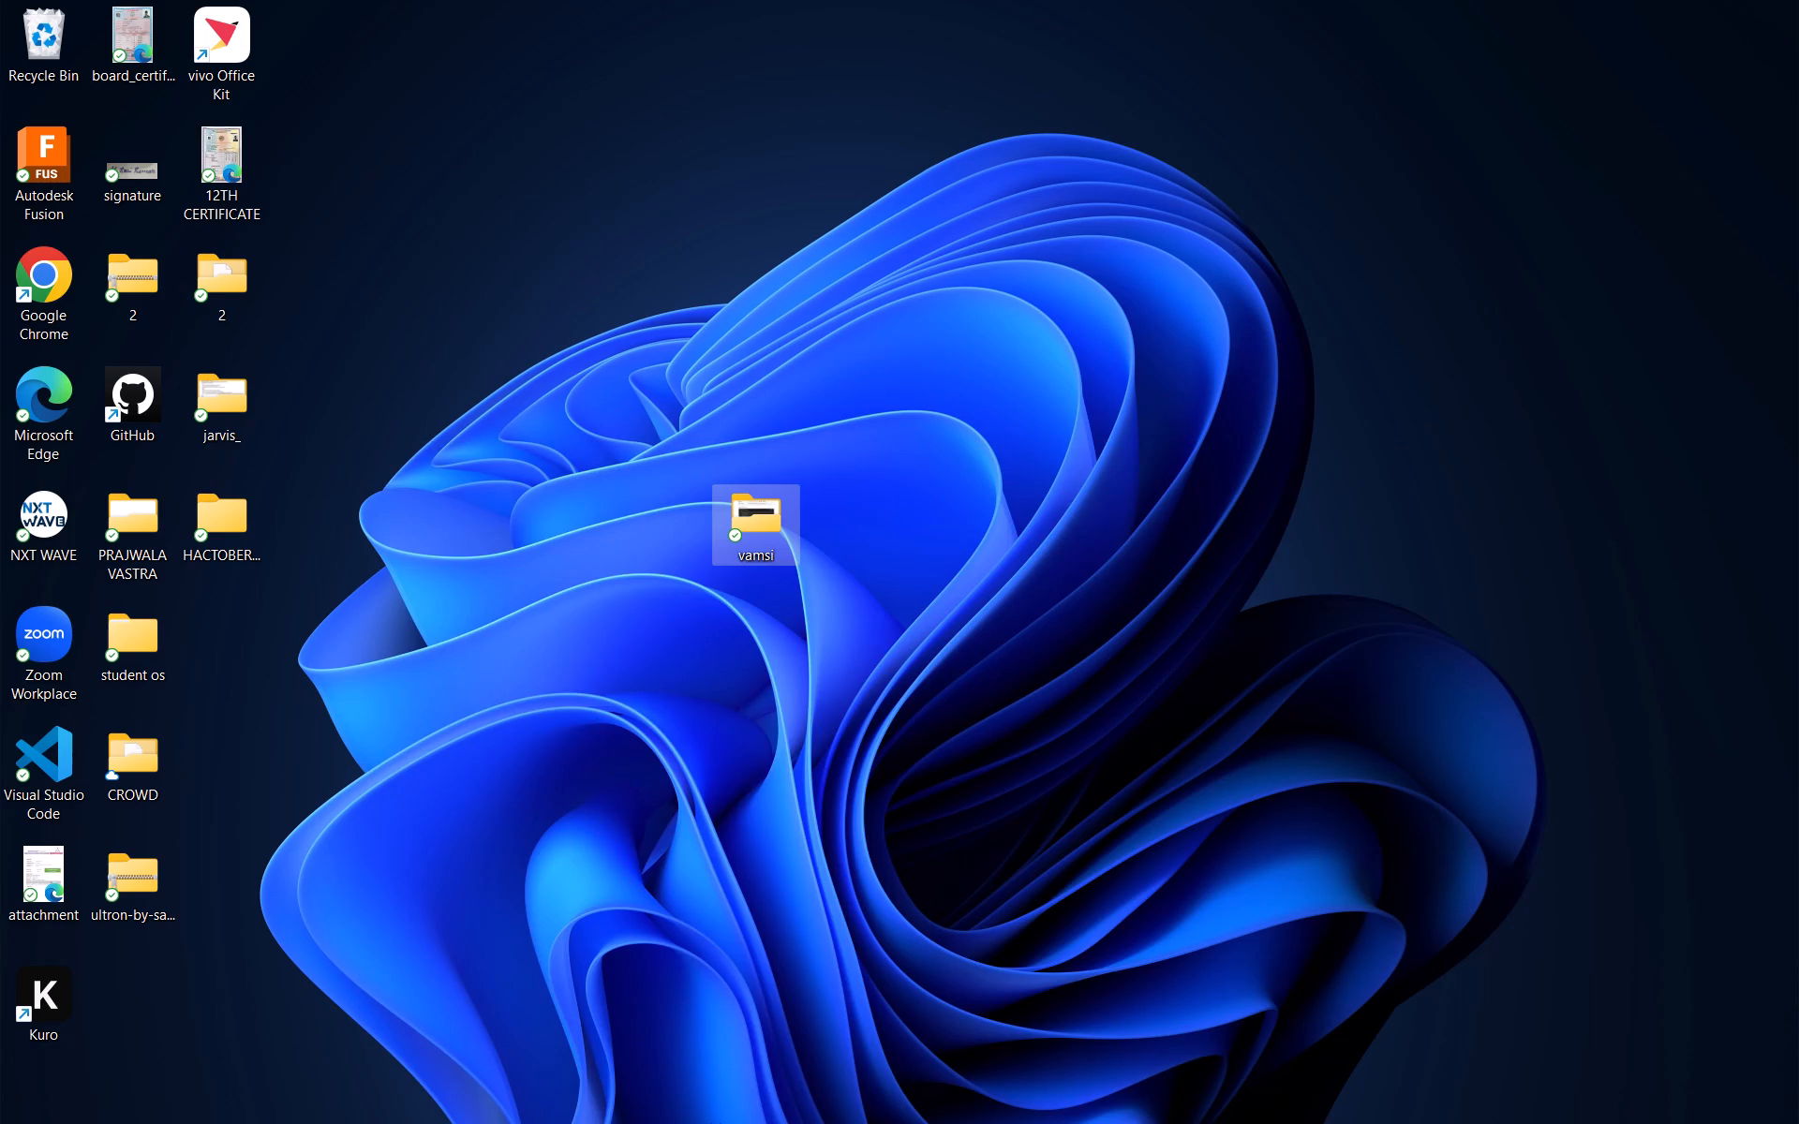
# Close the open Videos and vamsi File Explorer windows.
pyautogui.click(810, 1094)
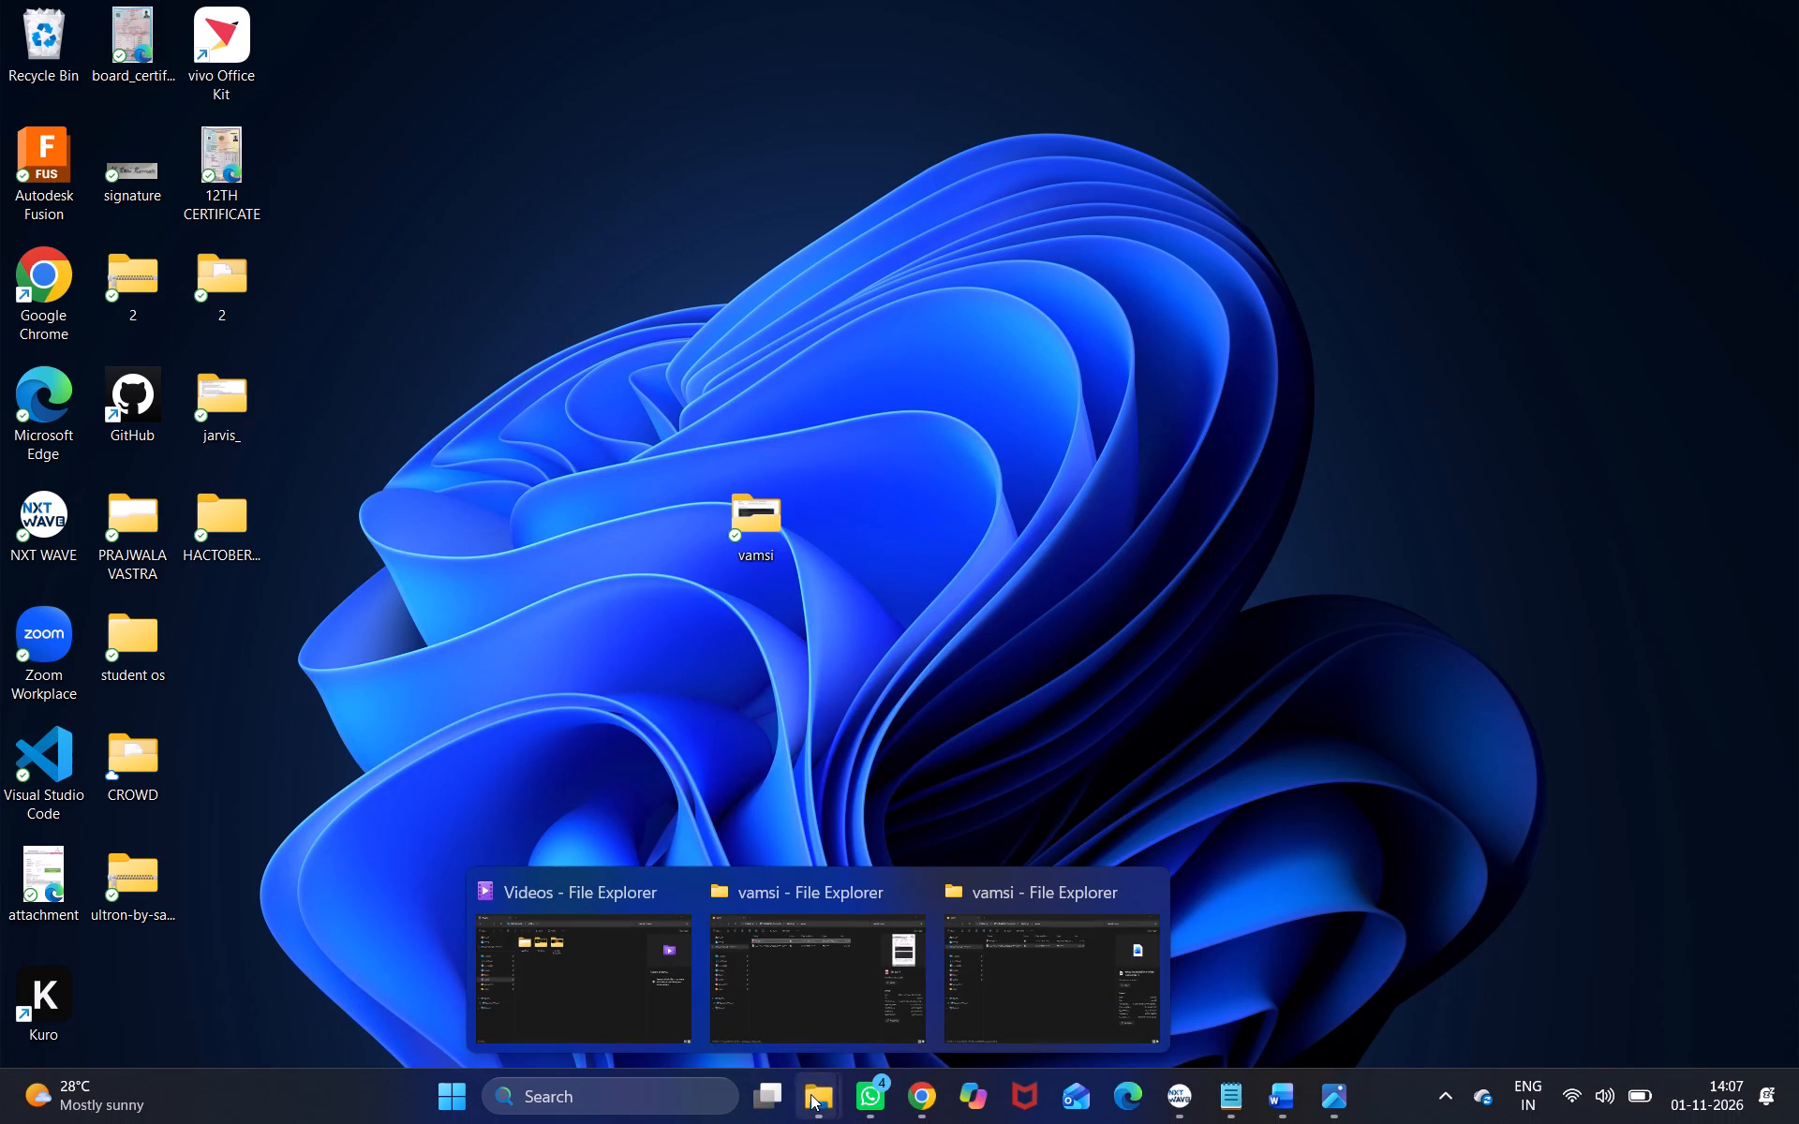
pyautogui.click(680, 888)
pyautogui.click(680, 888)
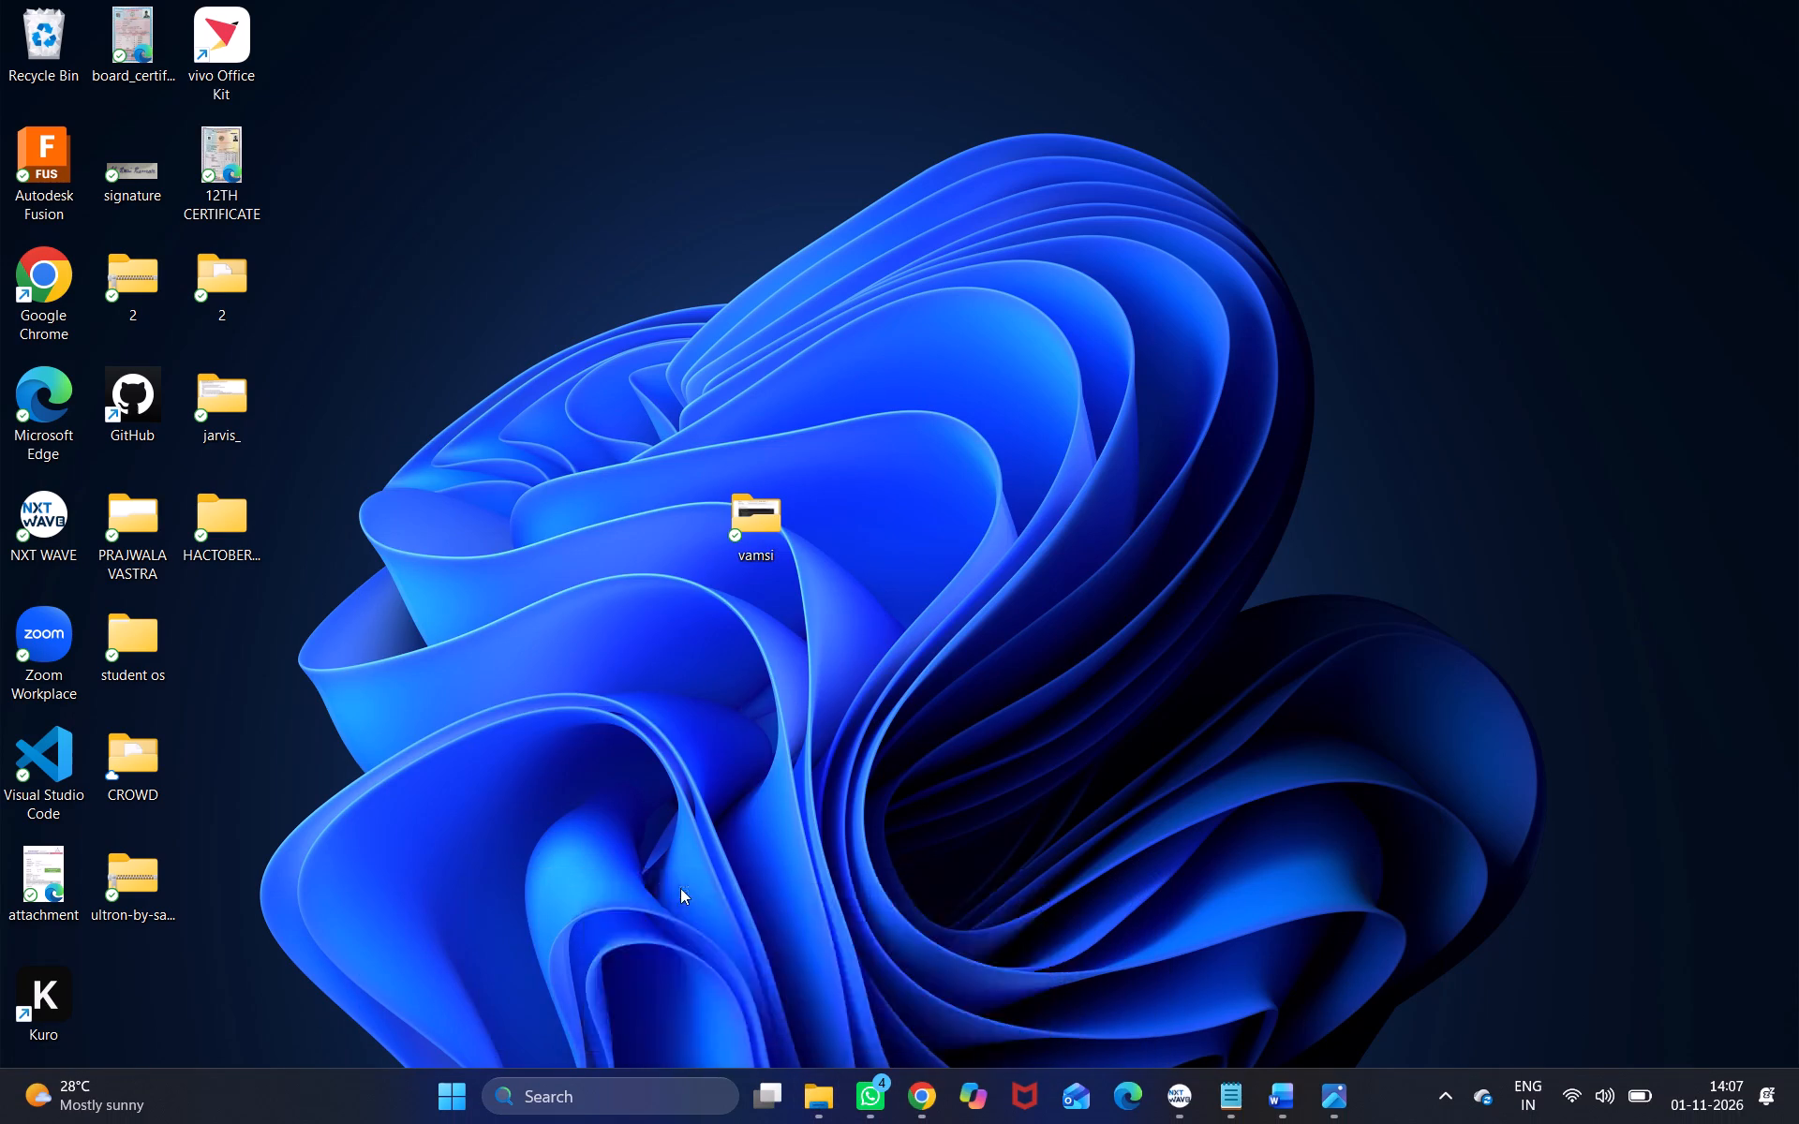
pyautogui.click(1734, 52)
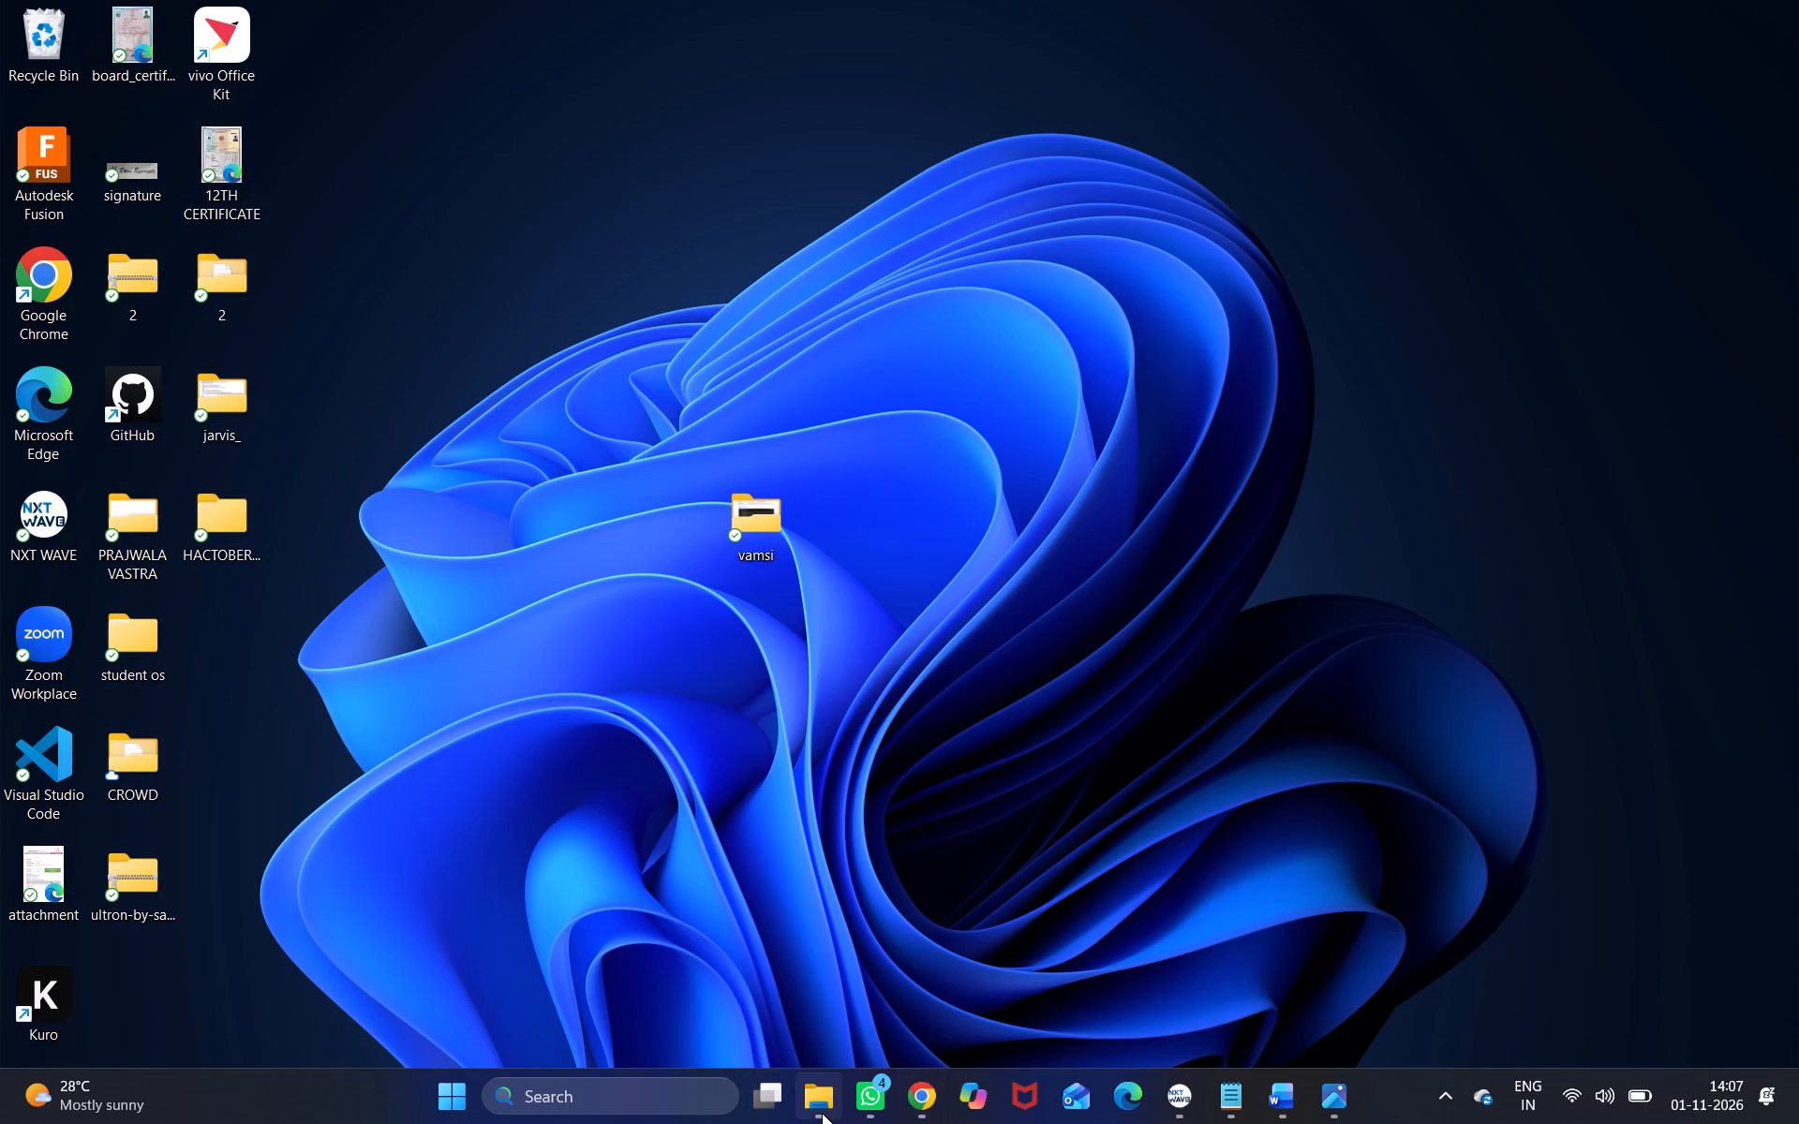
pyautogui.click(913, 900)
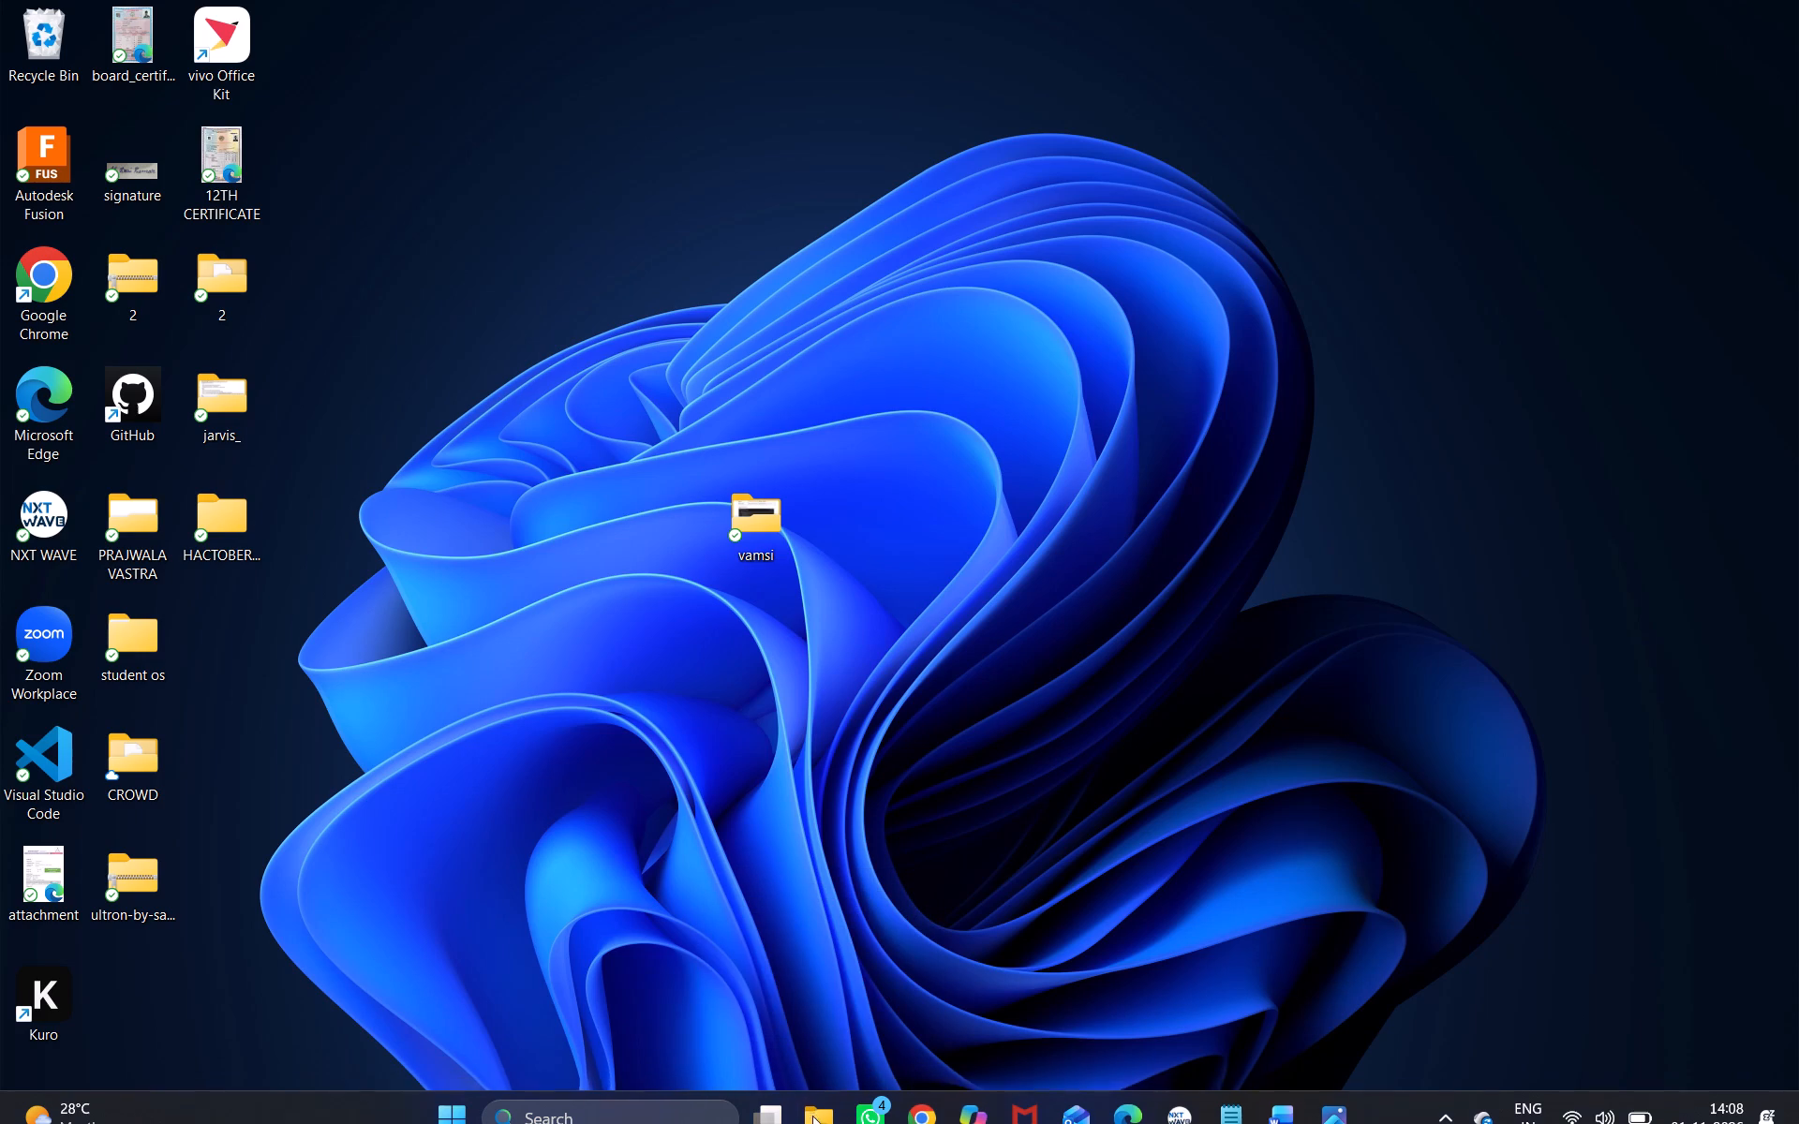
# Open the FDS Lab Report 1-S PDF from the refreshed recent files in File Explorer, check its pages and close it.
pyautogui.click(819, 1082)
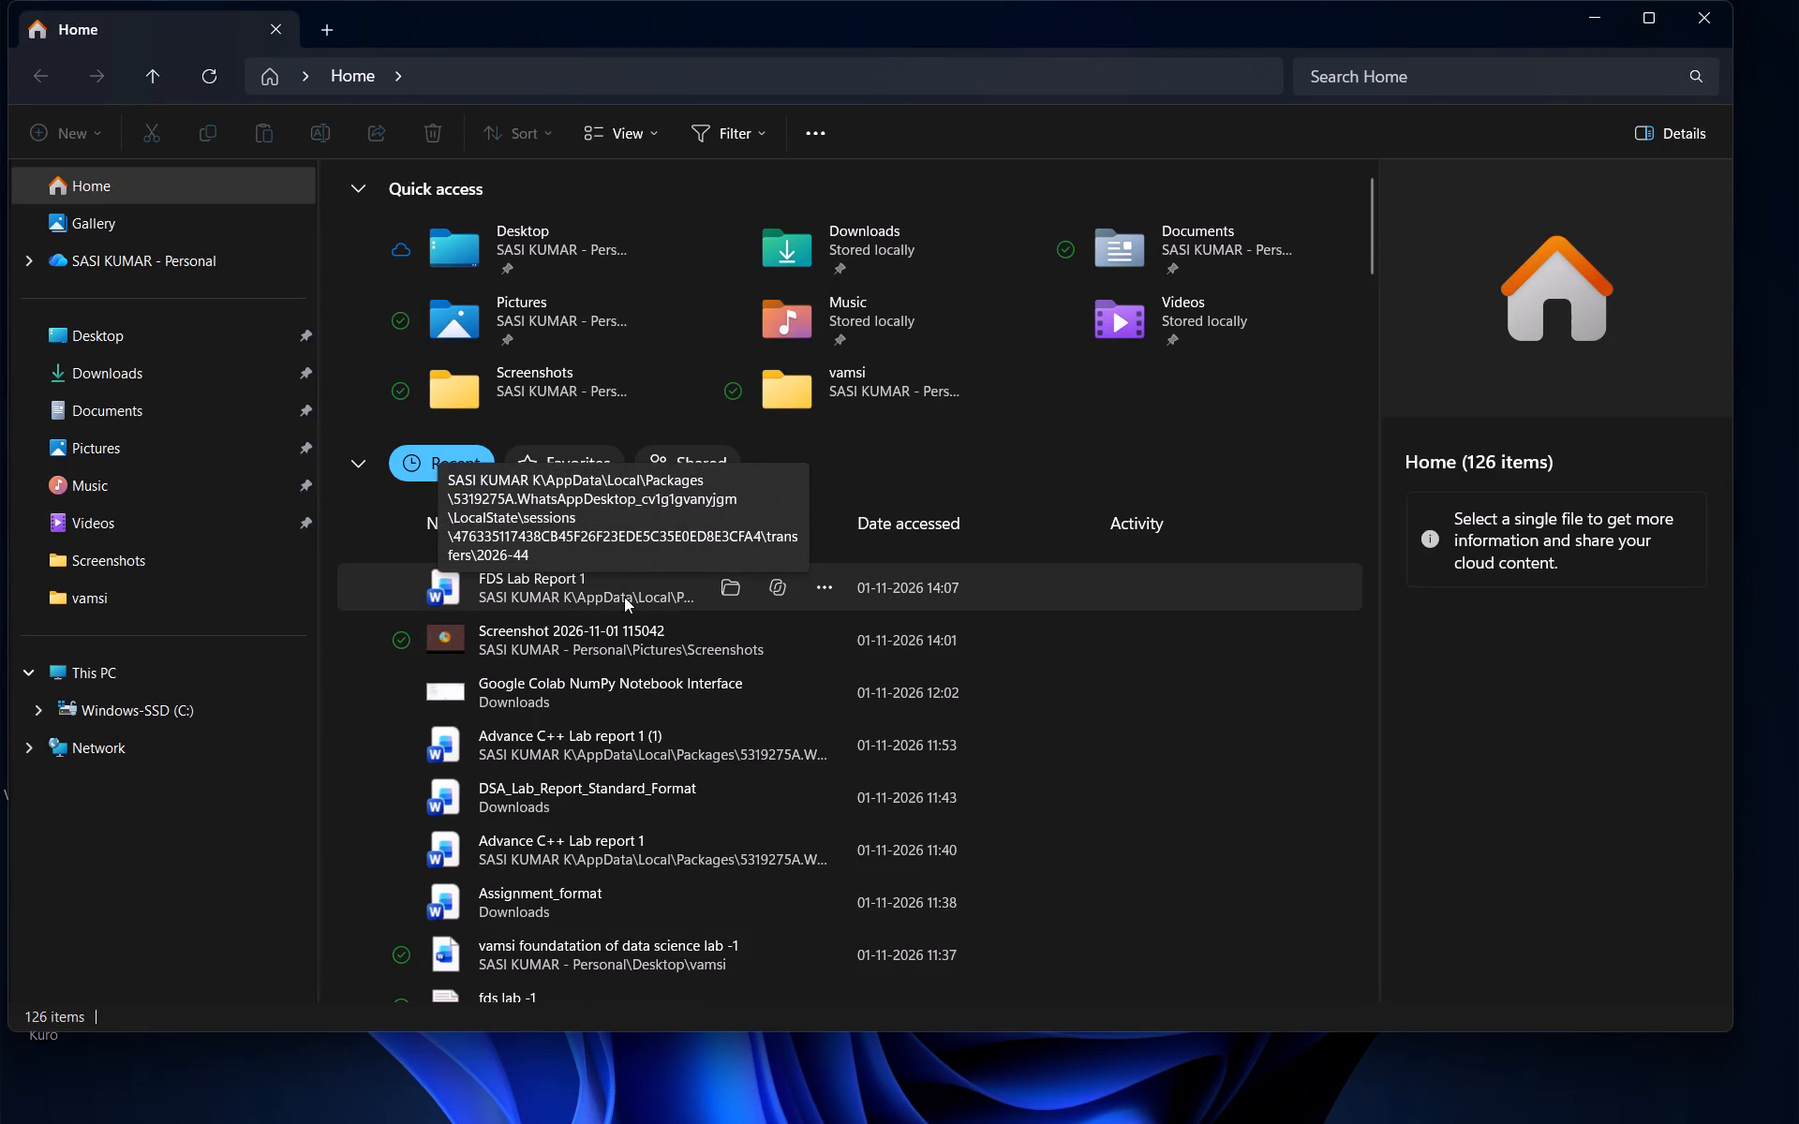
pyautogui.hotkey('ctrl', 'r')
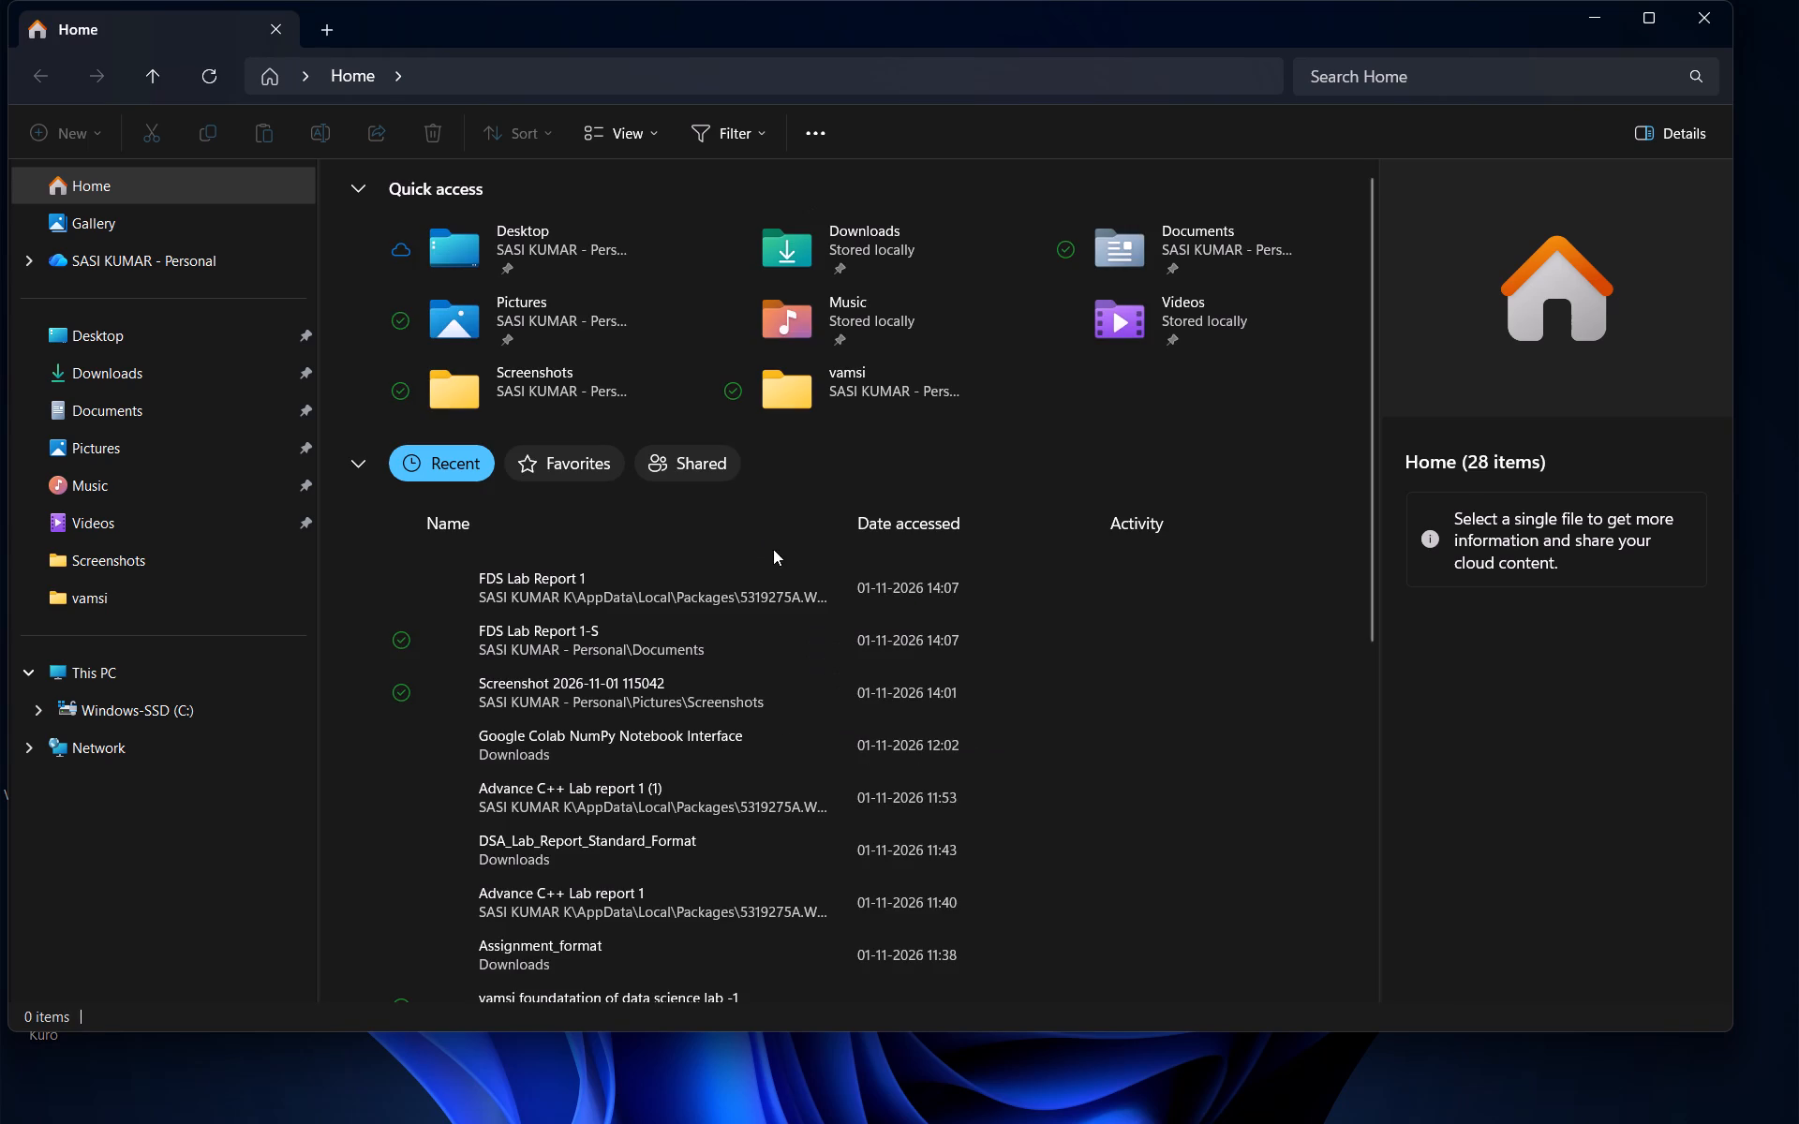
pyautogui.doubleClick(659, 646)
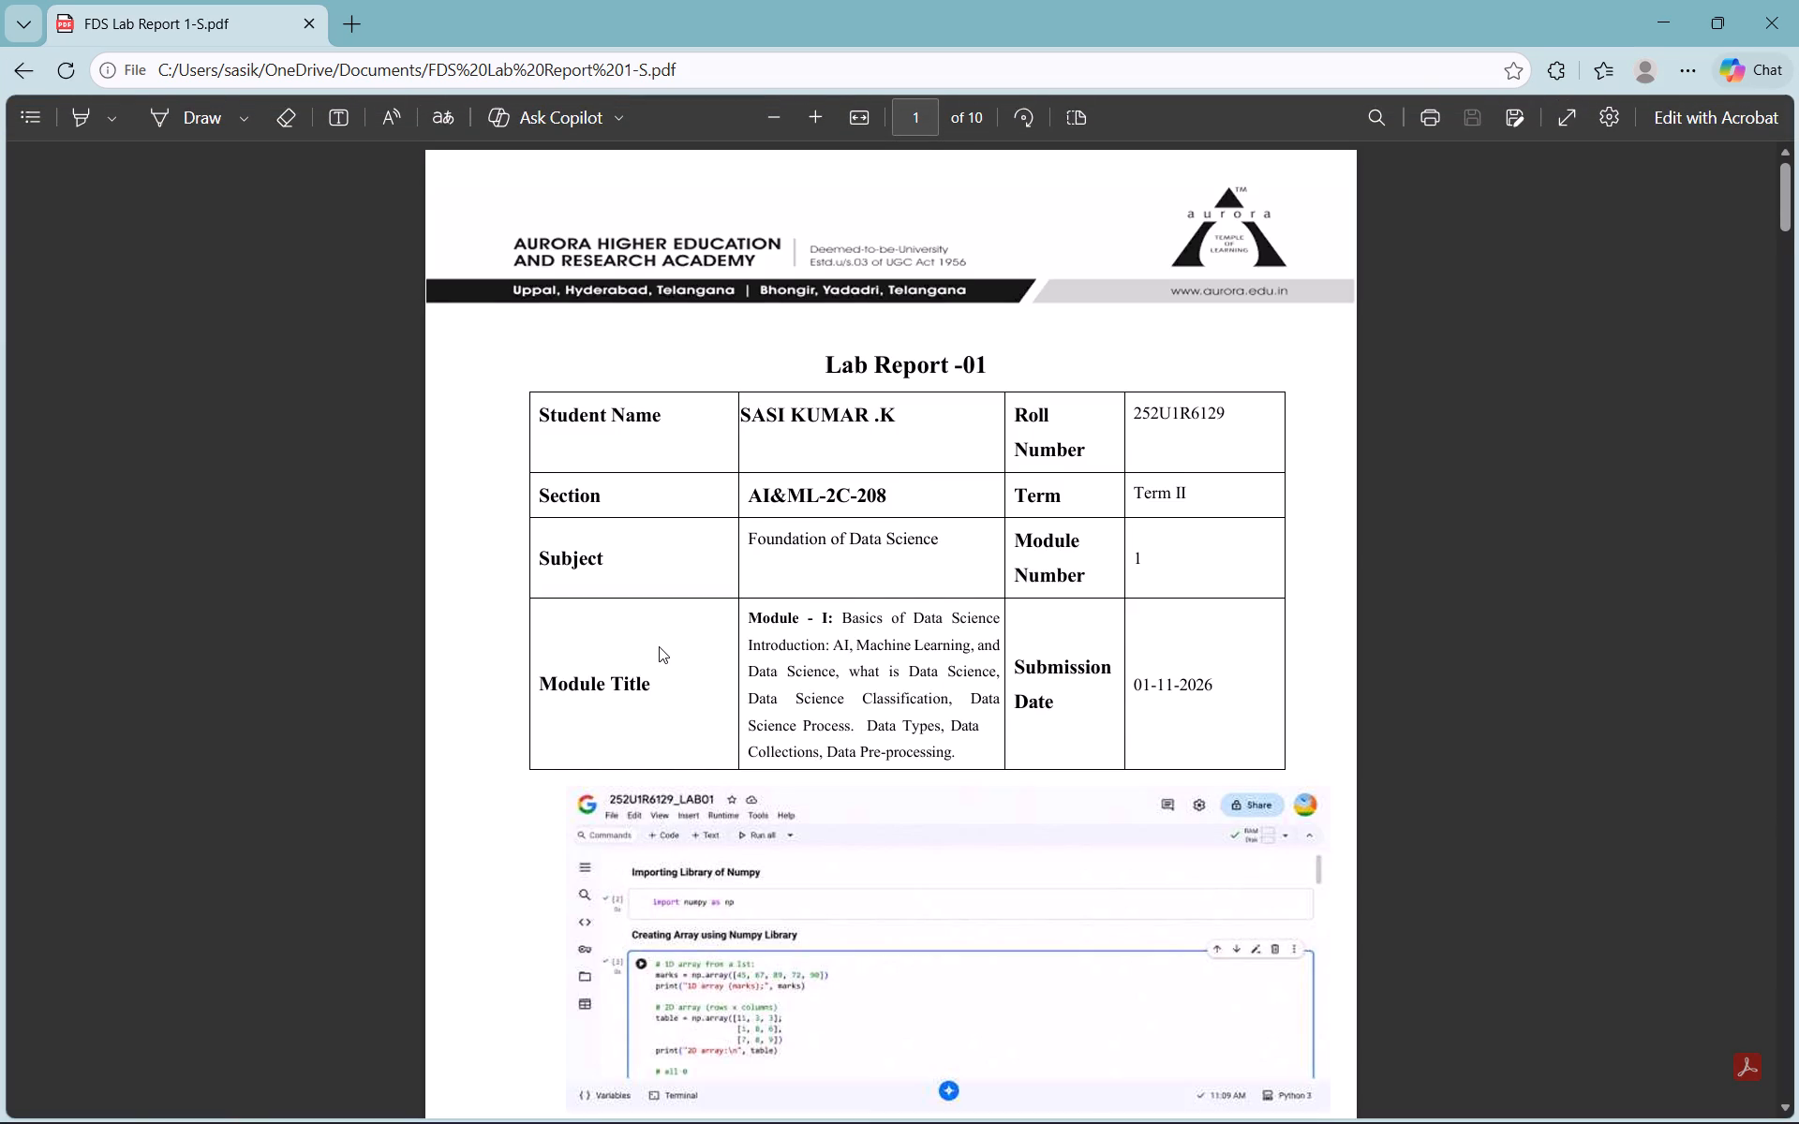
pyautogui.scroll(-6, 659, 646)
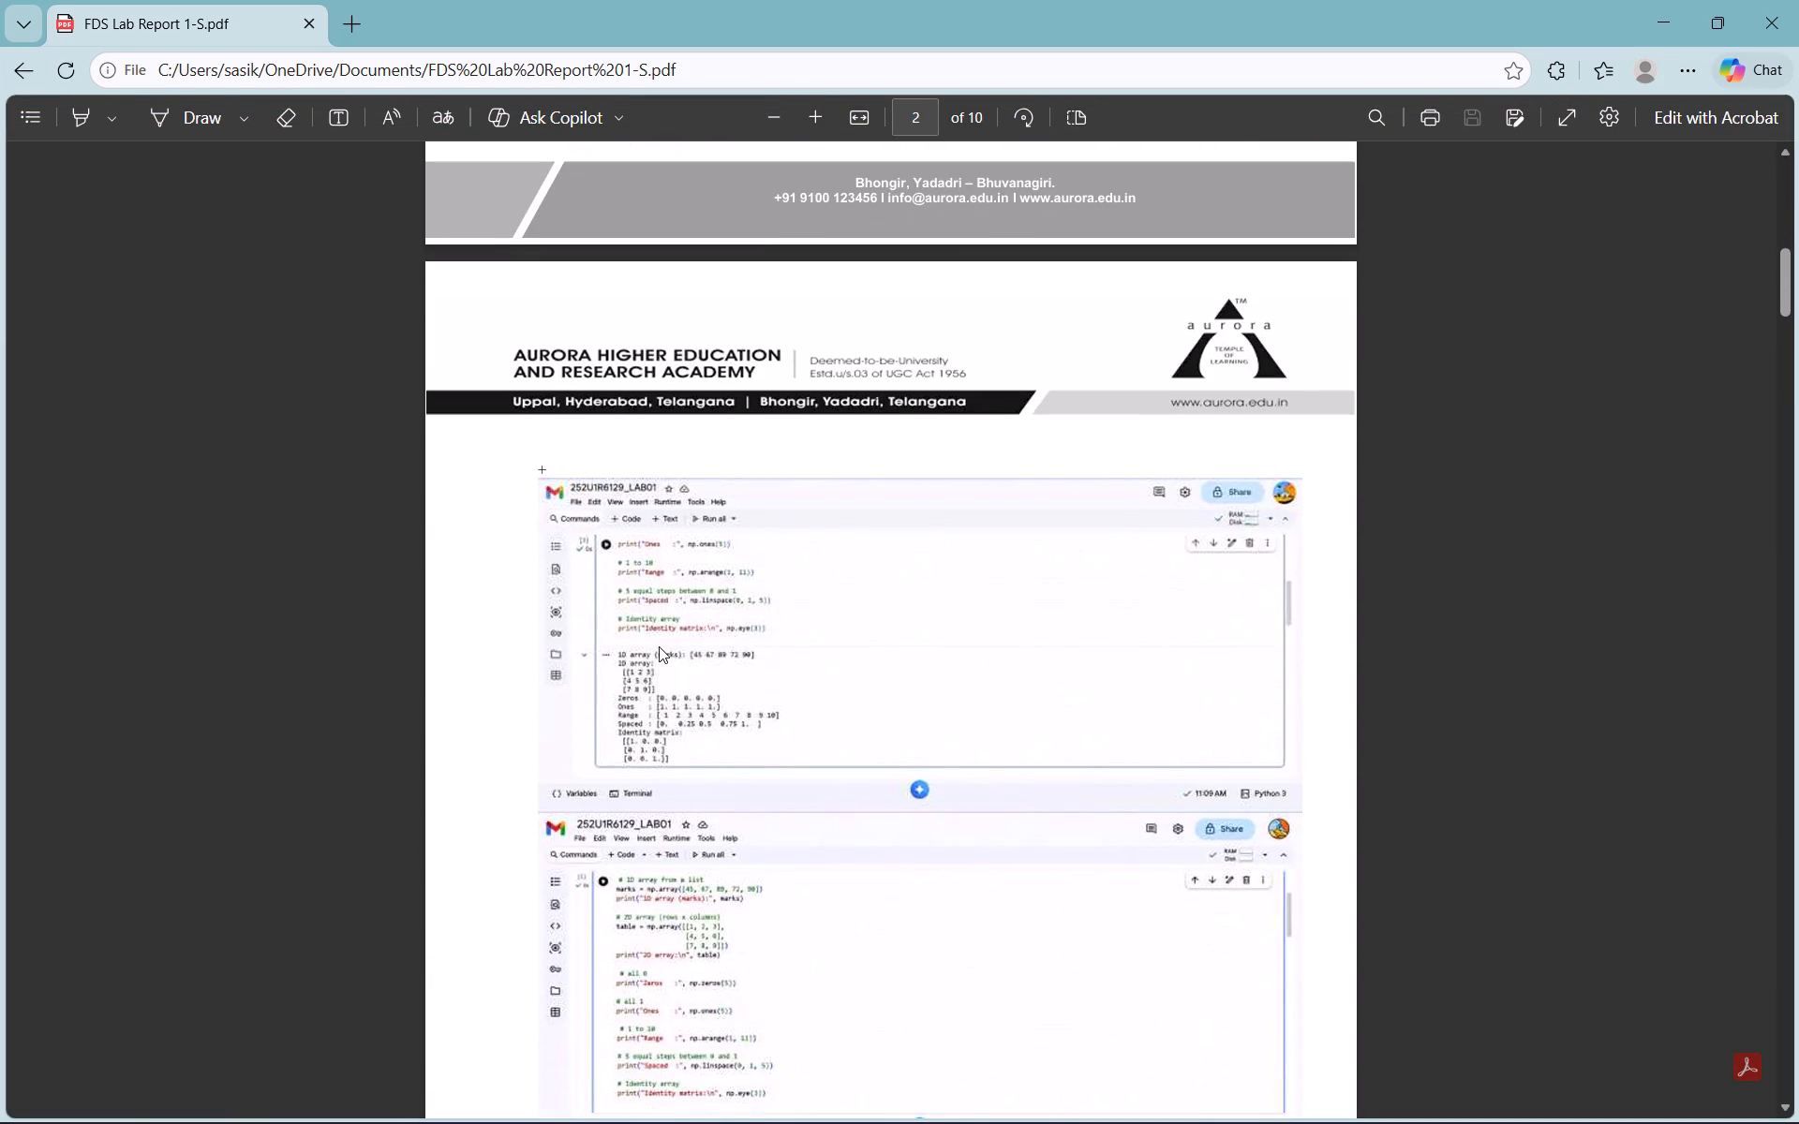
pyautogui.scroll(-4, 659, 646)
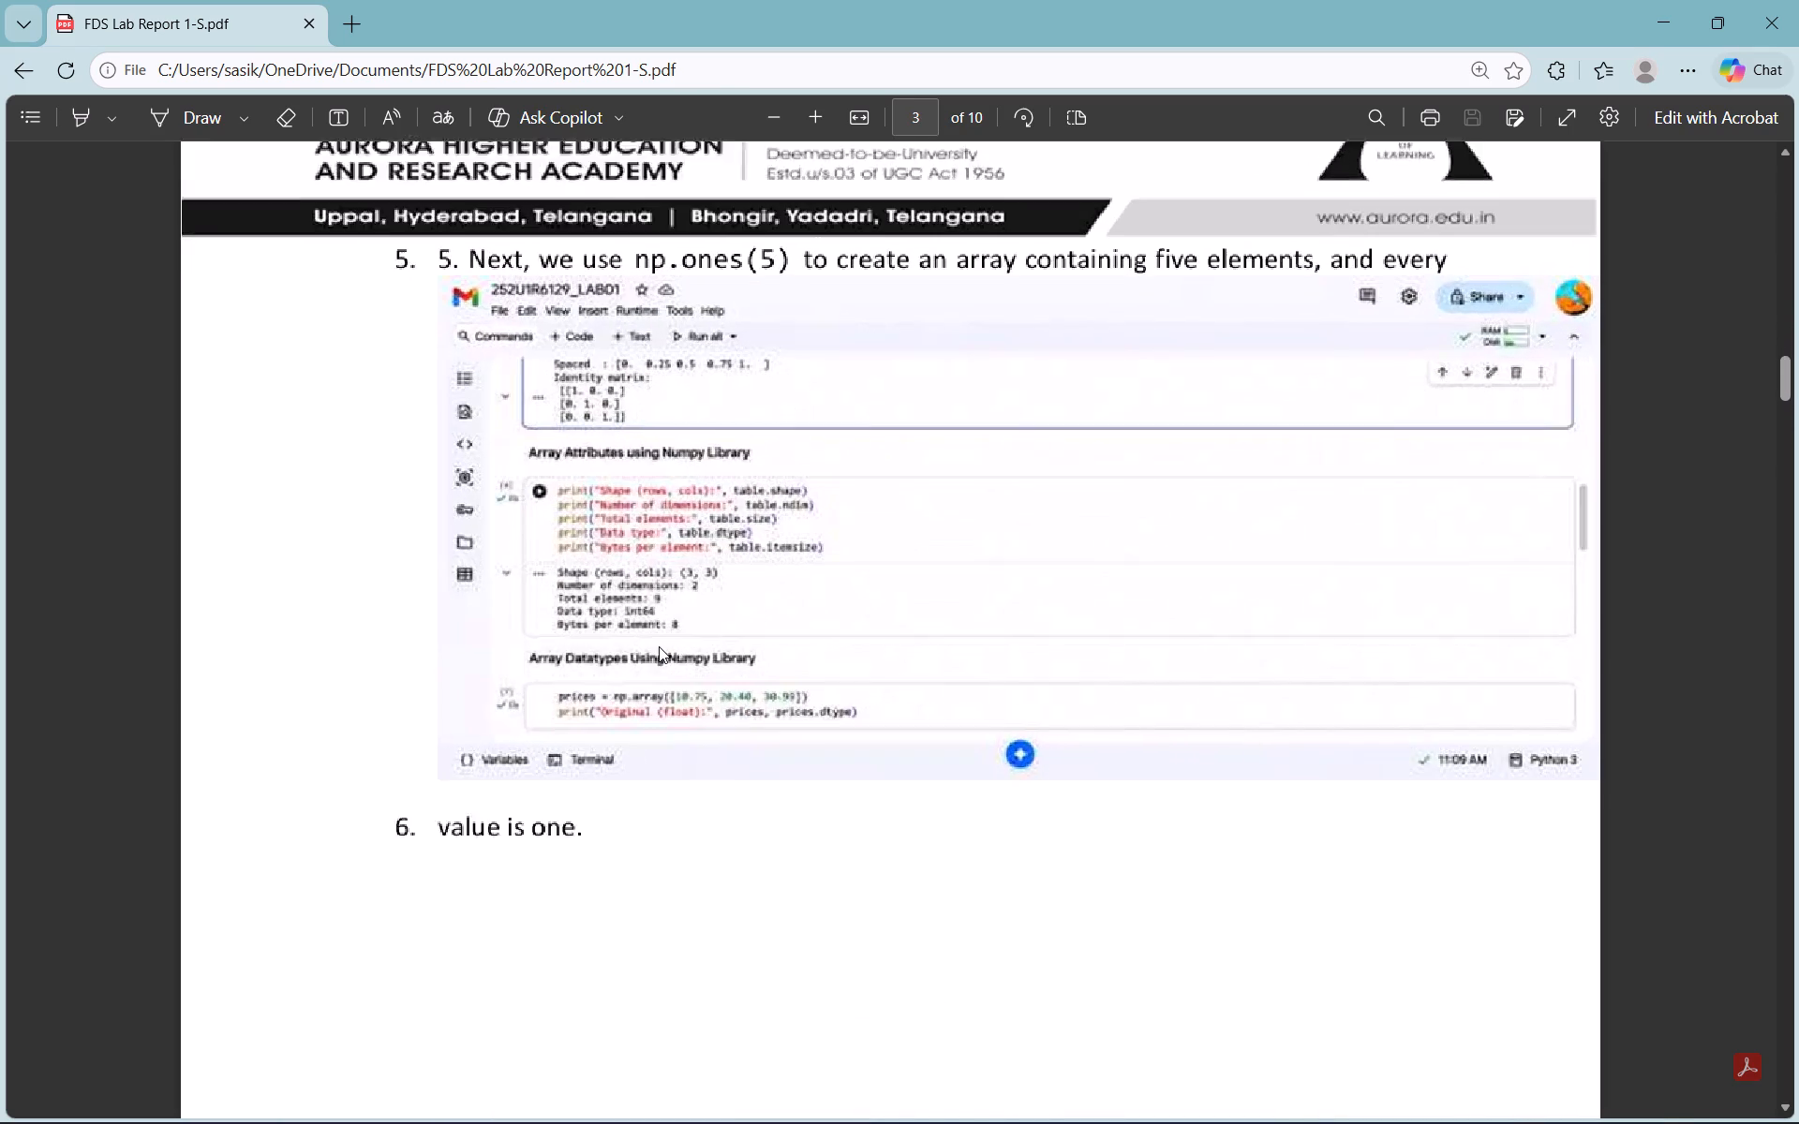
pyautogui.scroll(6, 659, 646)
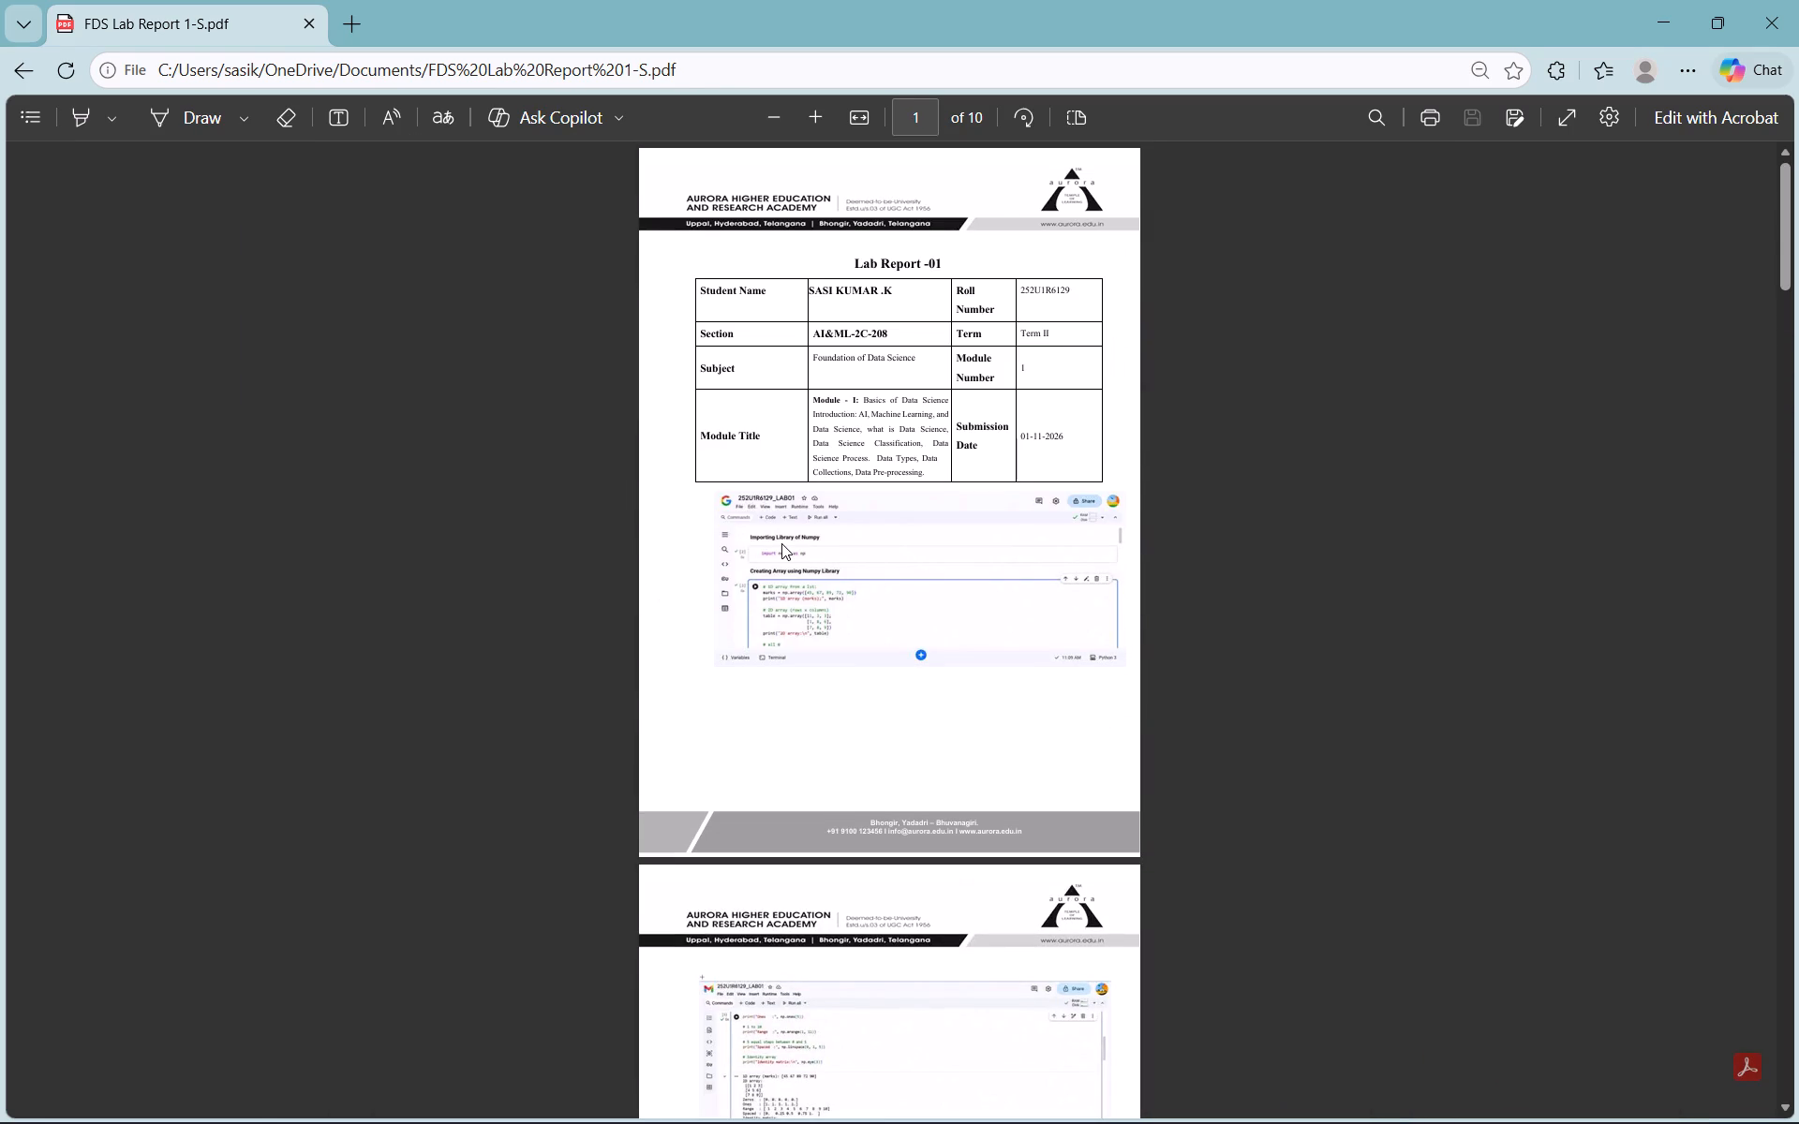
pyautogui.click(1798, 0)
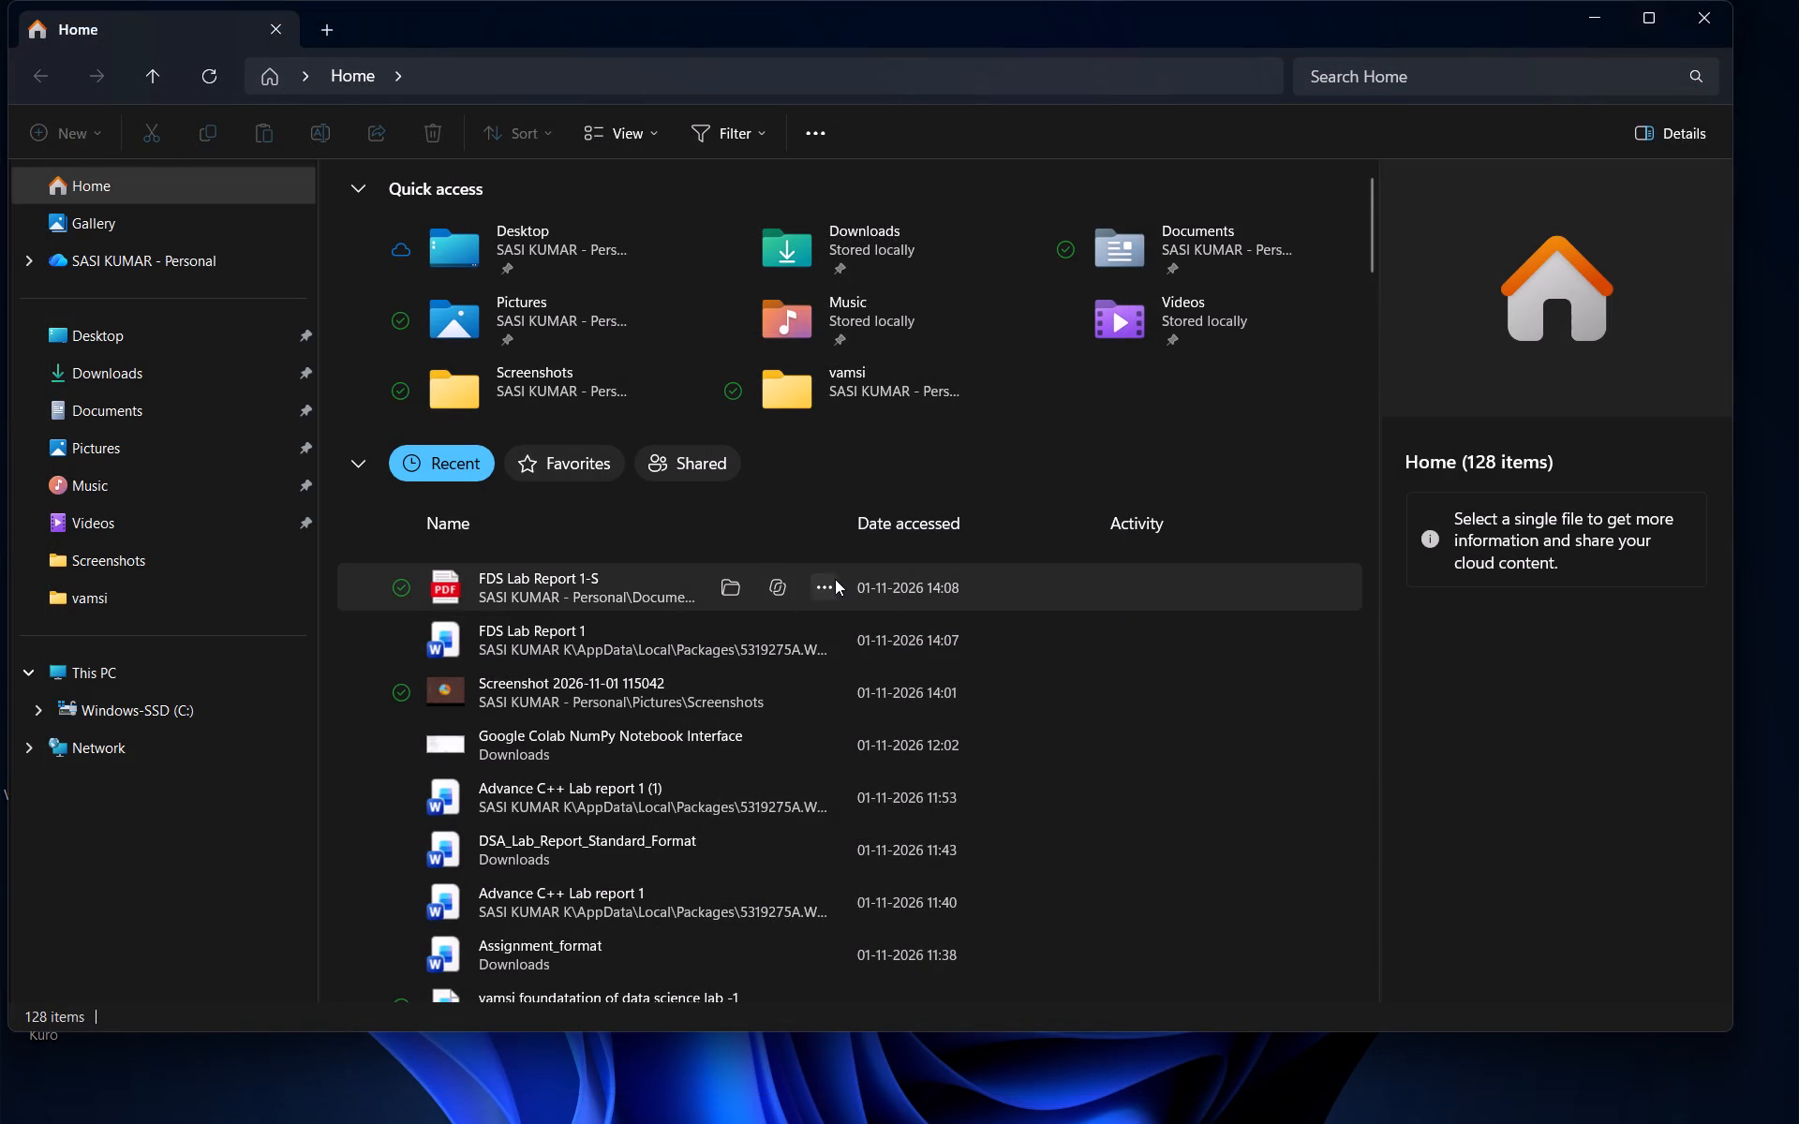
# Copy the file path of the FDS Lab Report 1-S PDF in File Explorer.
pyautogui.click(834, 579)
pyautogui.click(858, 429)
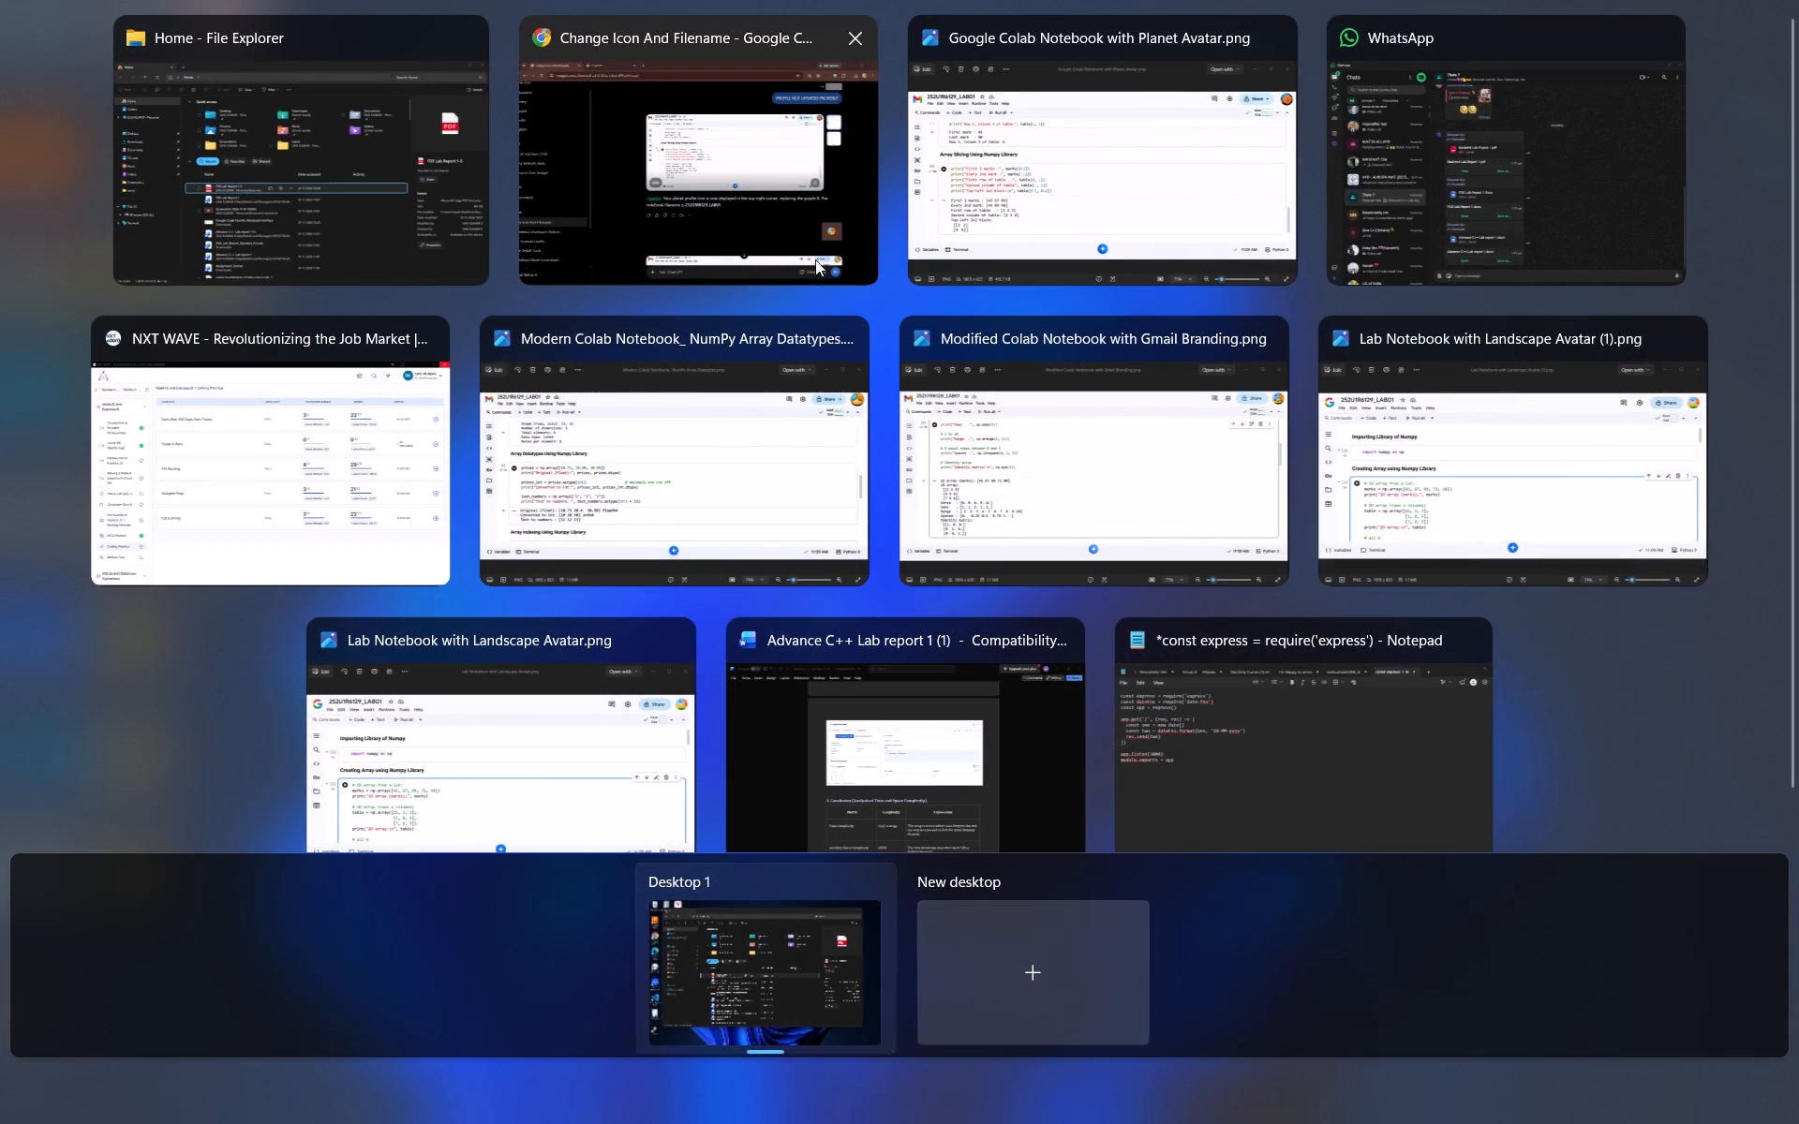
# Switch to Chrome, open the bookmarked Aurora University portal in a new tab and close the Change Icon And Filename chat.
pyautogui.click(738, 141)
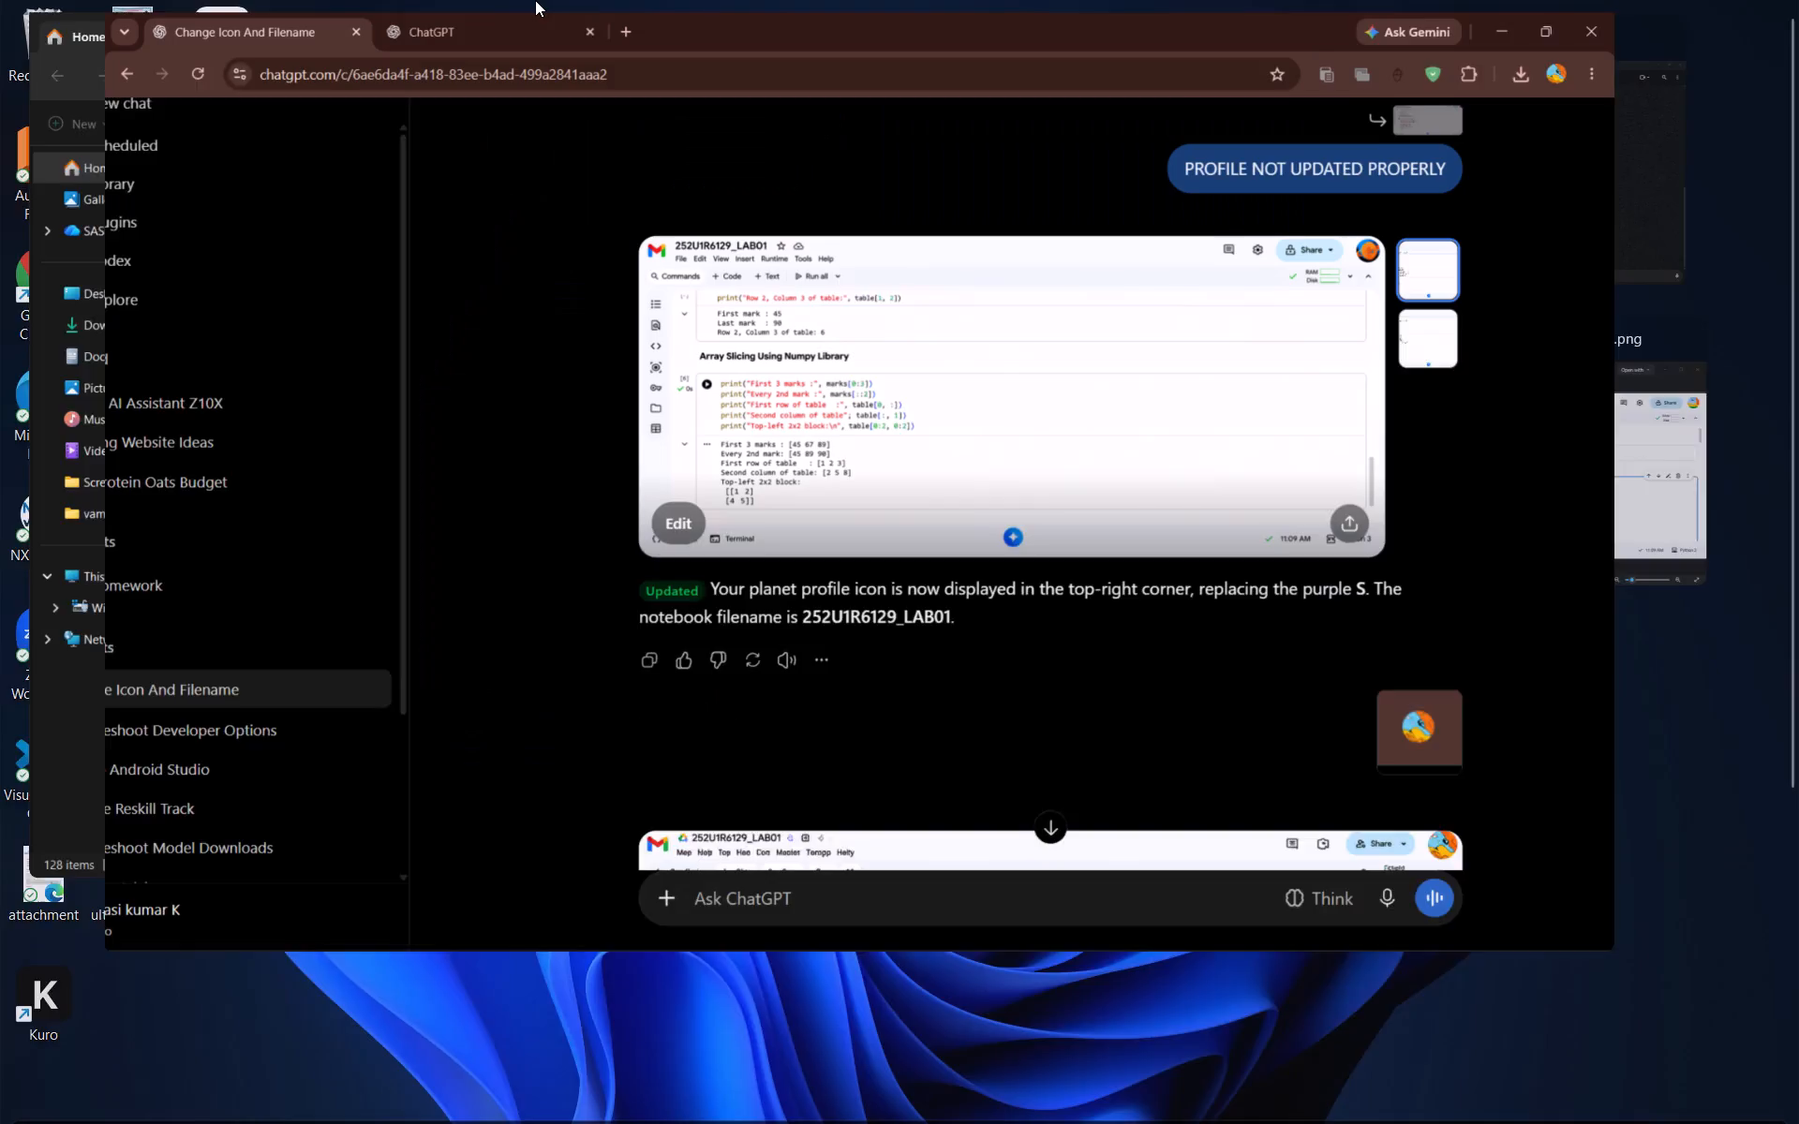
pyautogui.click(611, 22)
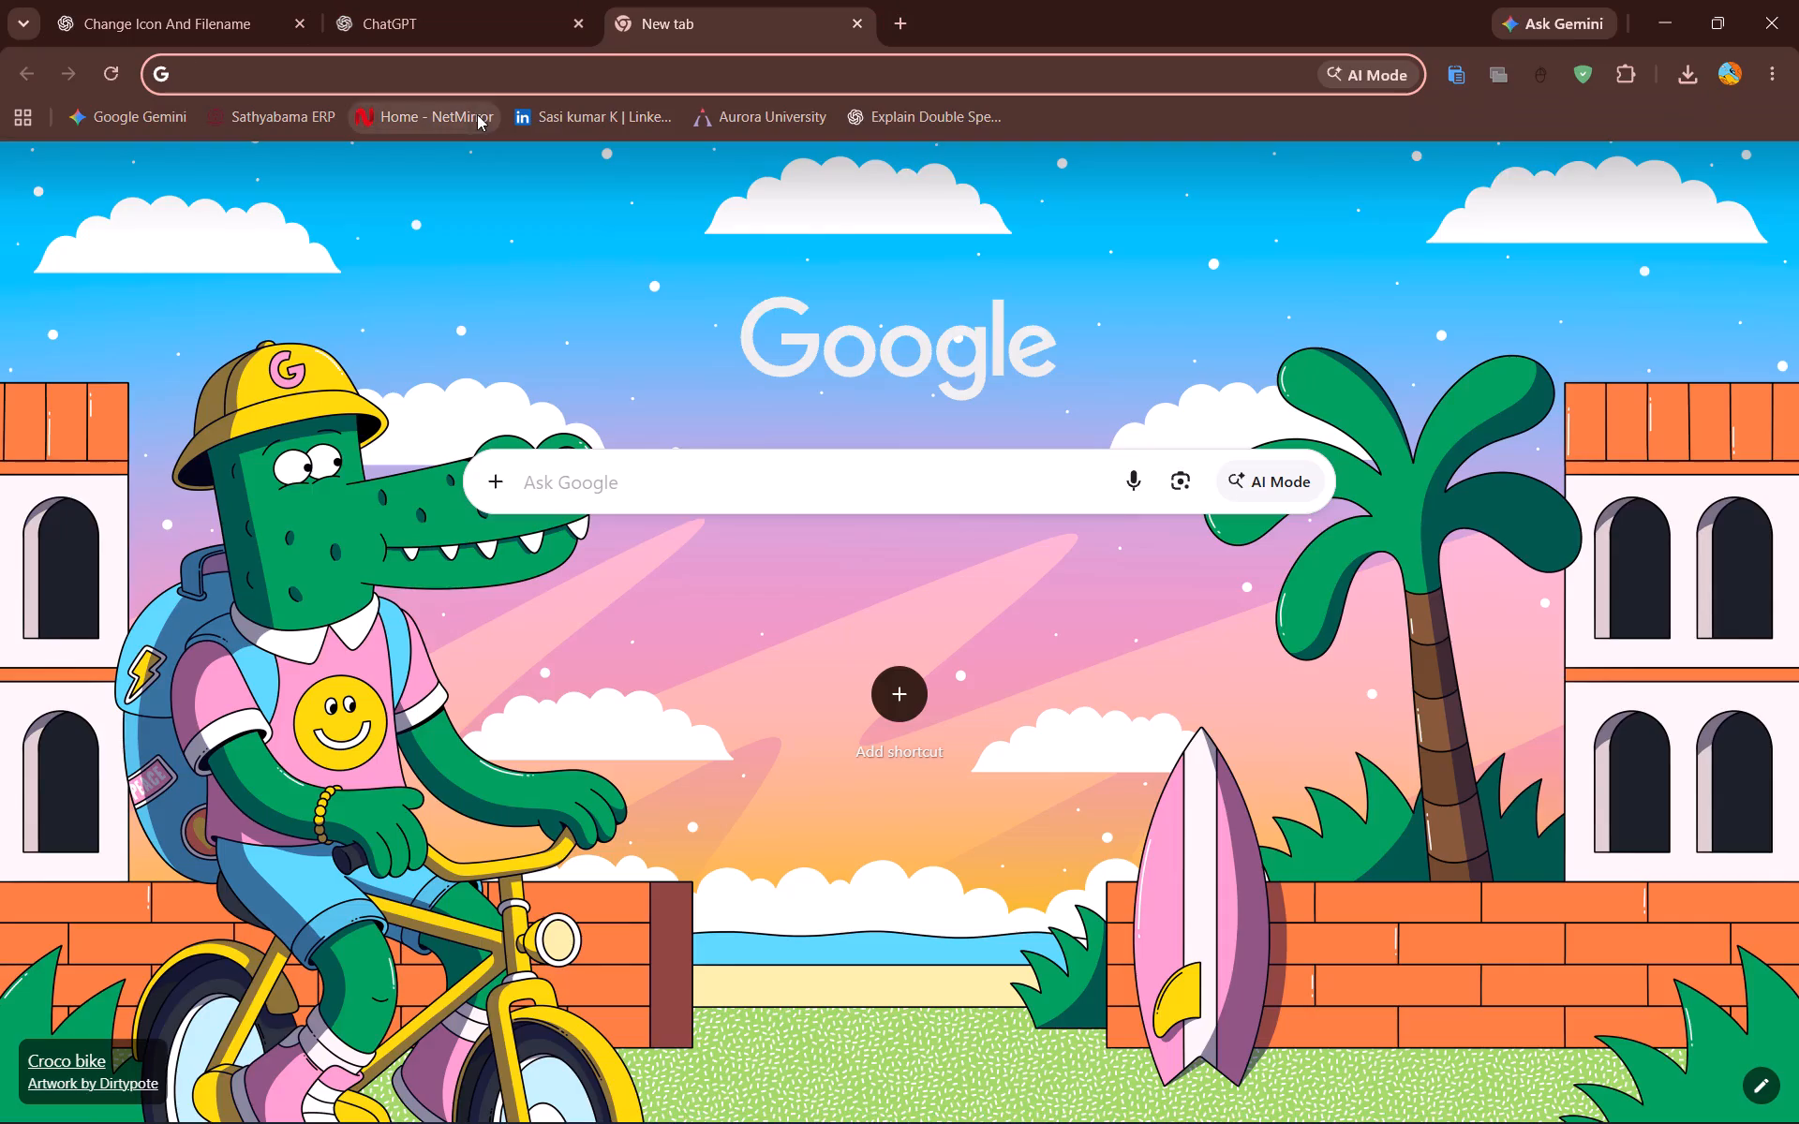
pyautogui.click(756, 111)
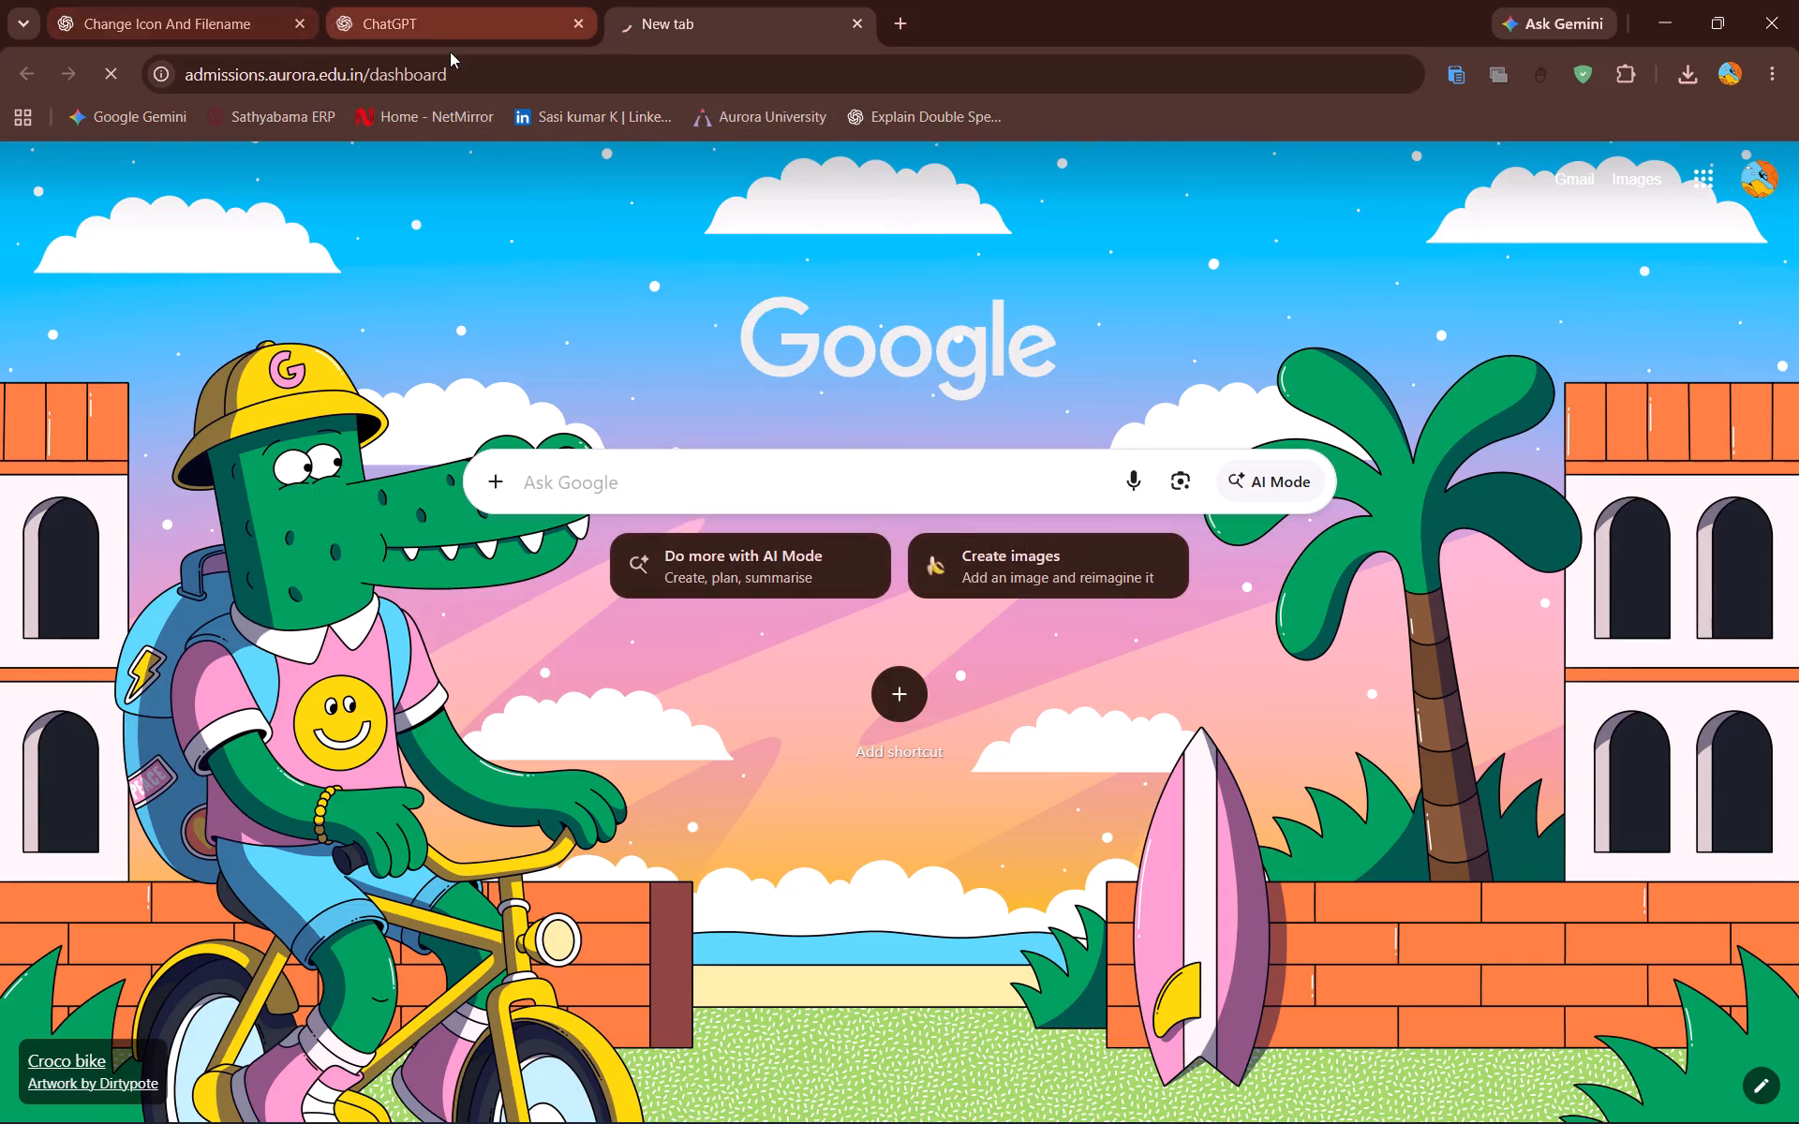
pyautogui.click(303, 22)
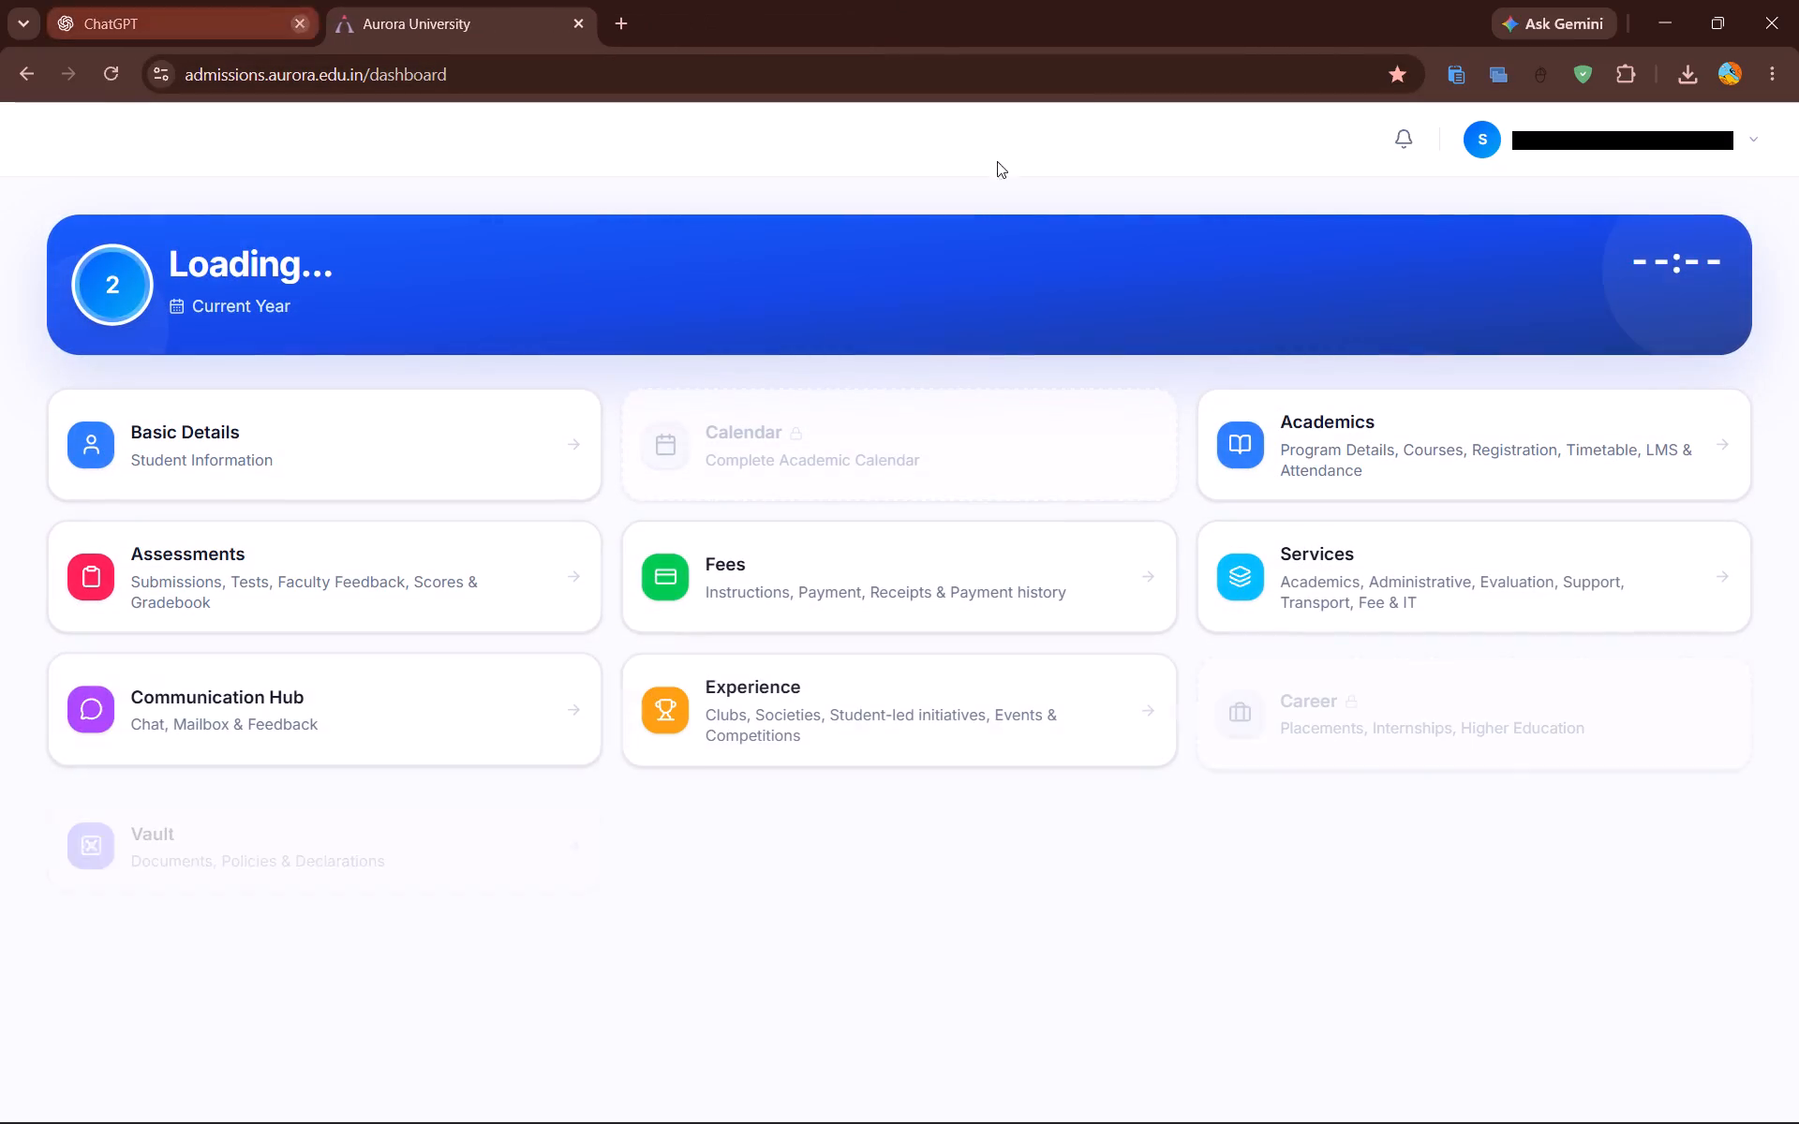
# Open the portal's Assessments for the Foundations of Data Science course.
pyautogui.click(1625, 149)
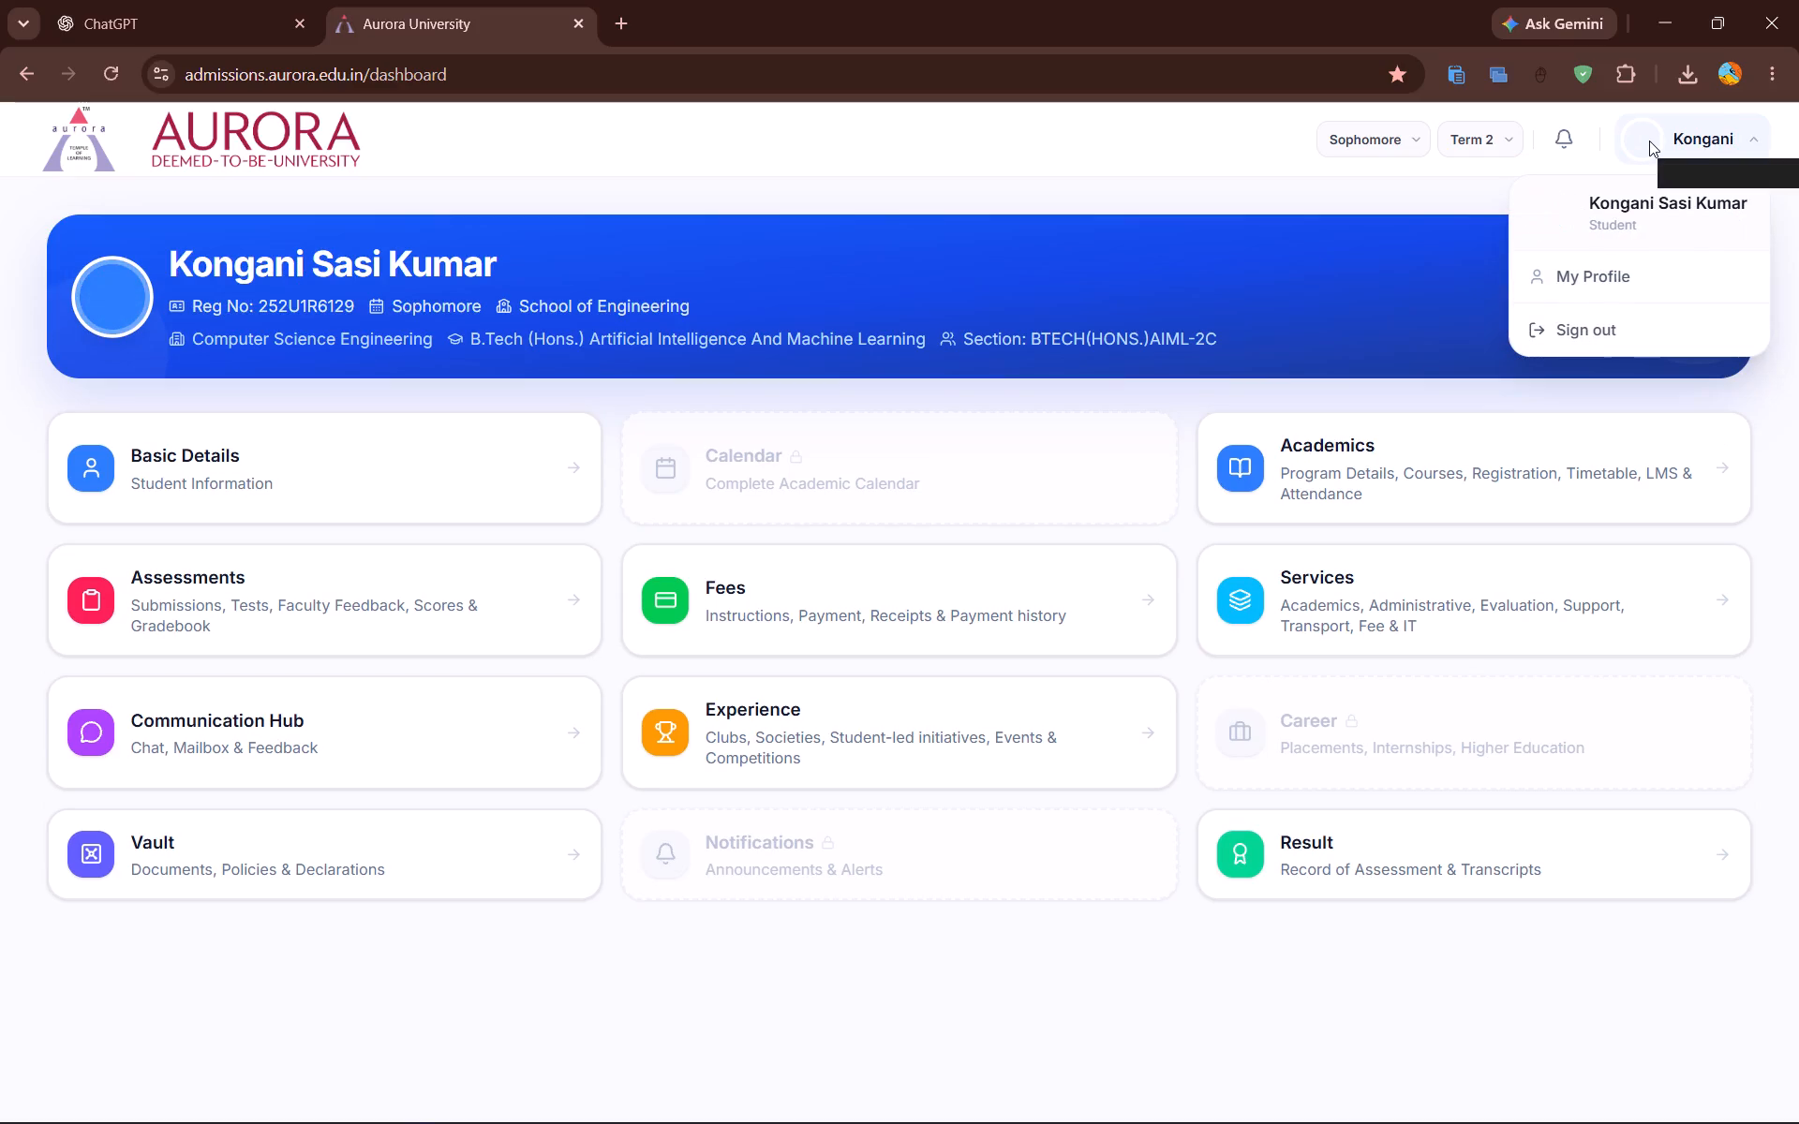
pyautogui.click(253, 596)
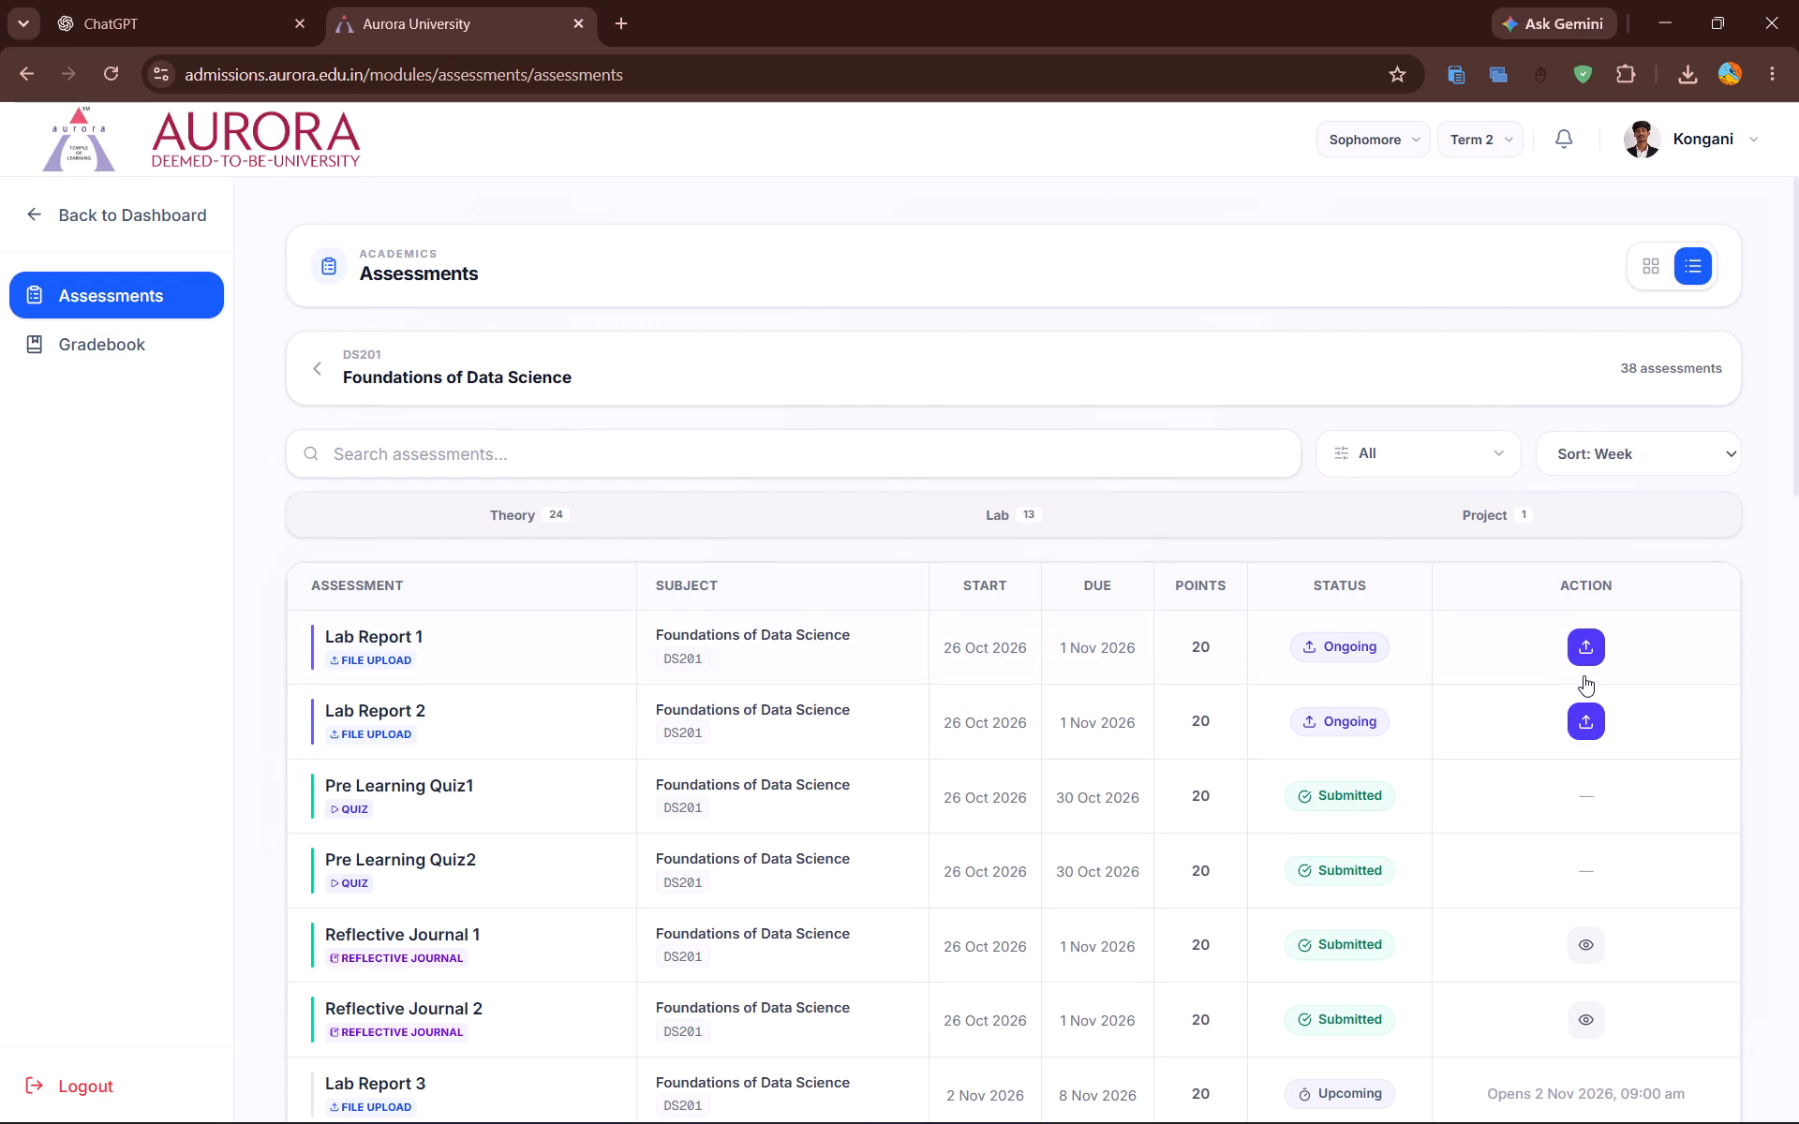
# Upload FDS Lab Report 1-S.pdf from its copied path as the submission for Lab Report 1.
pyautogui.click(1588, 647)
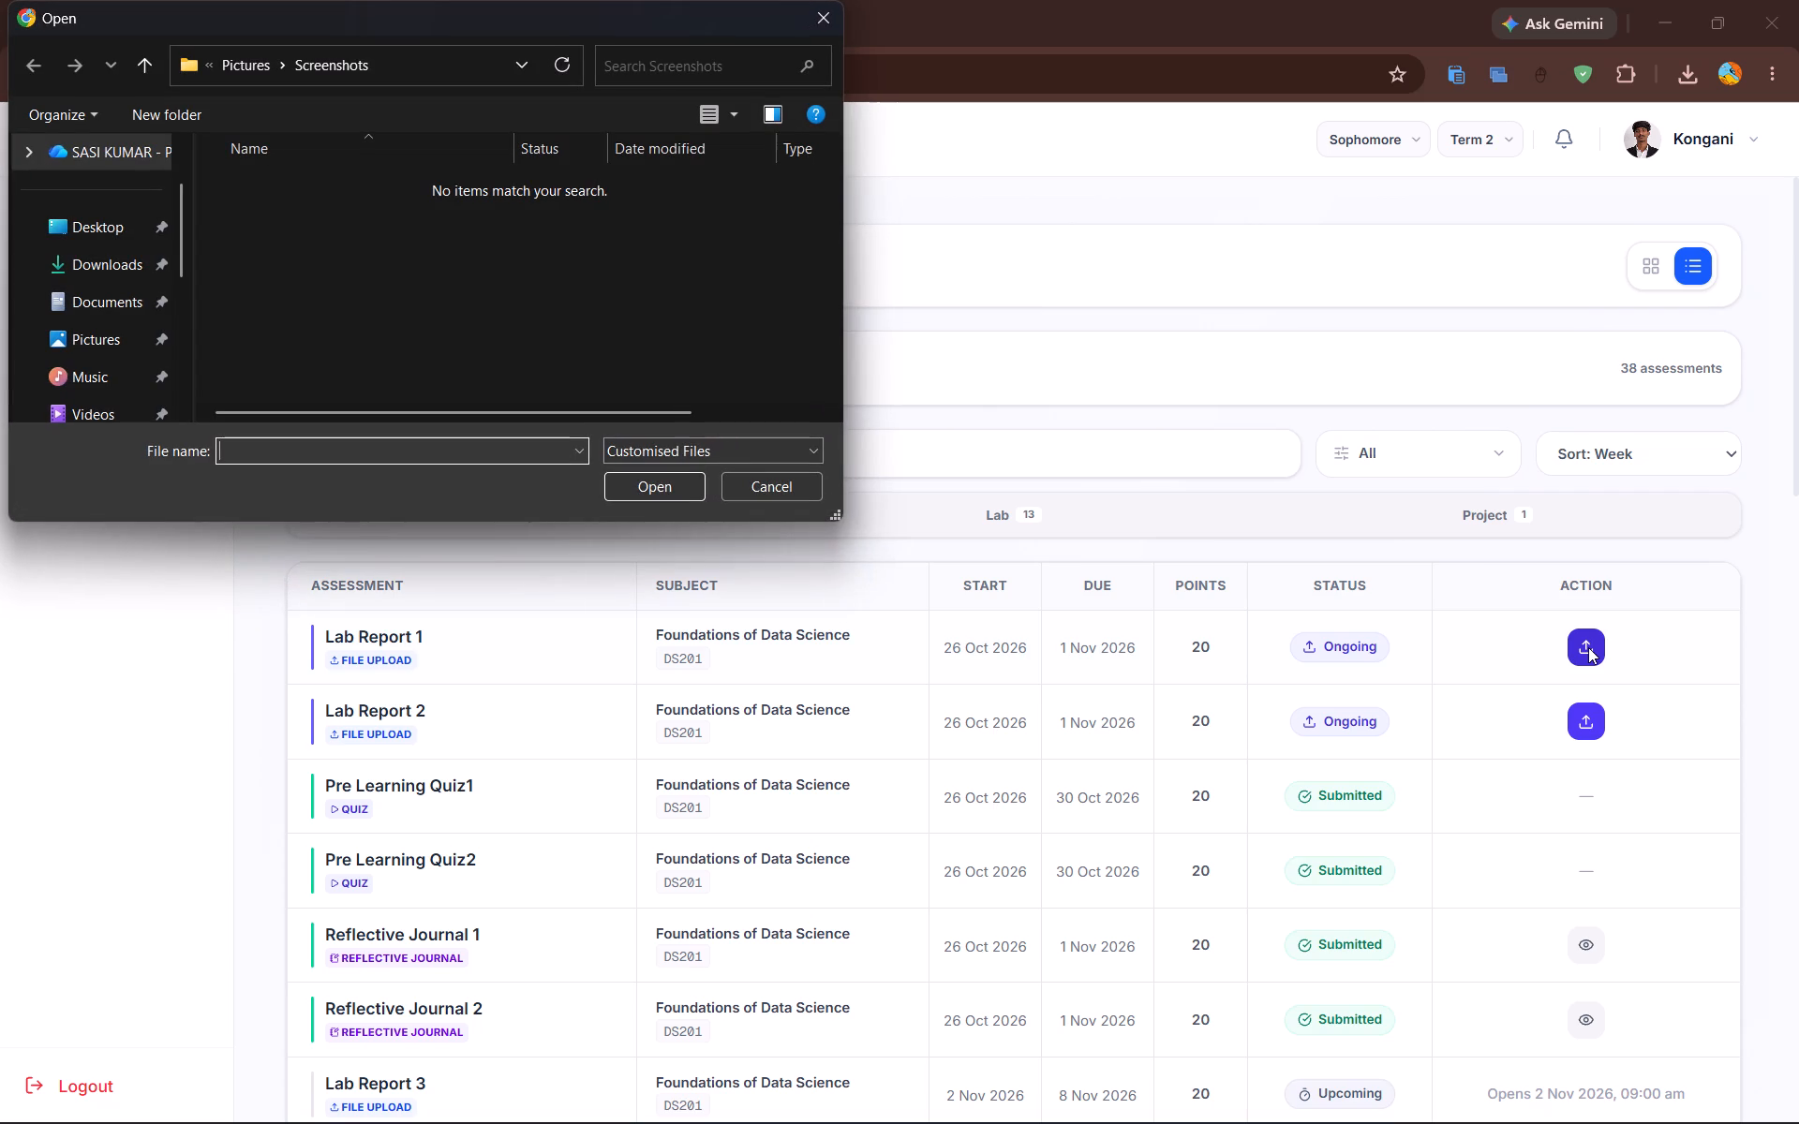
pyautogui.hotkey('ctrl', 'v')
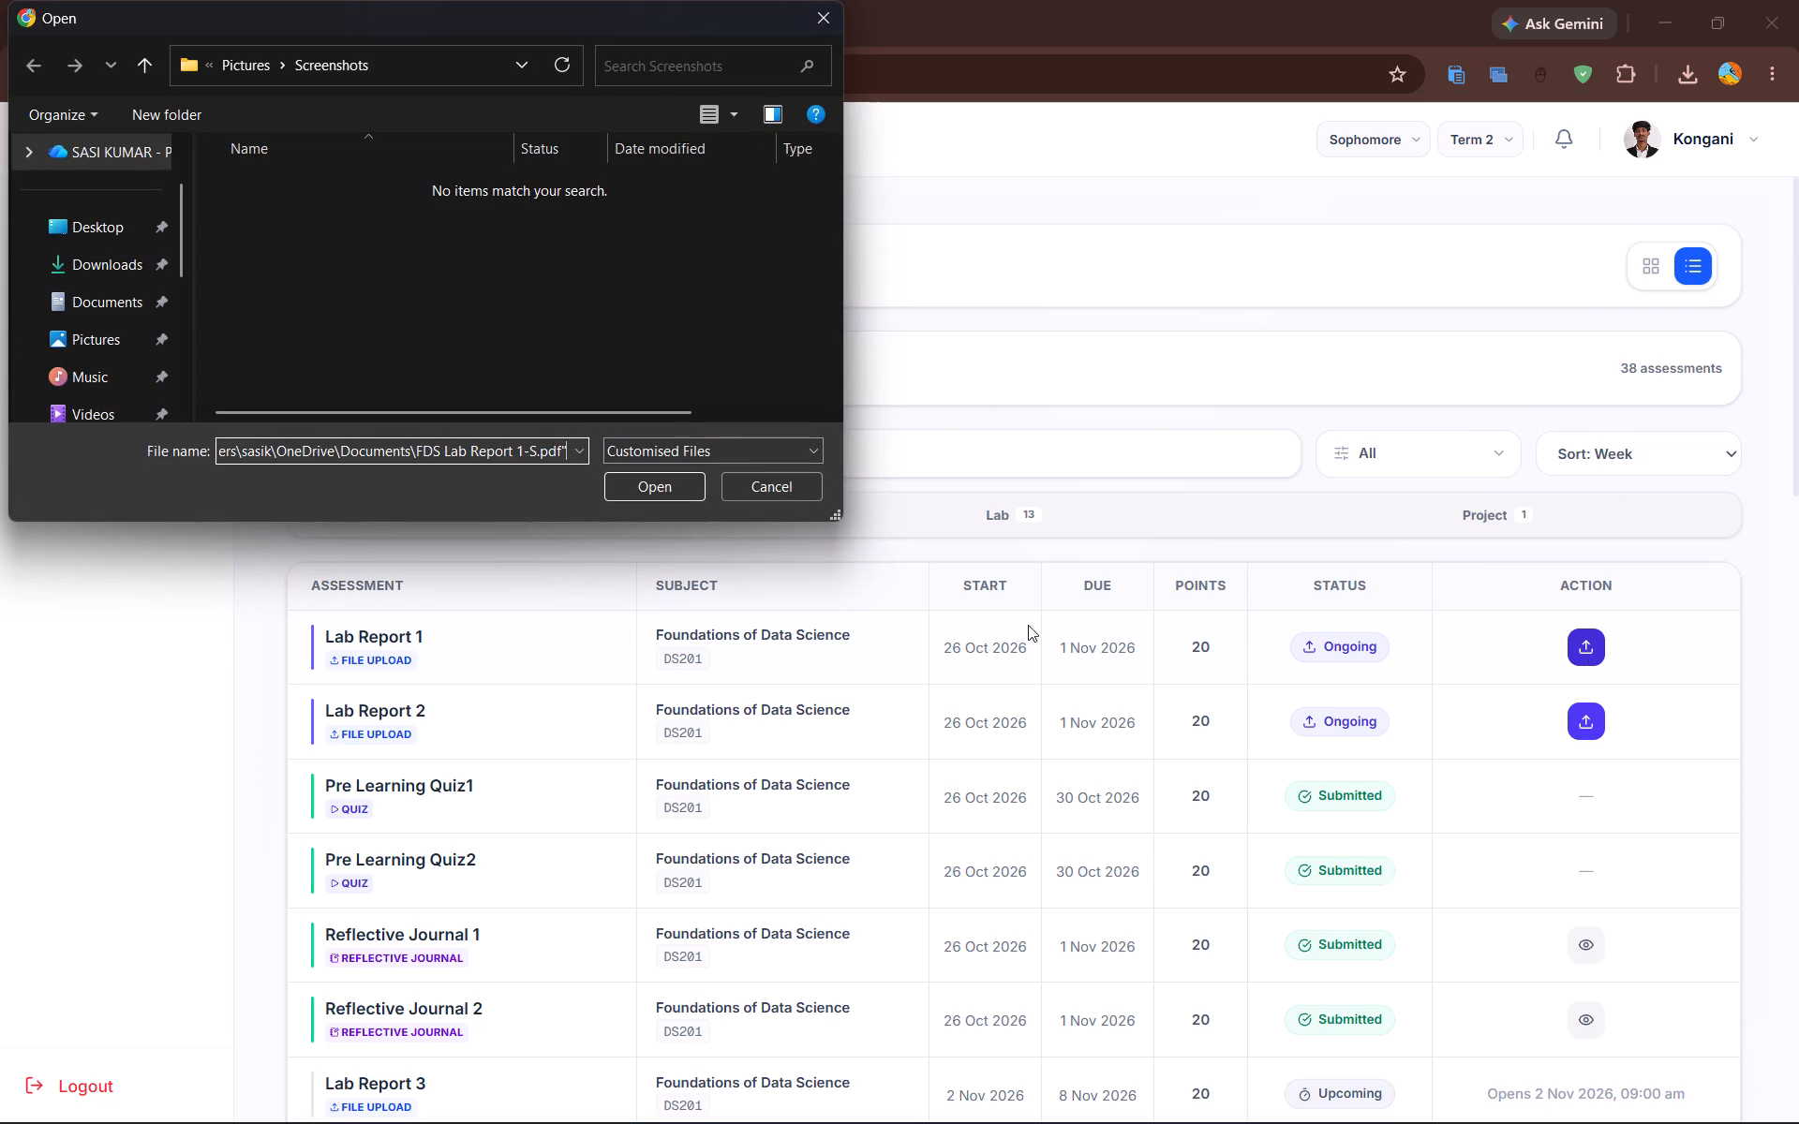
pyautogui.click(667, 487)
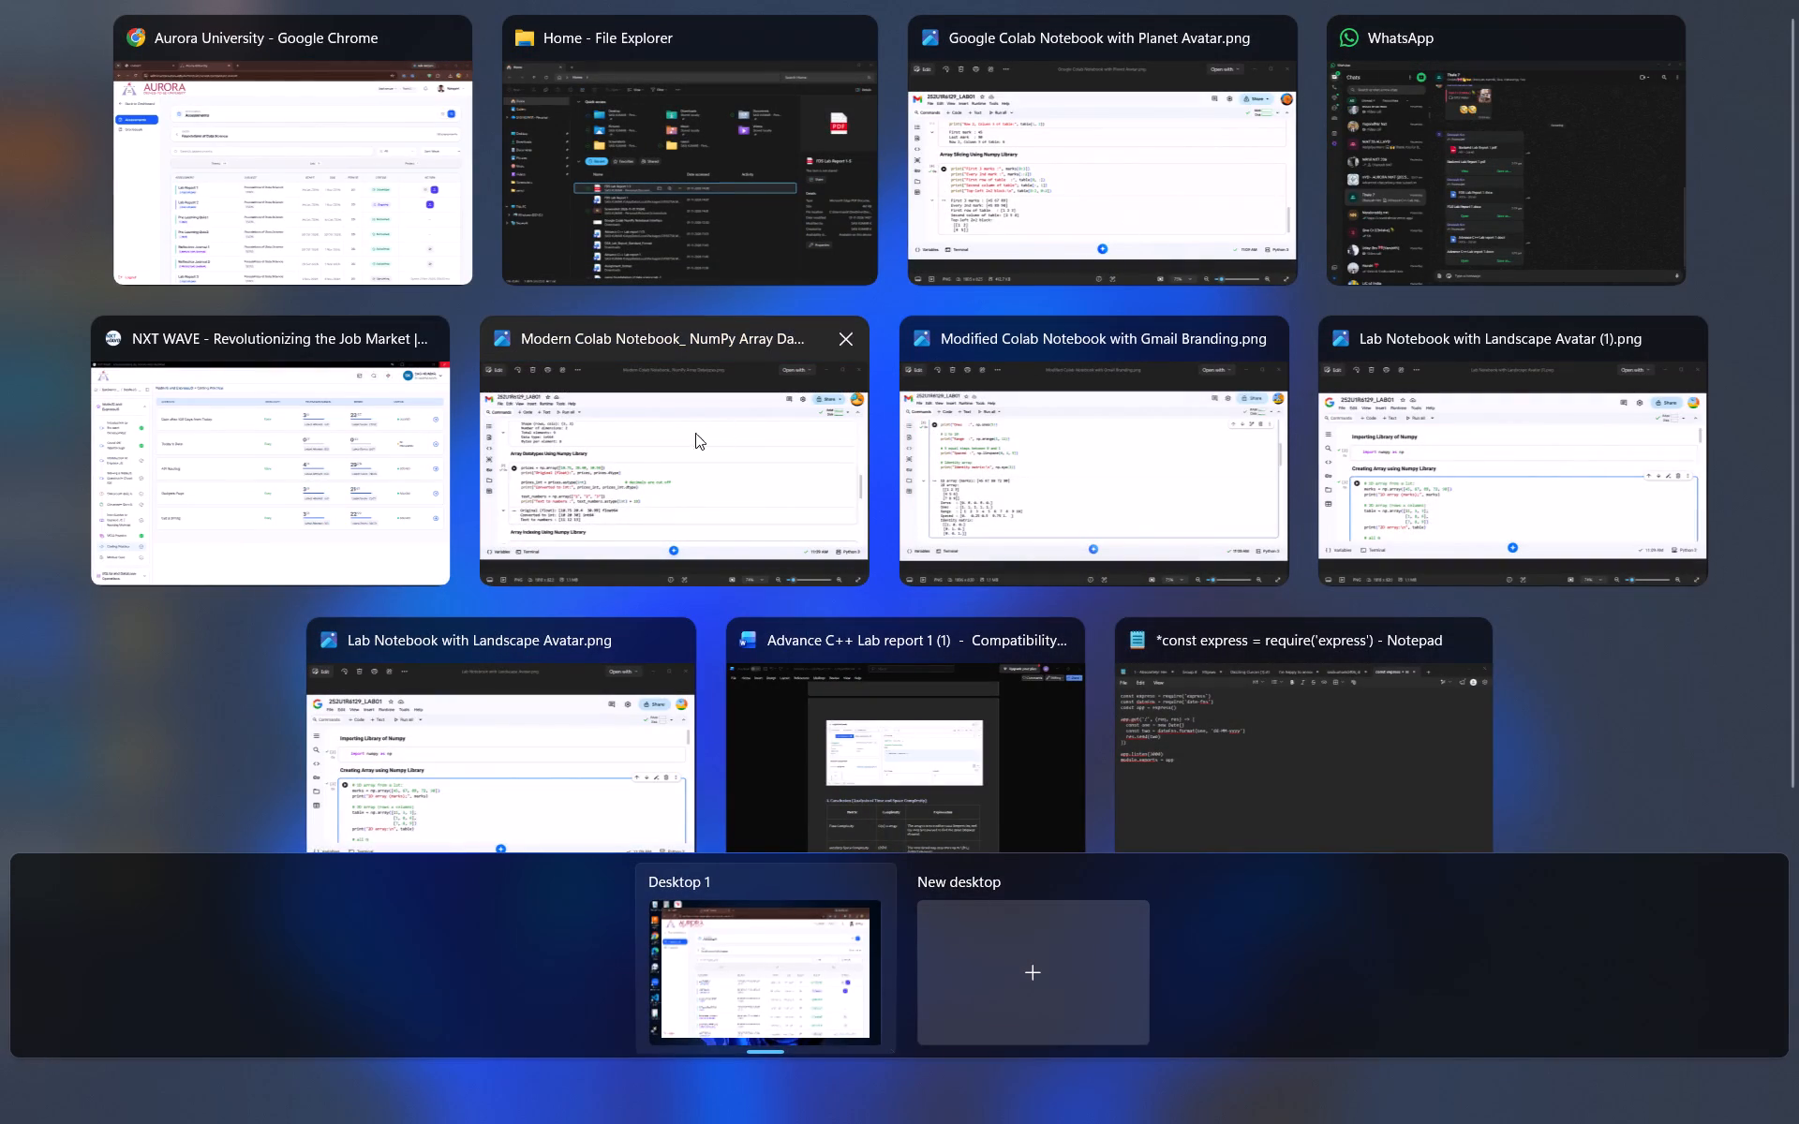
# Switch to the Advance C++ Lab report 1 (1) document in Word.
pyautogui.click(899, 660)
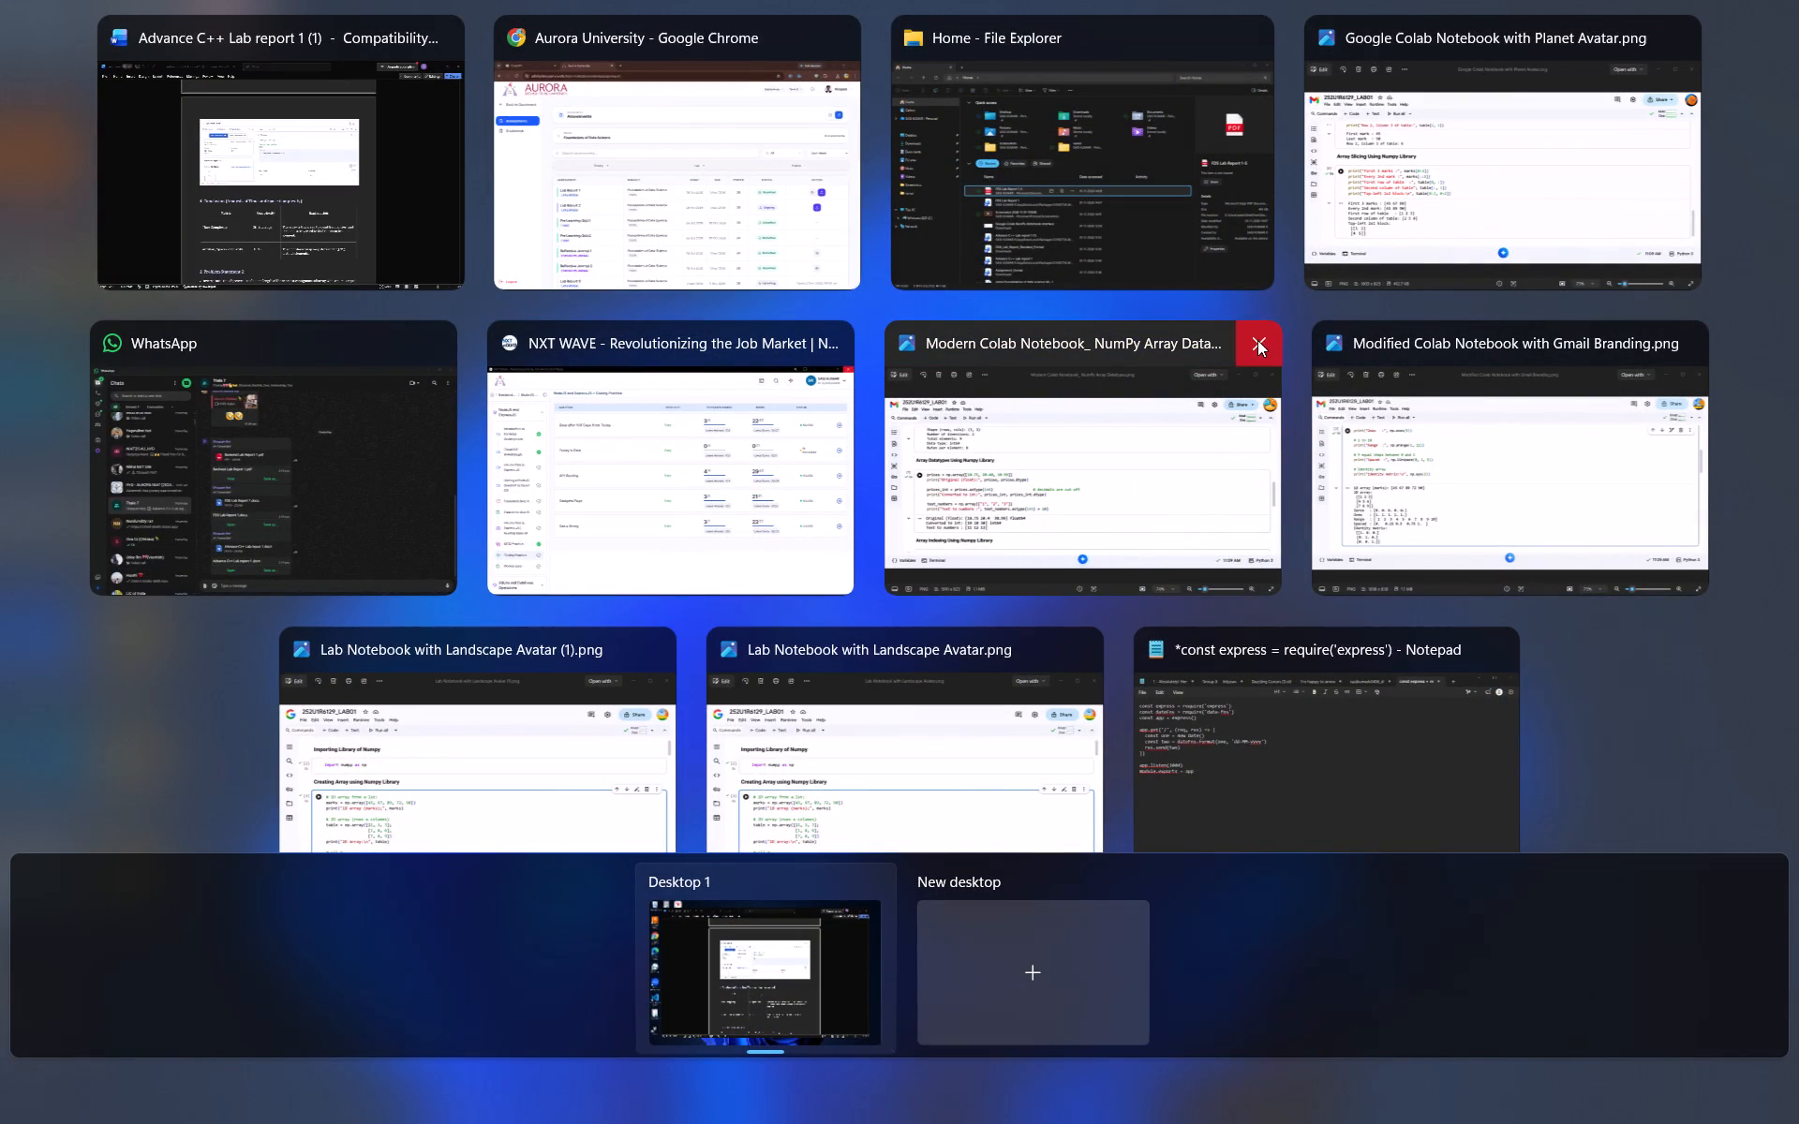
# Close the five open Colab and Lab Notebook image windows and the File Explorer window, keeping the other windows open.
pyautogui.click(1257, 340)
pyautogui.click(1684, 35)
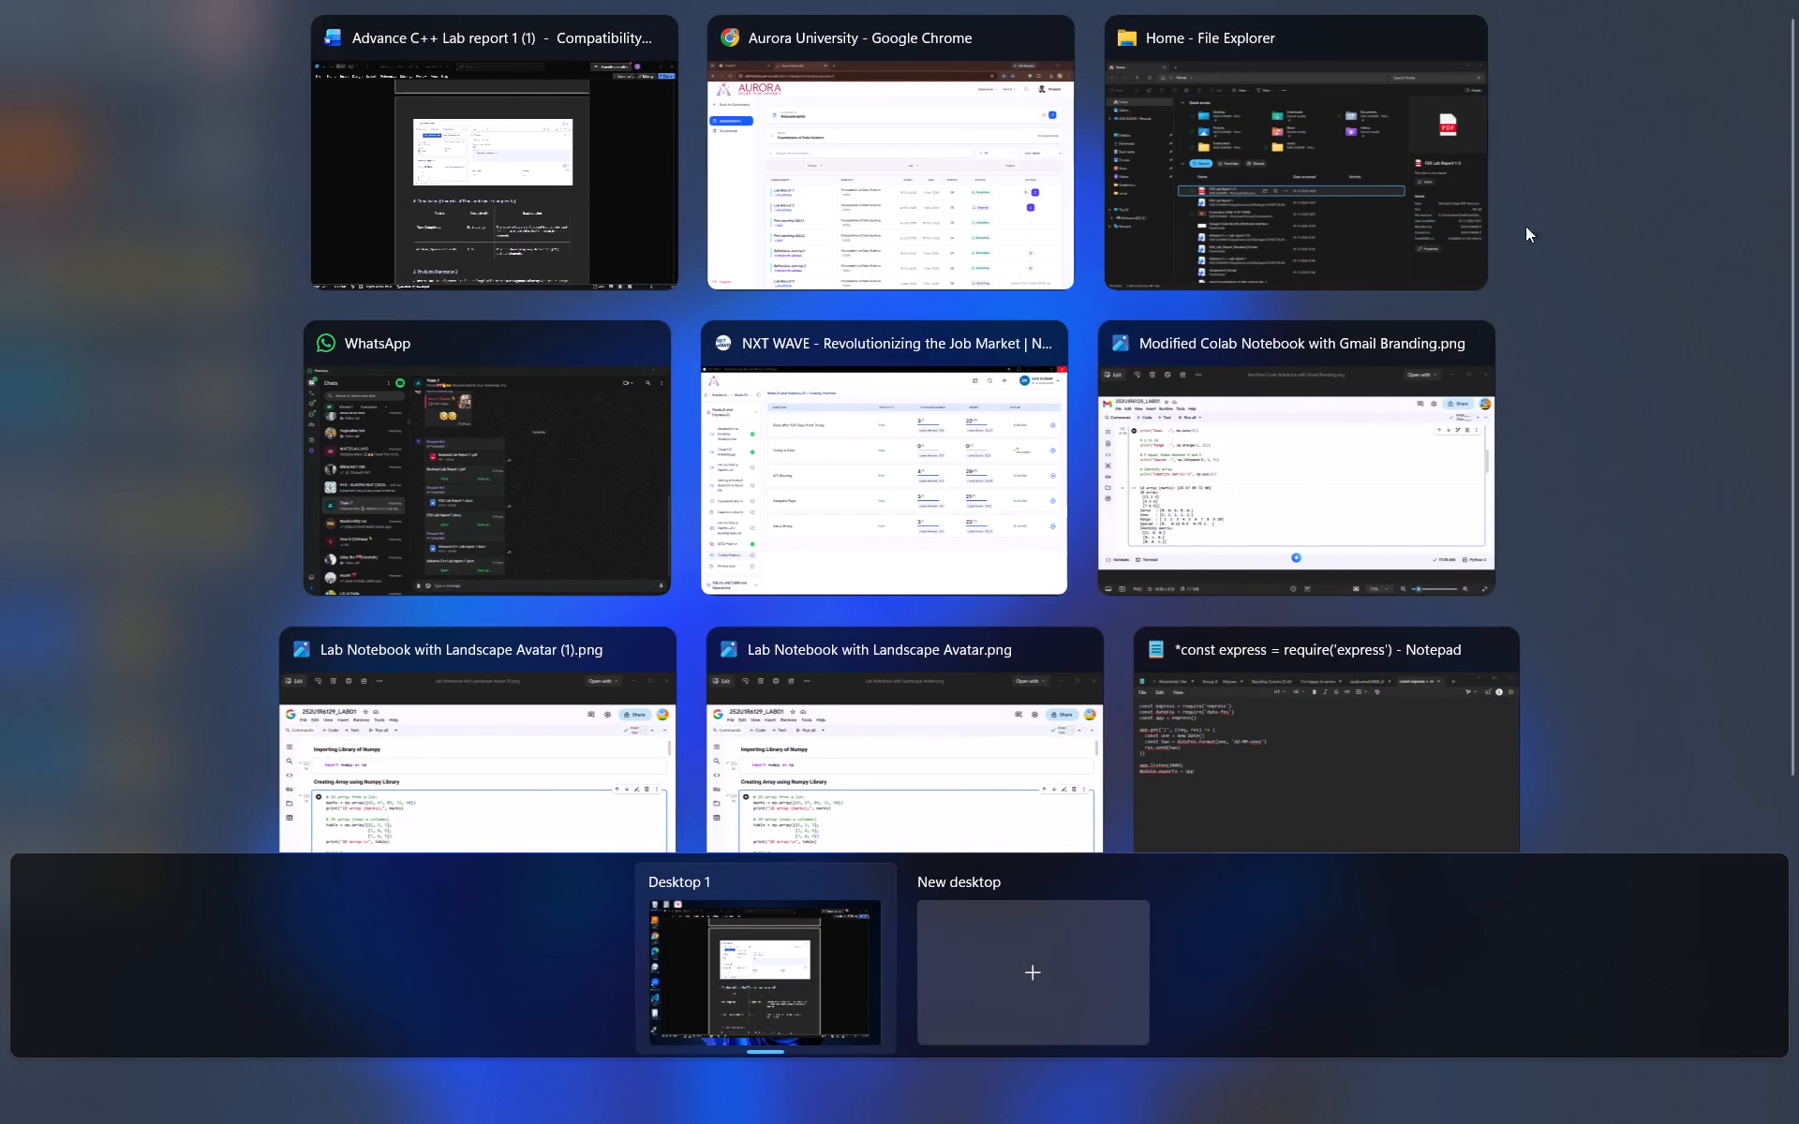
pyautogui.click(1470, 349)
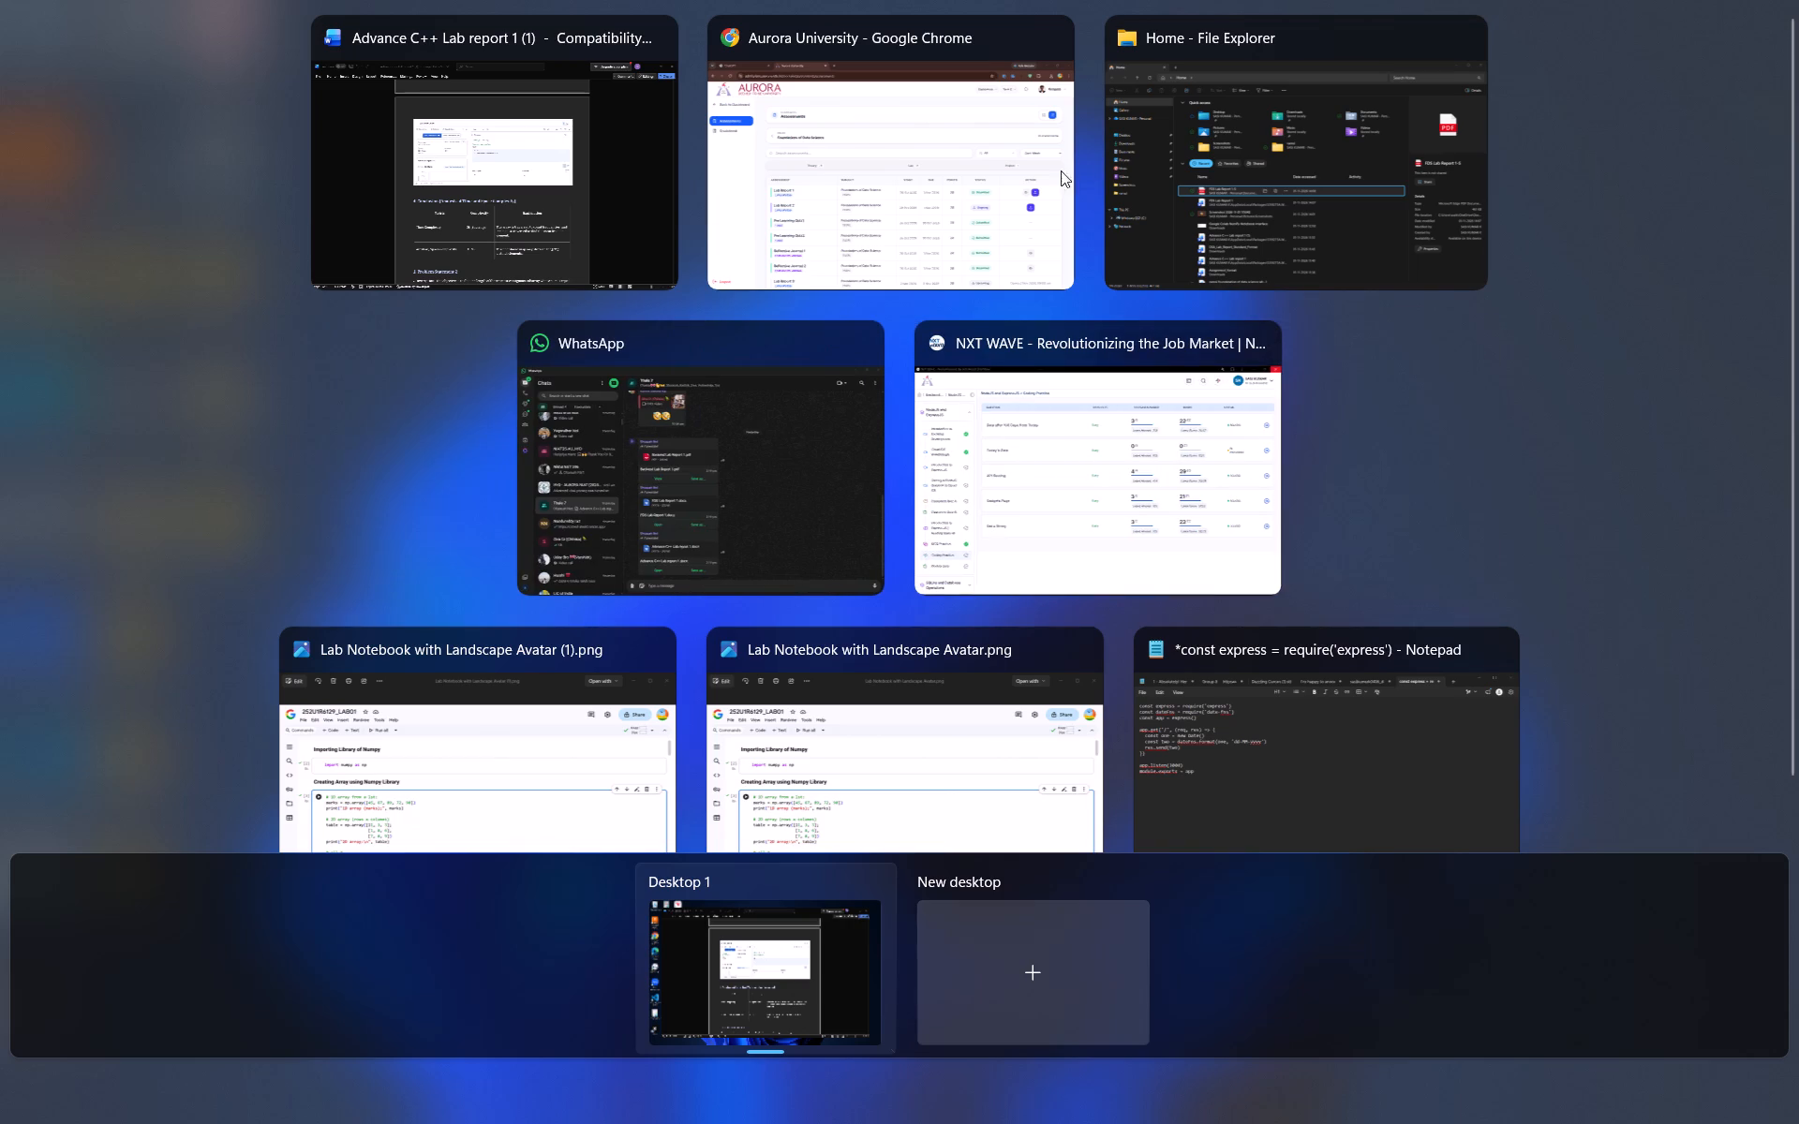
pyautogui.click(1485, 29)
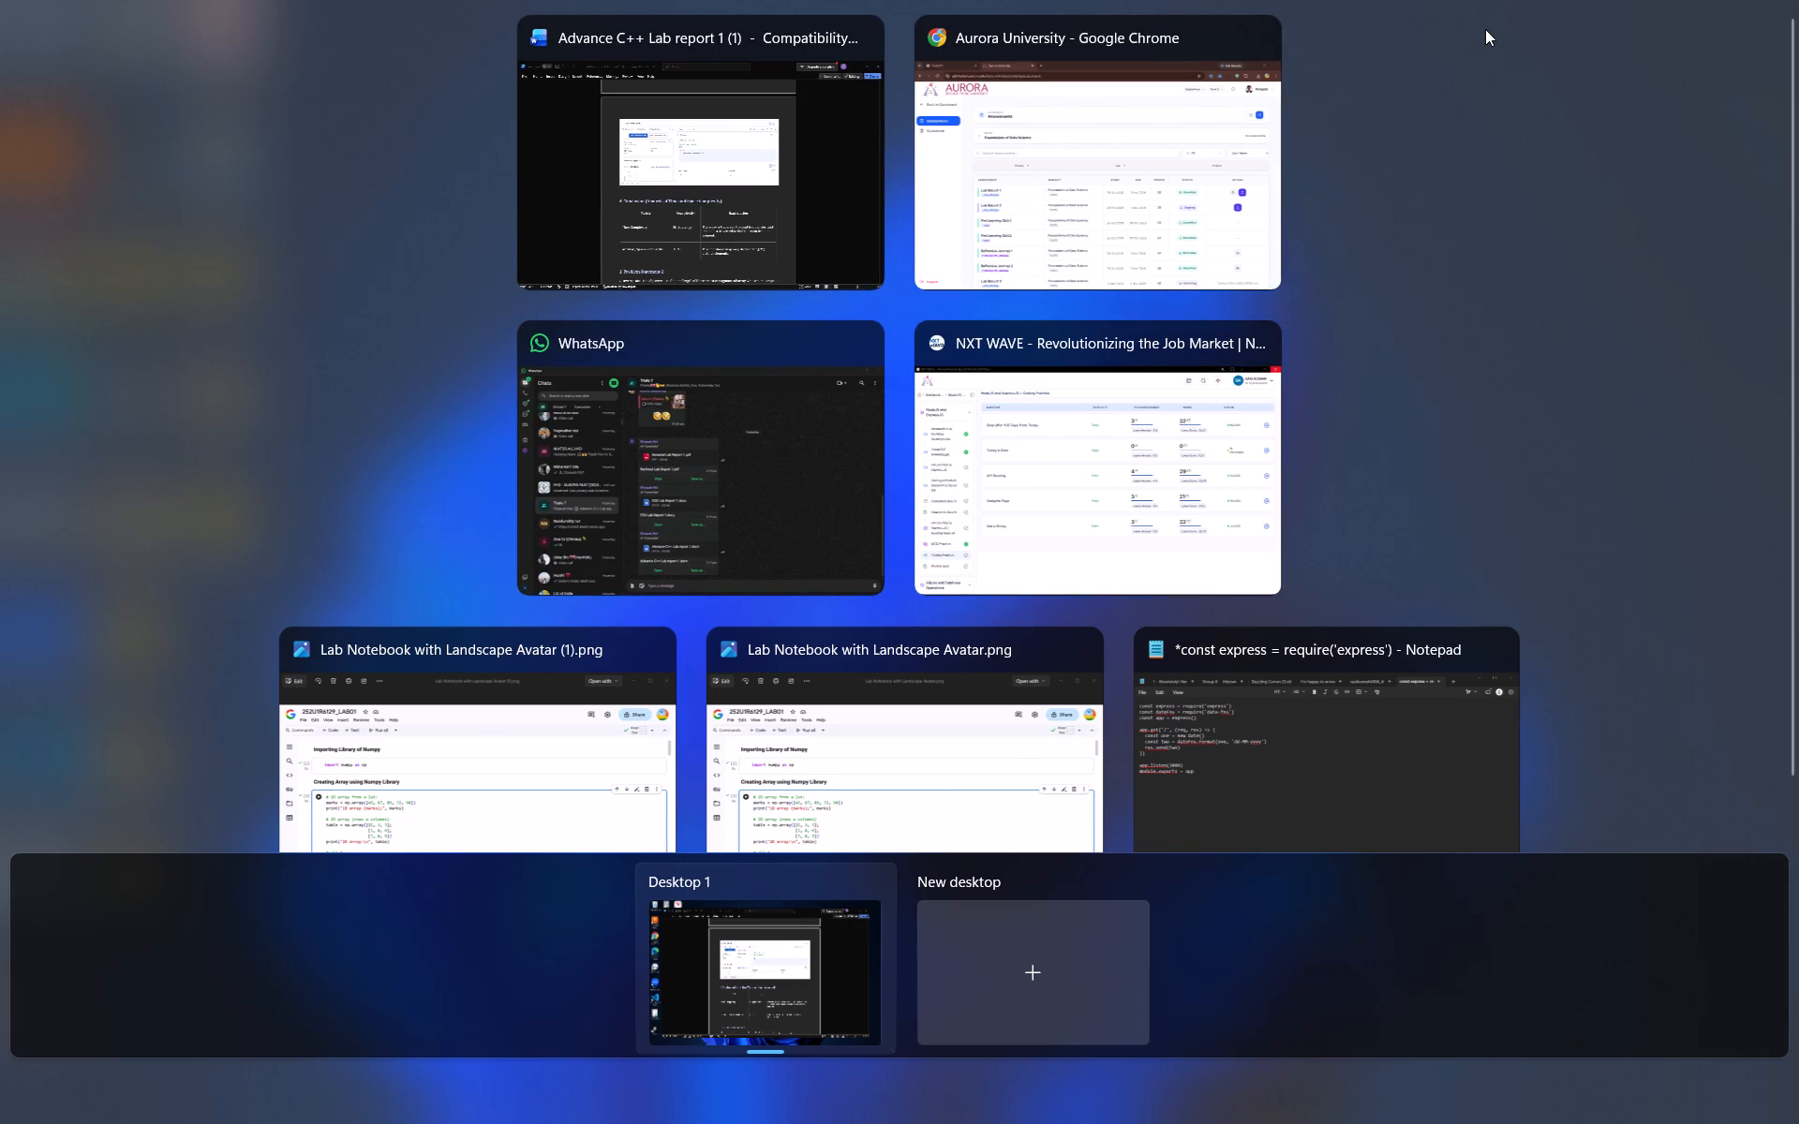
pyautogui.click(655, 656)
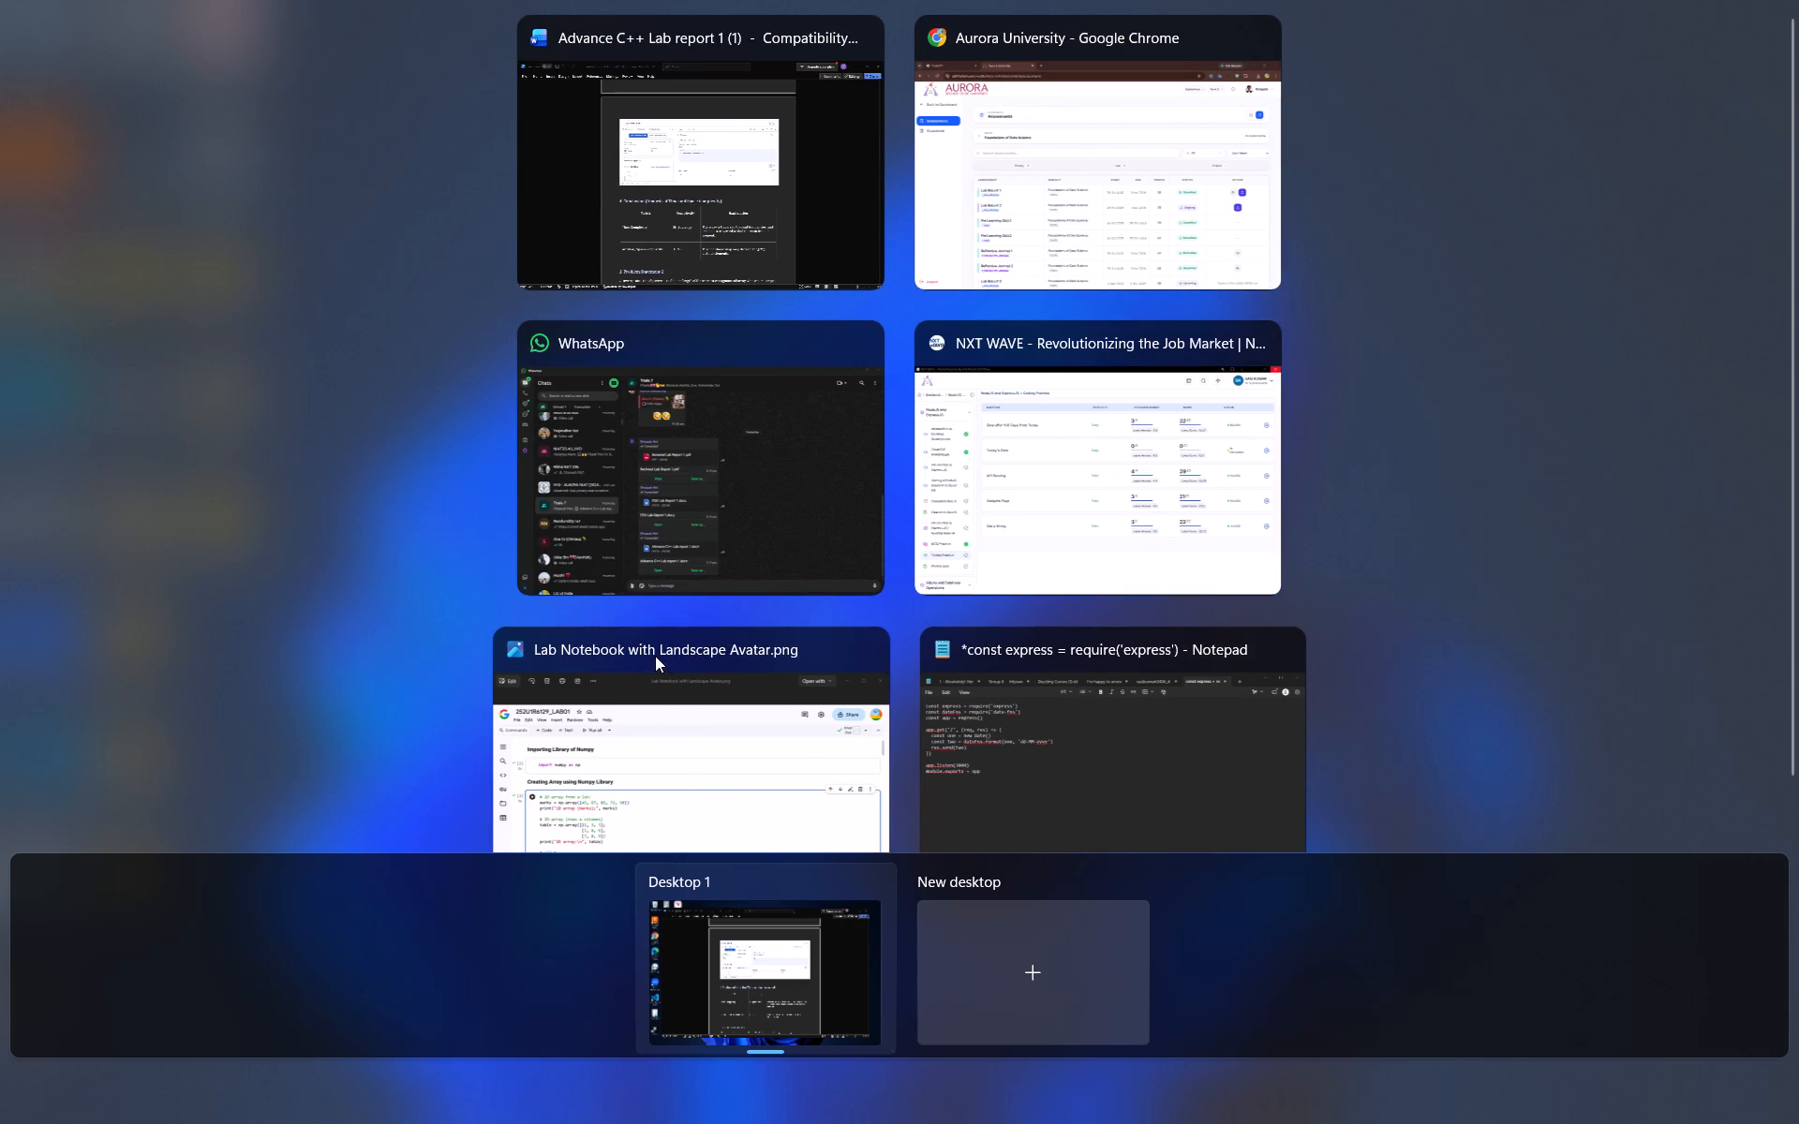
pyautogui.click(864, 655)
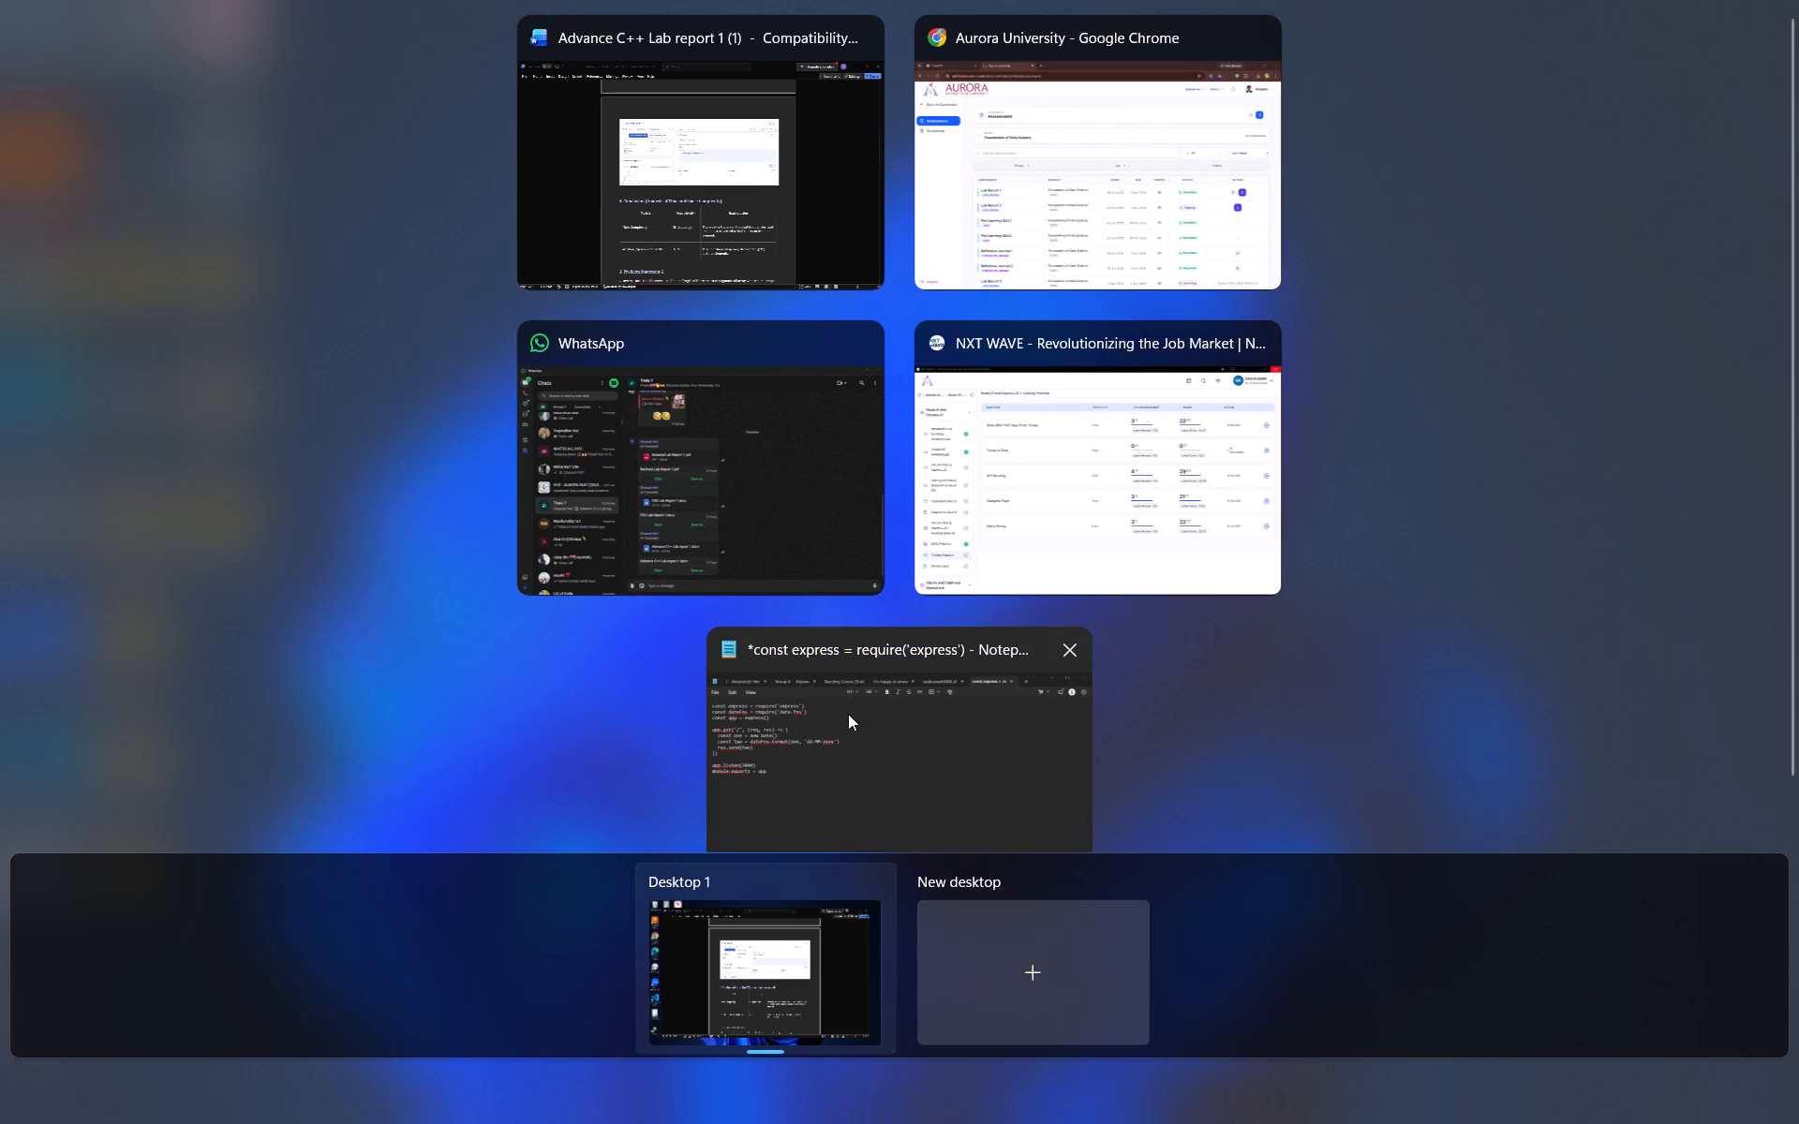
# Switch to the Notepad window containing the const express = require('express') code.
pyautogui.click(853, 693)
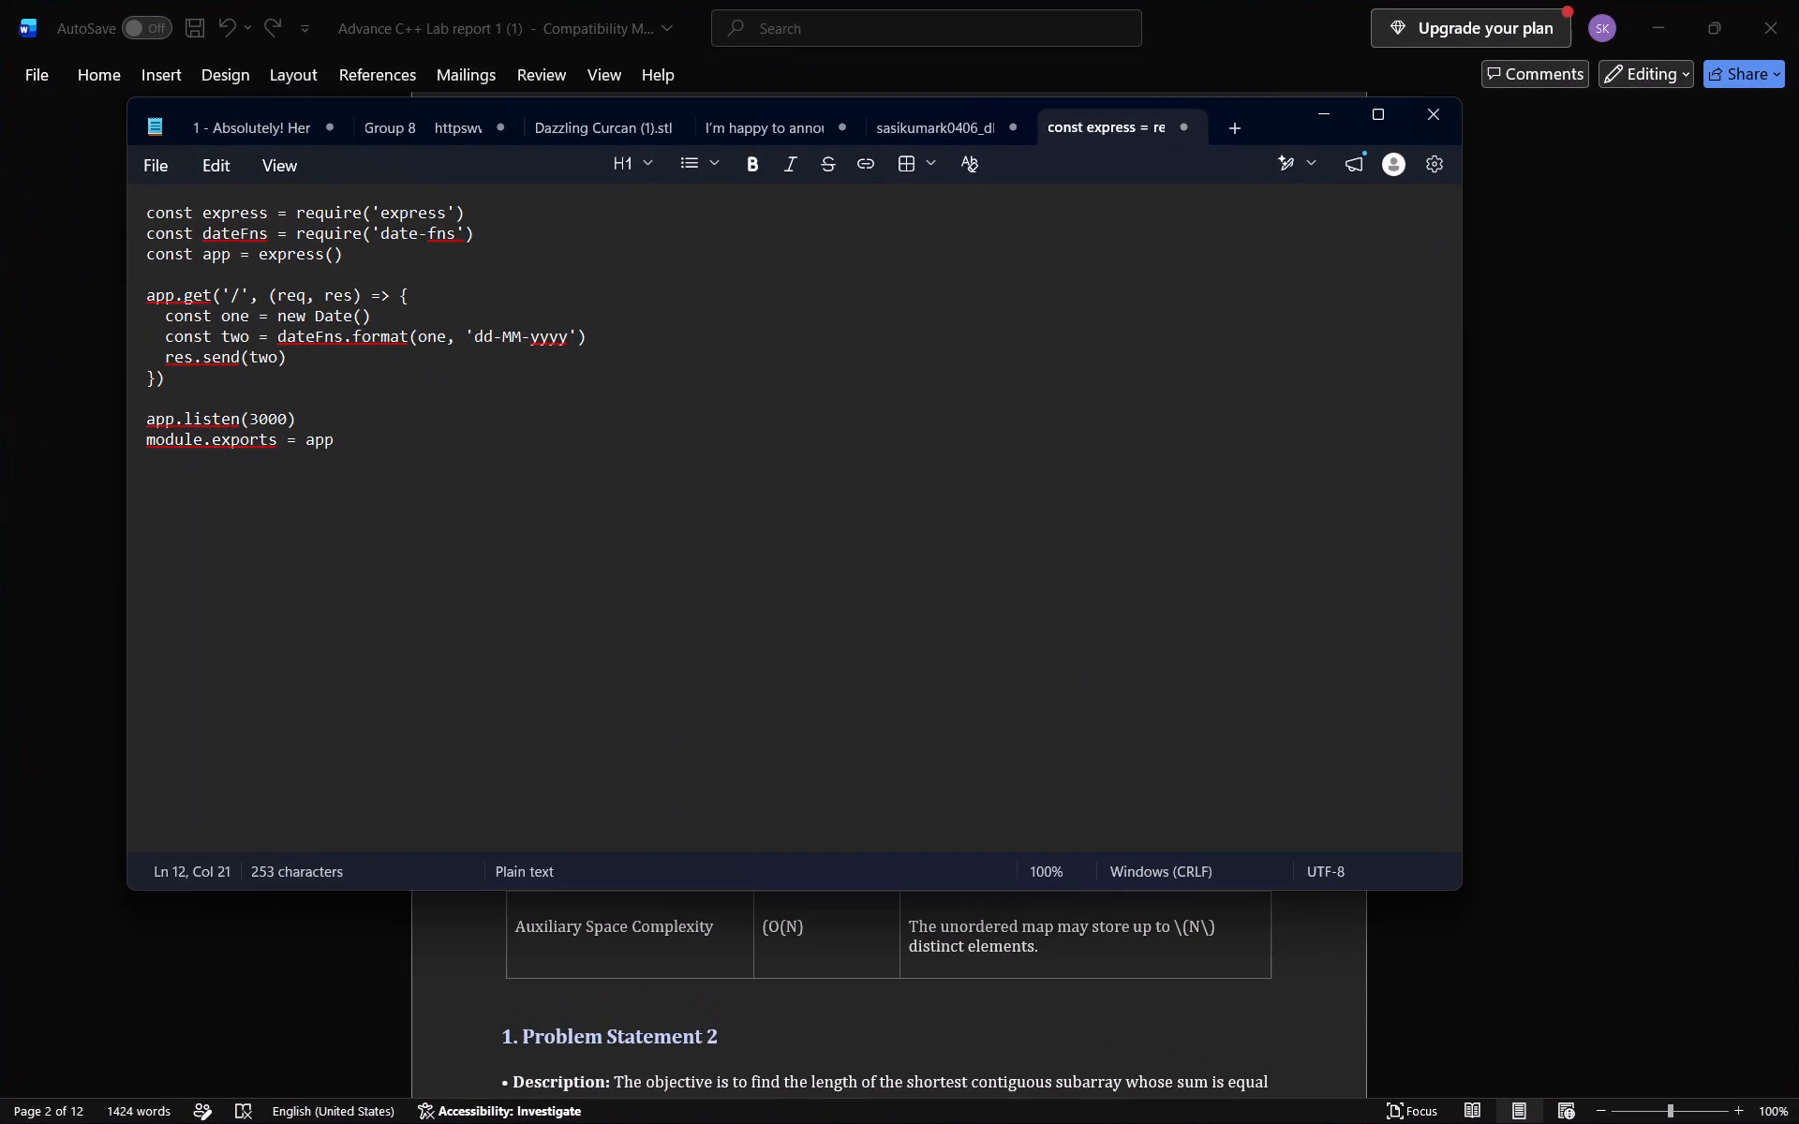
# Capture a full-screen screenshot of the maximized Express date code in Notepad and close Notepad.
pyautogui.click(1372, 116)
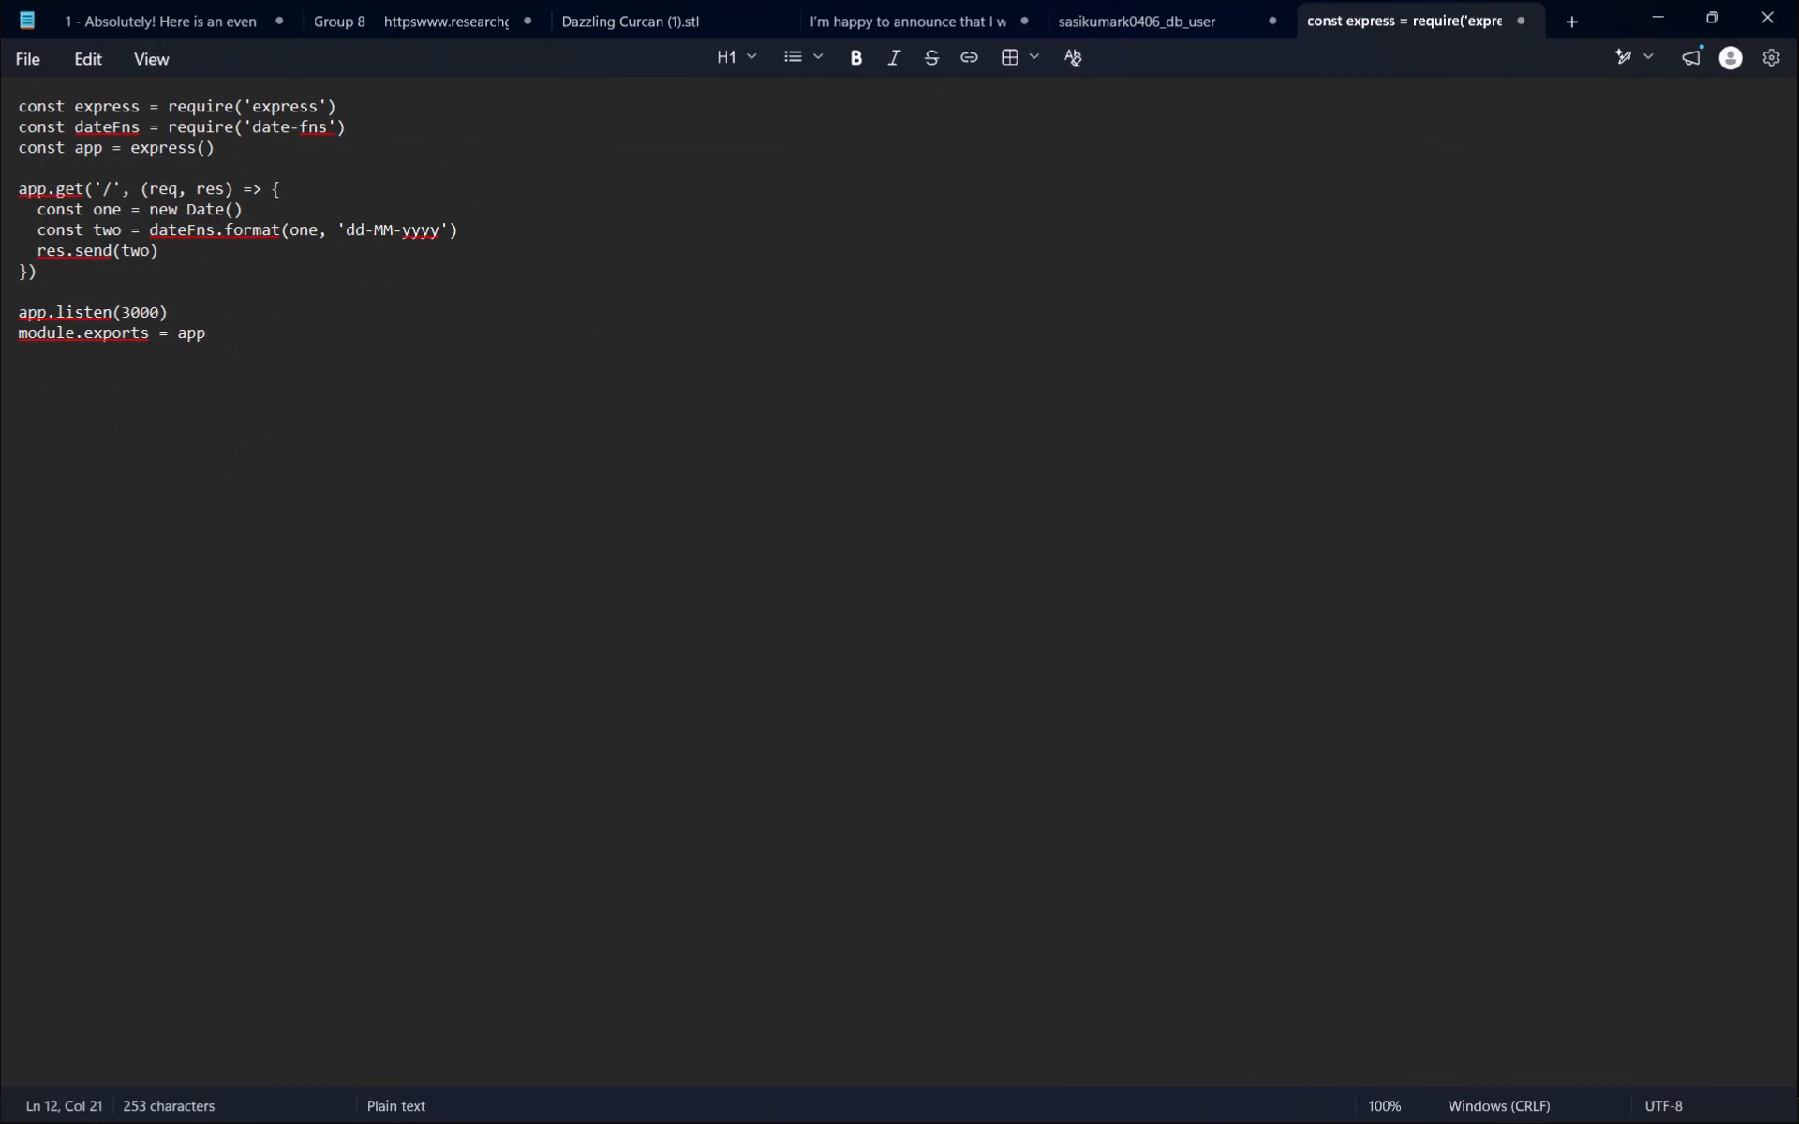
pyautogui.press('shift+super+s')
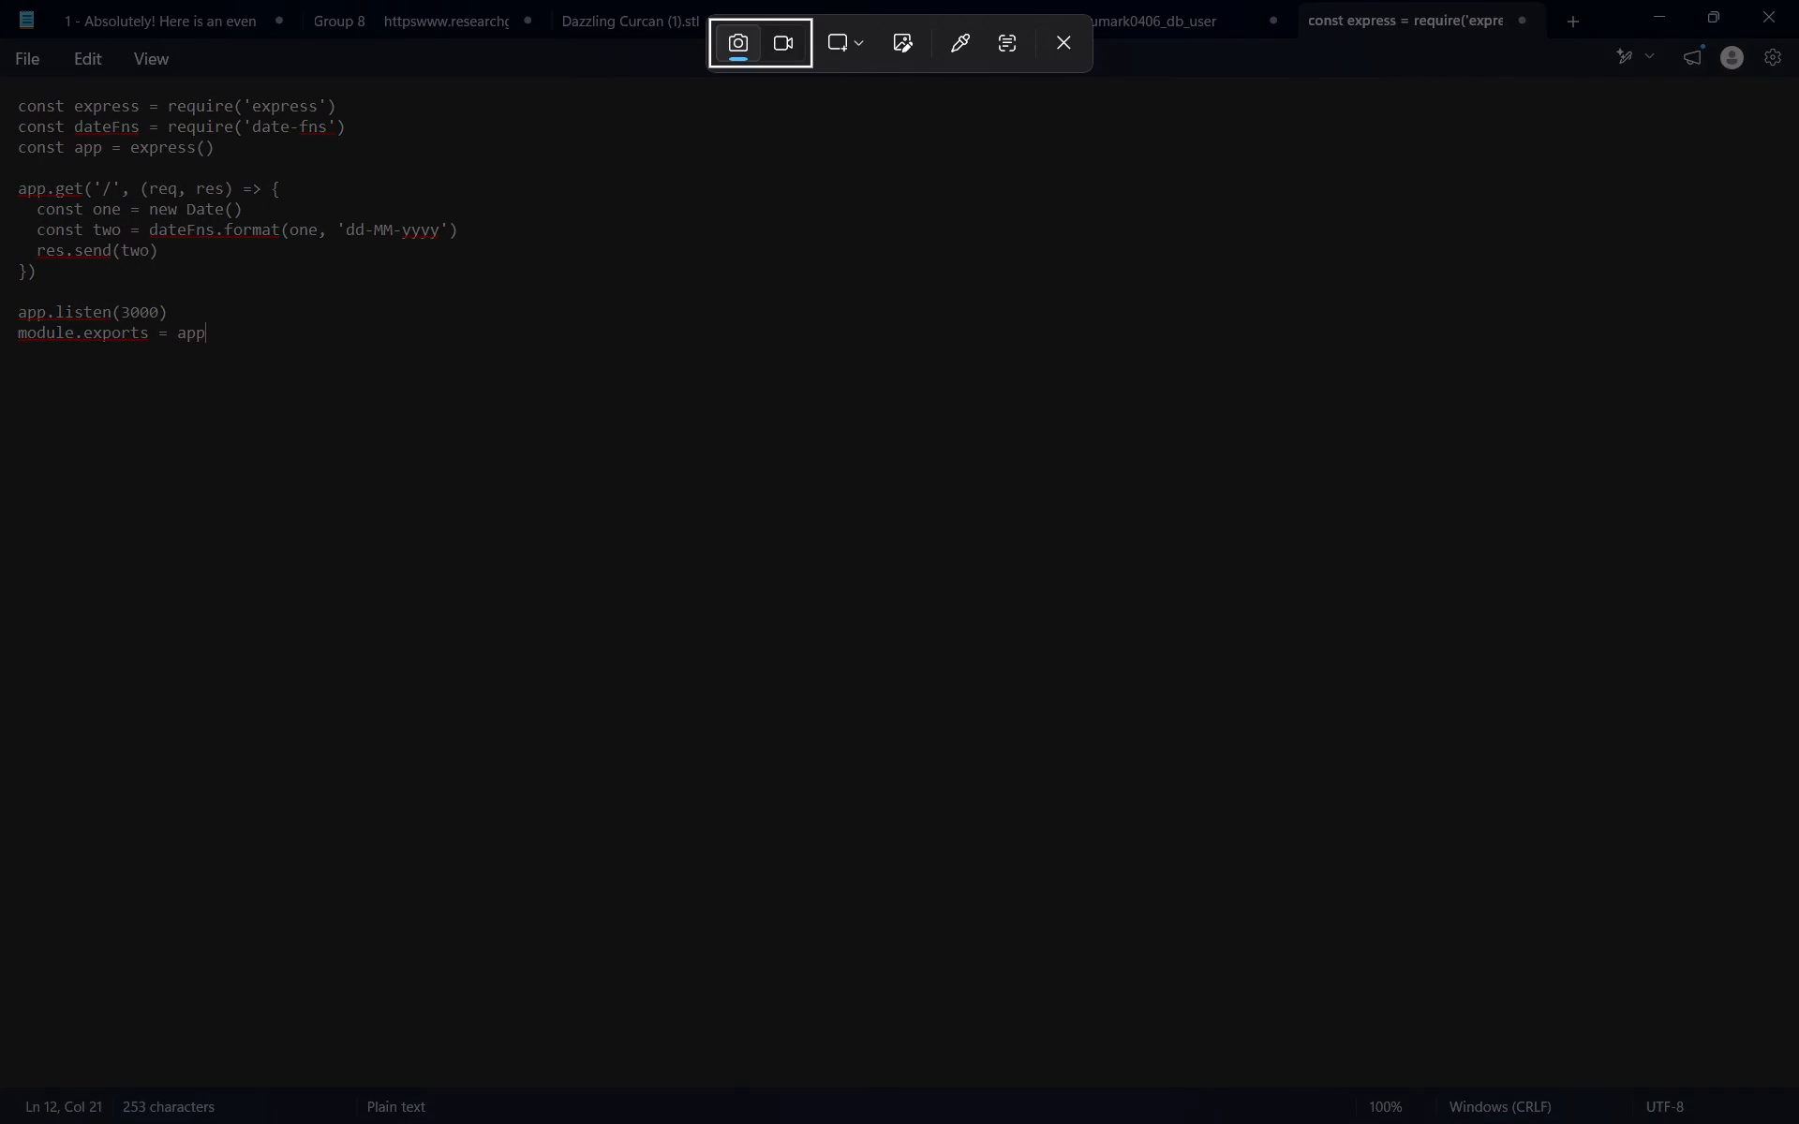
pyautogui.click(860, 51)
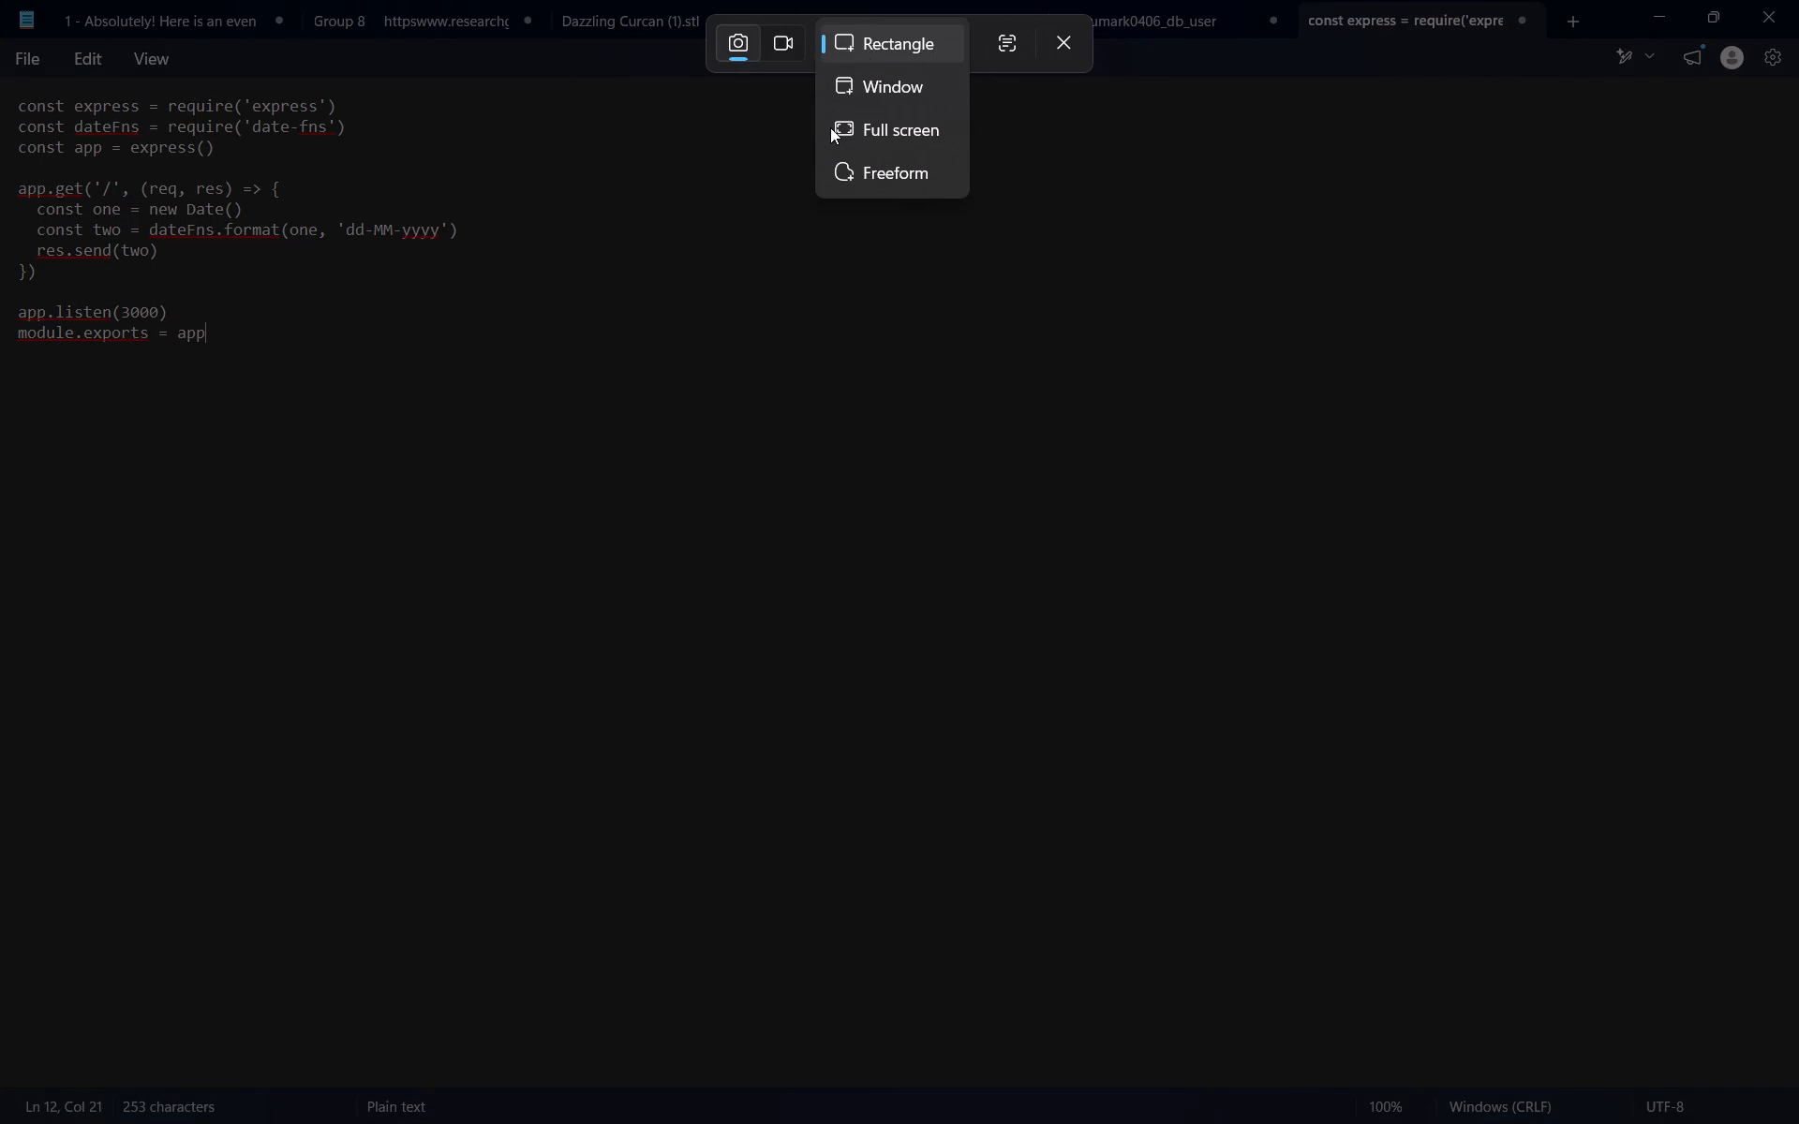
pyautogui.click(830, 127)
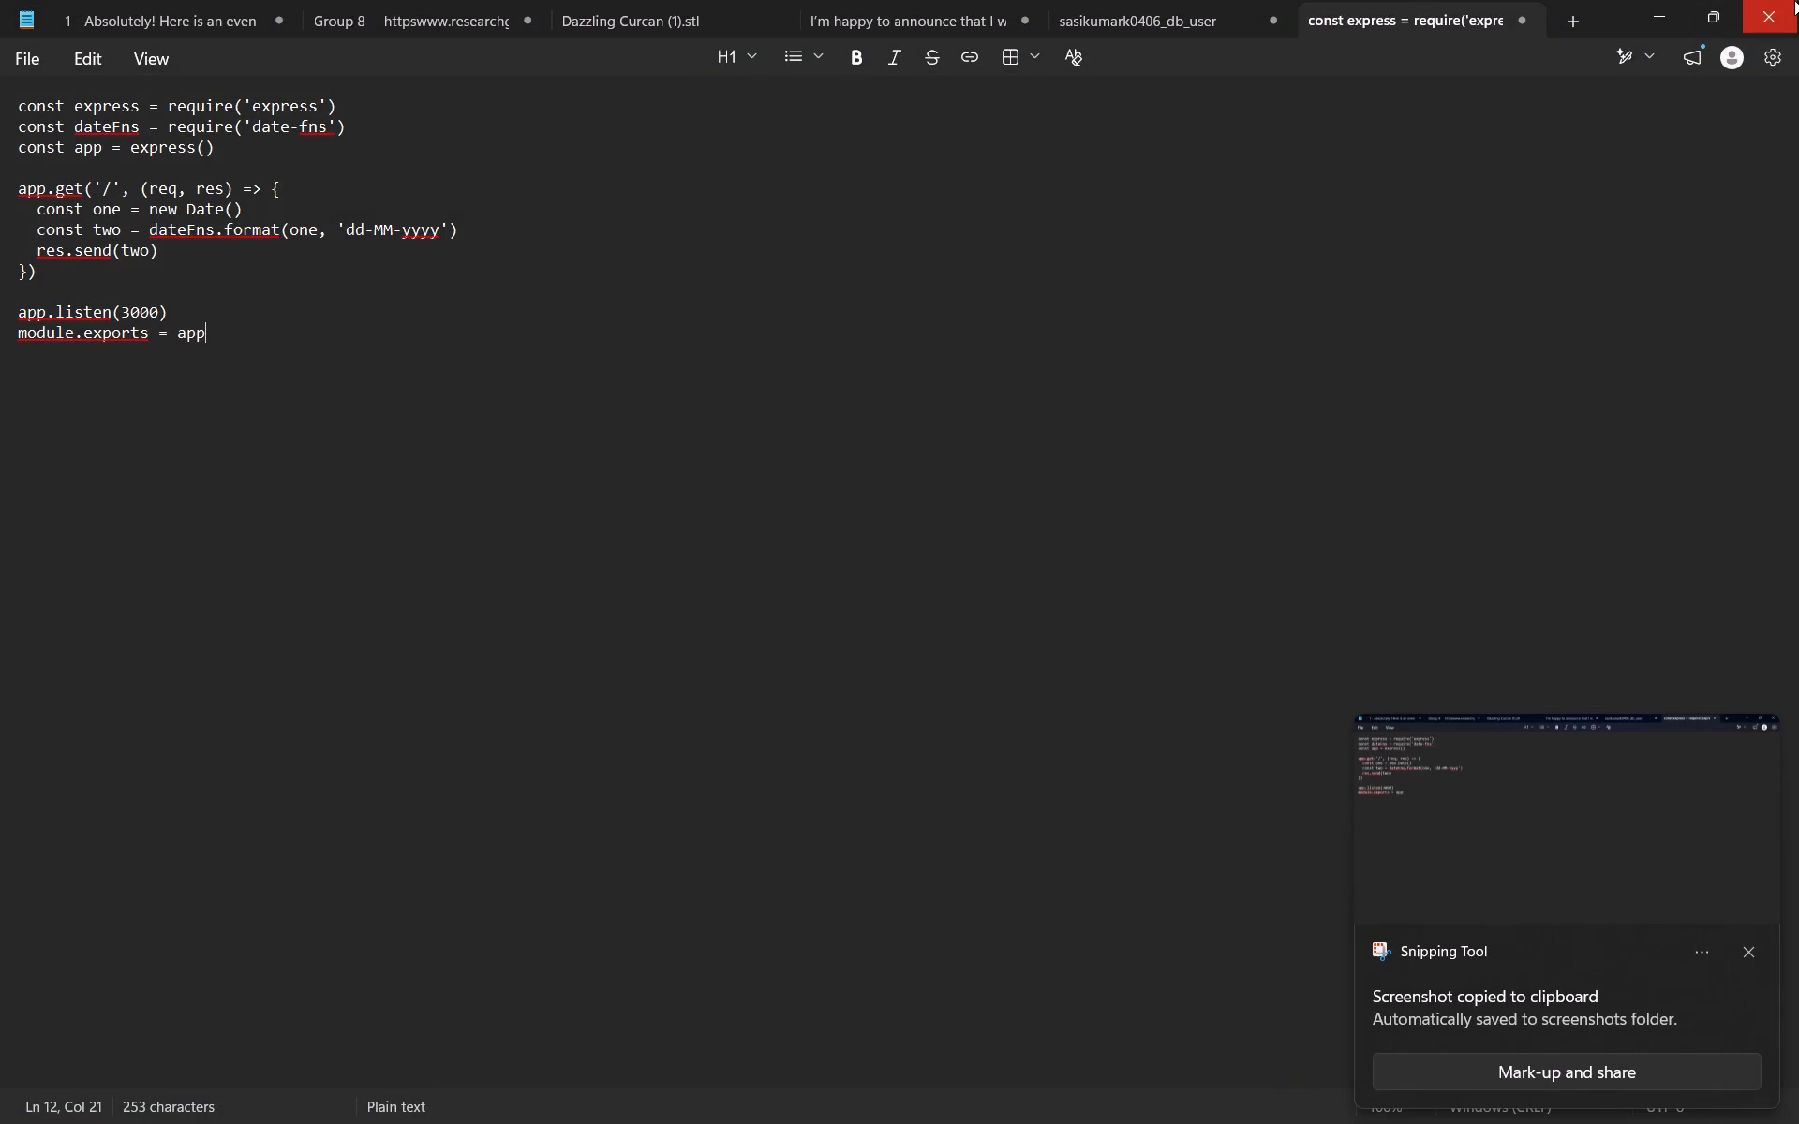
pyautogui.click(1794, 0)
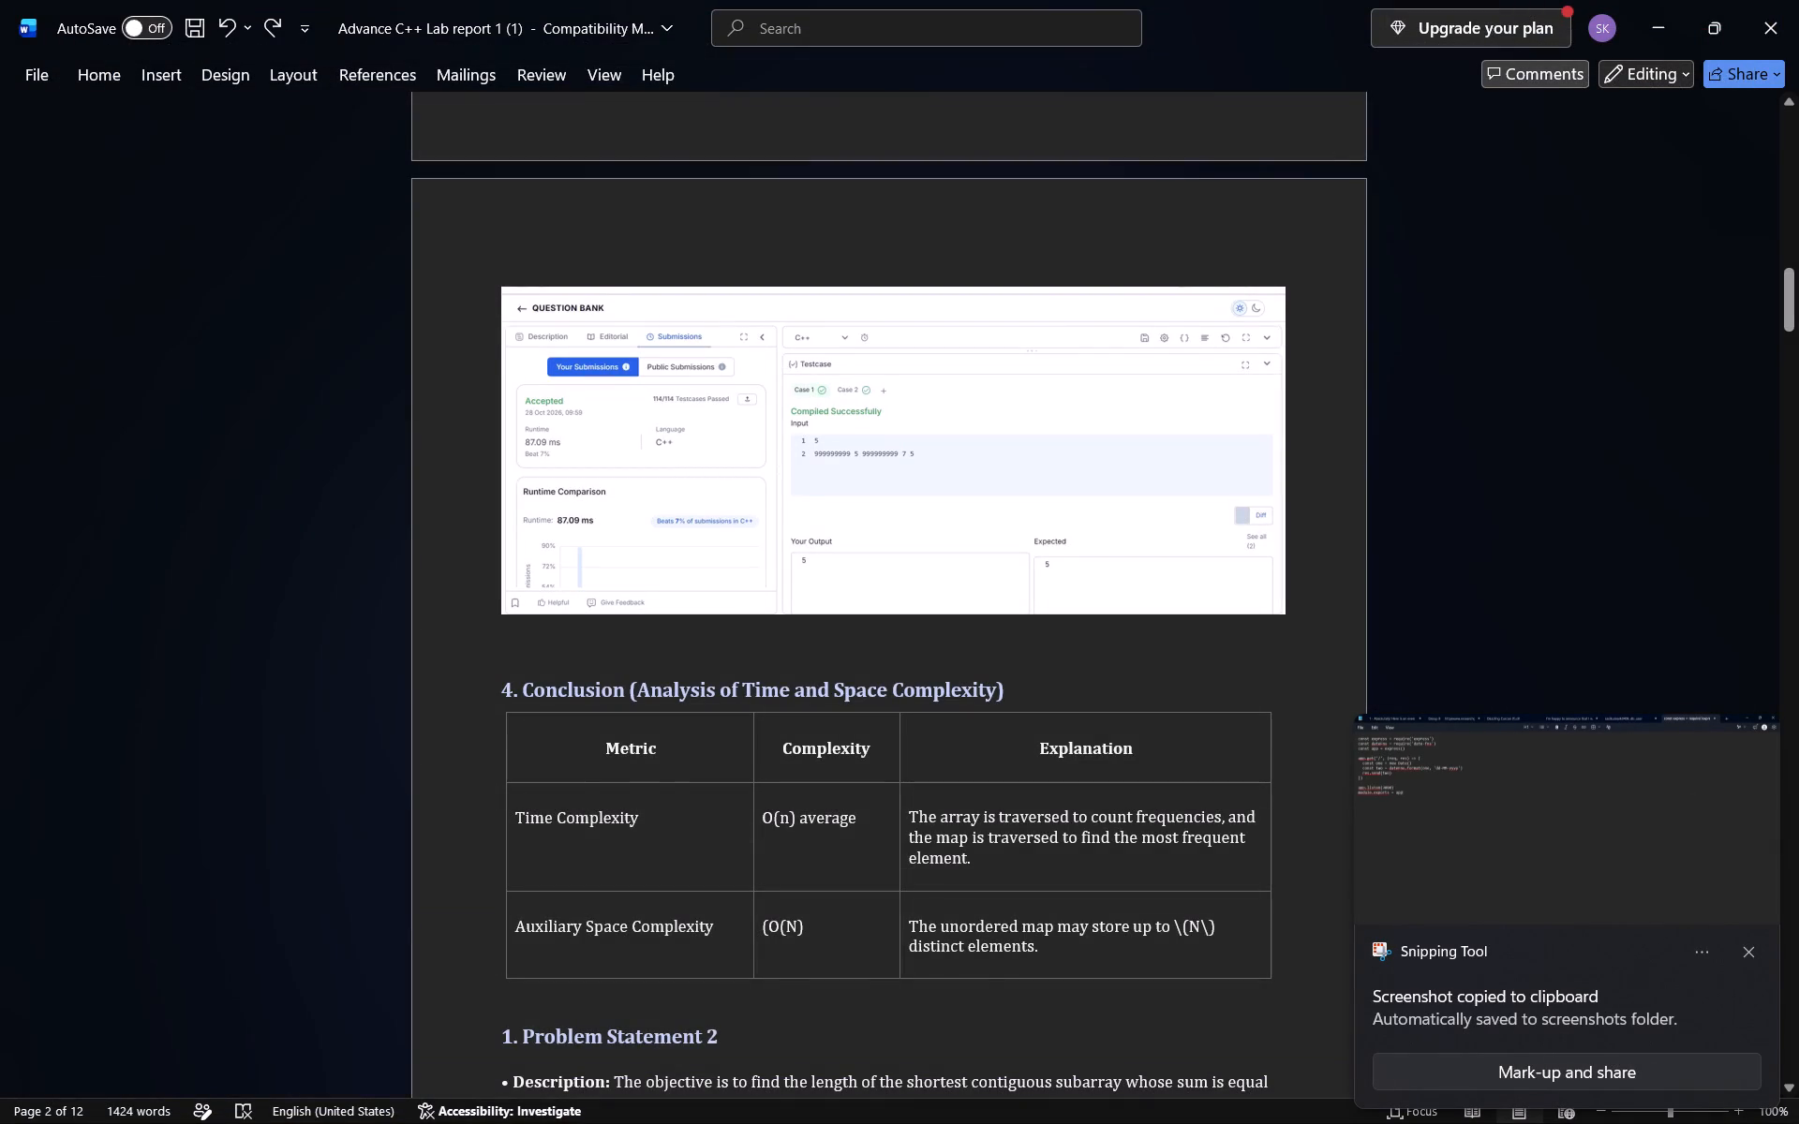
# Look through Advance C++ Lab report 1 (1) in Word, from the student details table to the later problem statements and code.
pyautogui.scroll(6, 1219, 423)
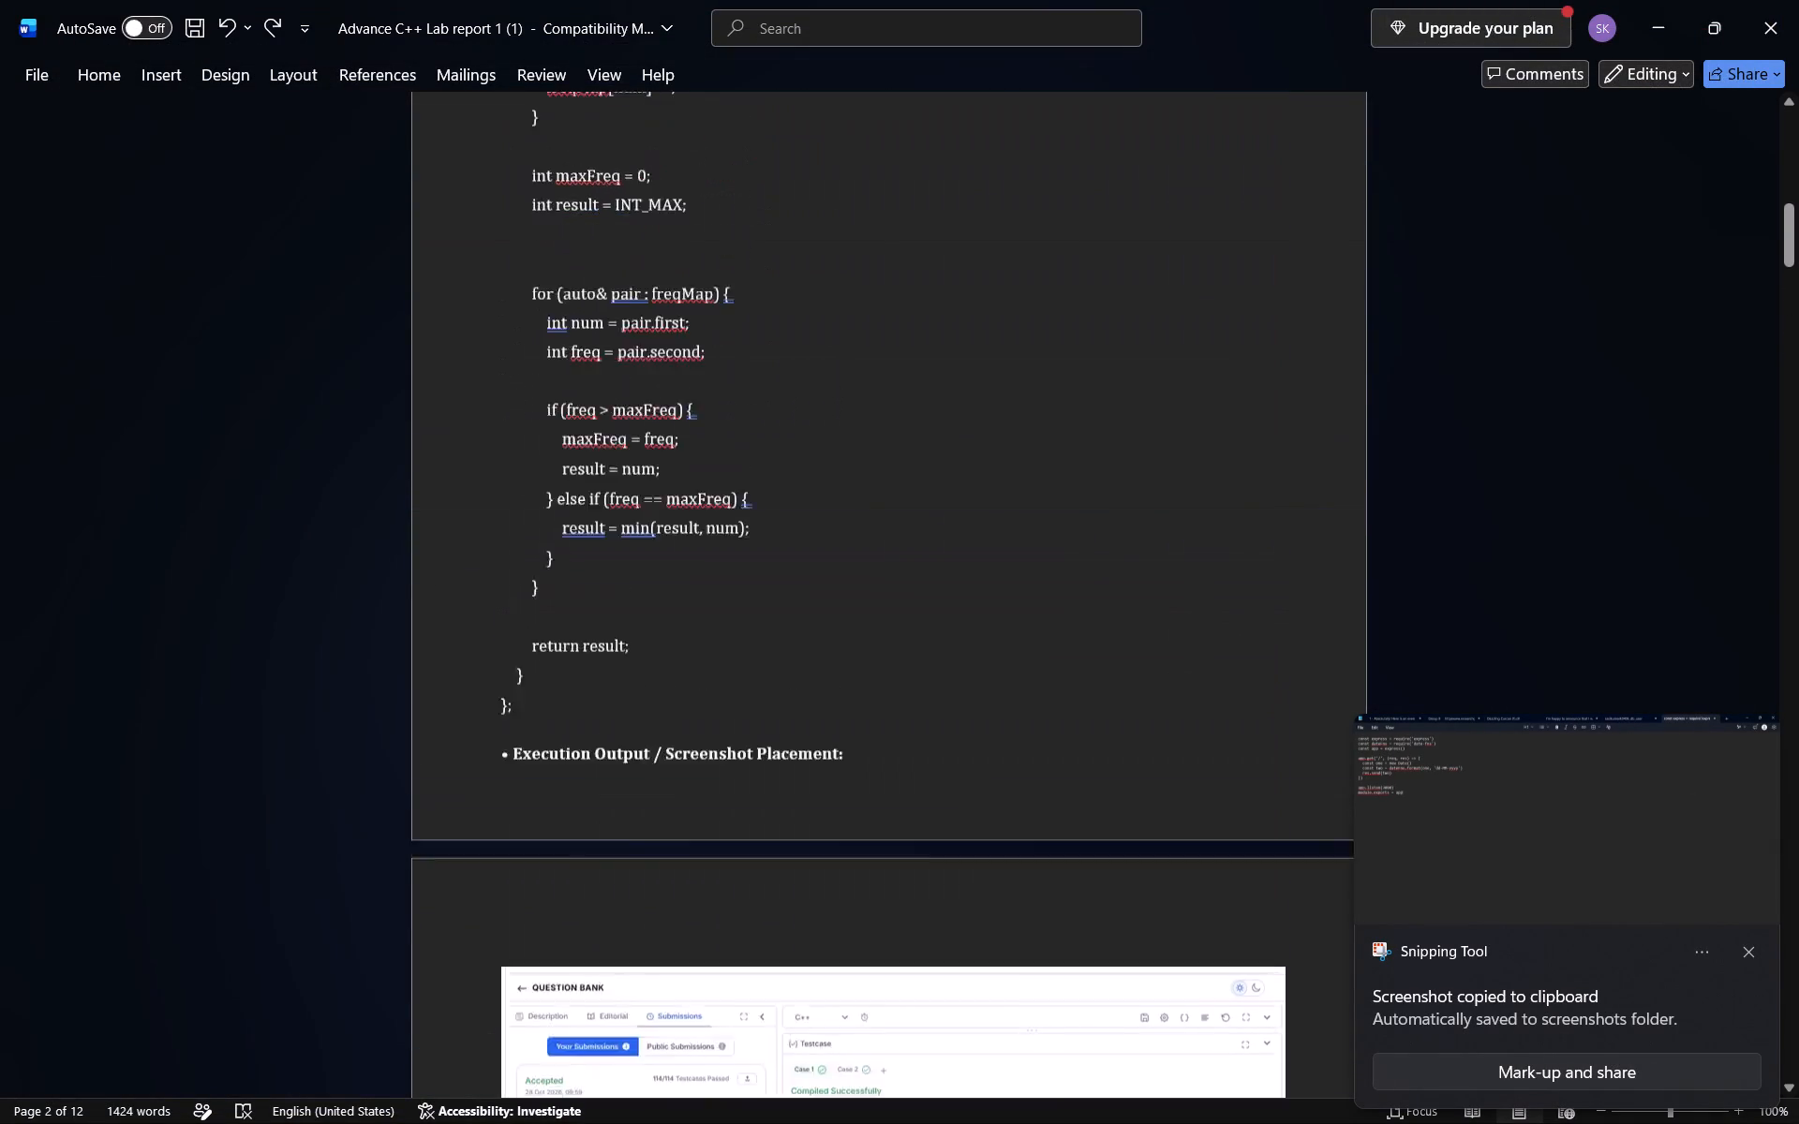
pyautogui.scroll(3, 1219, 423)
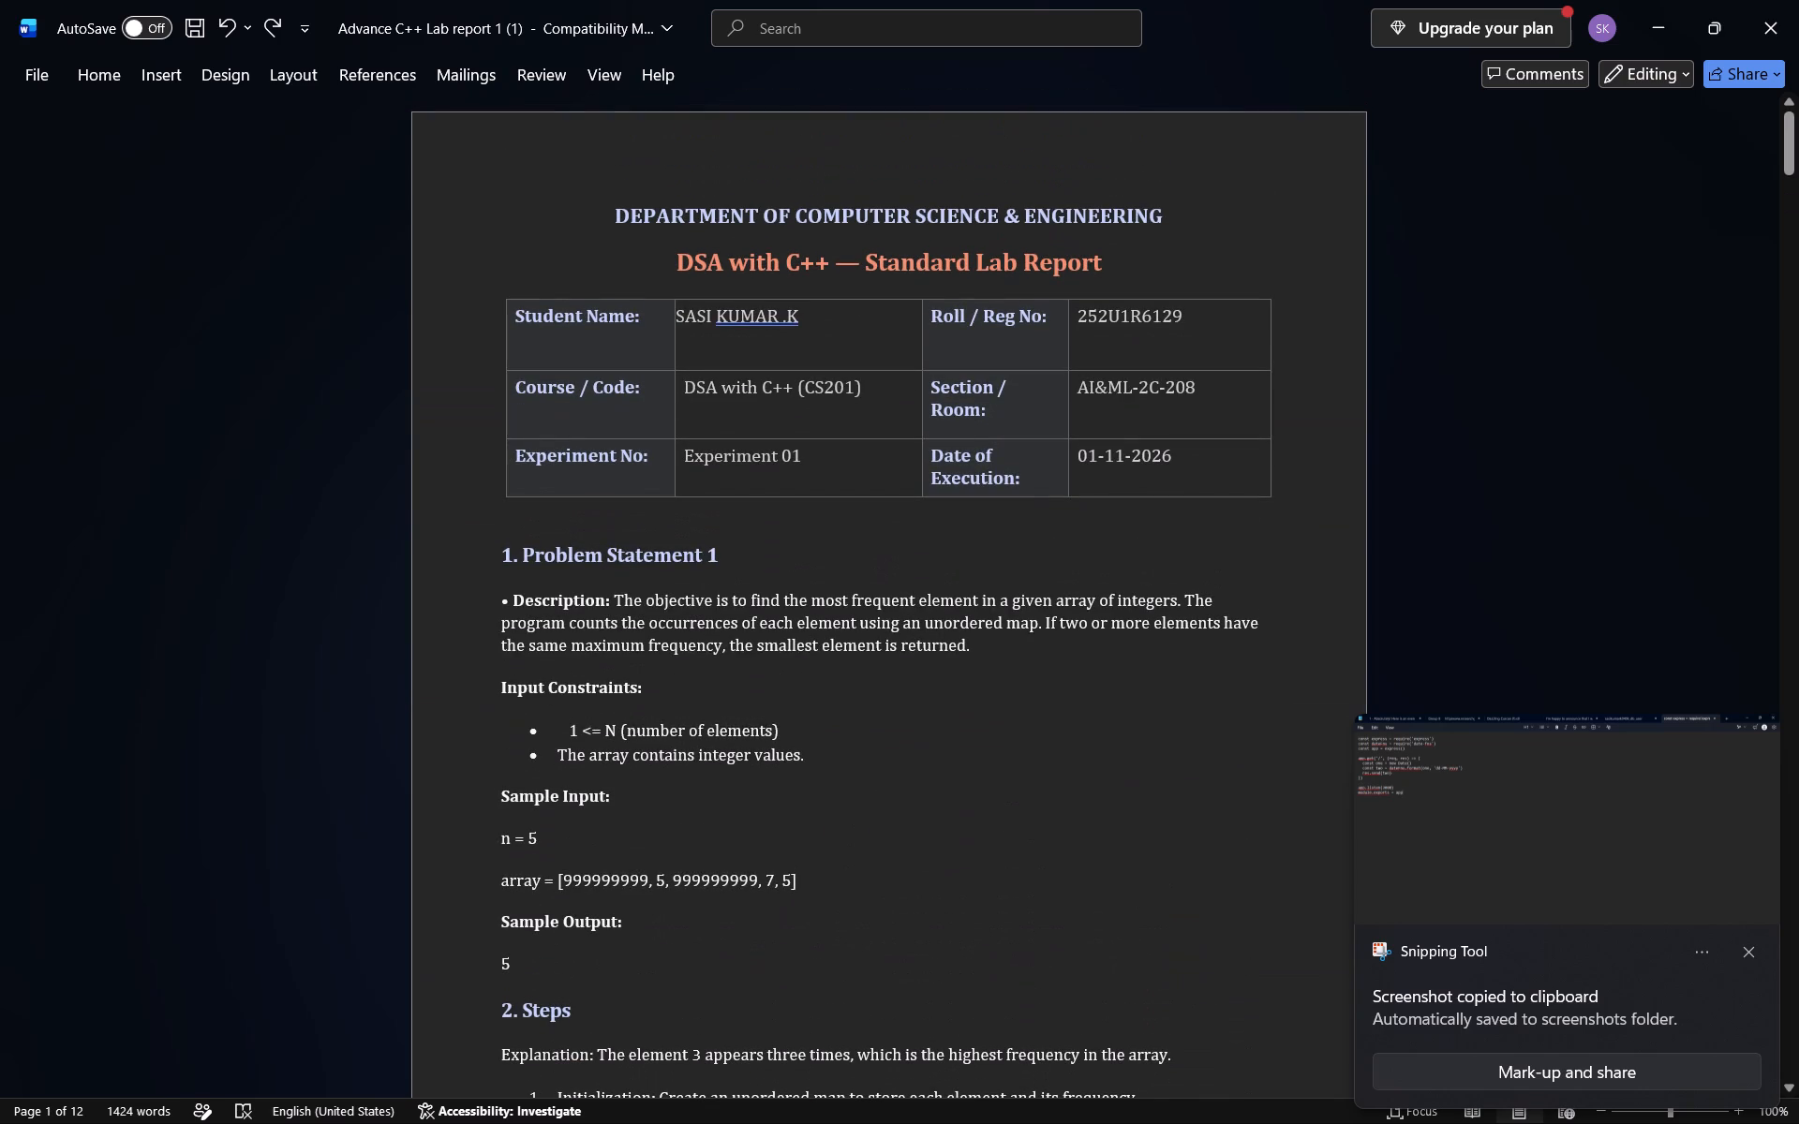
pyautogui.scroll(-20, 1219, 423)
pyautogui.scroll(-6, 1219, 423)
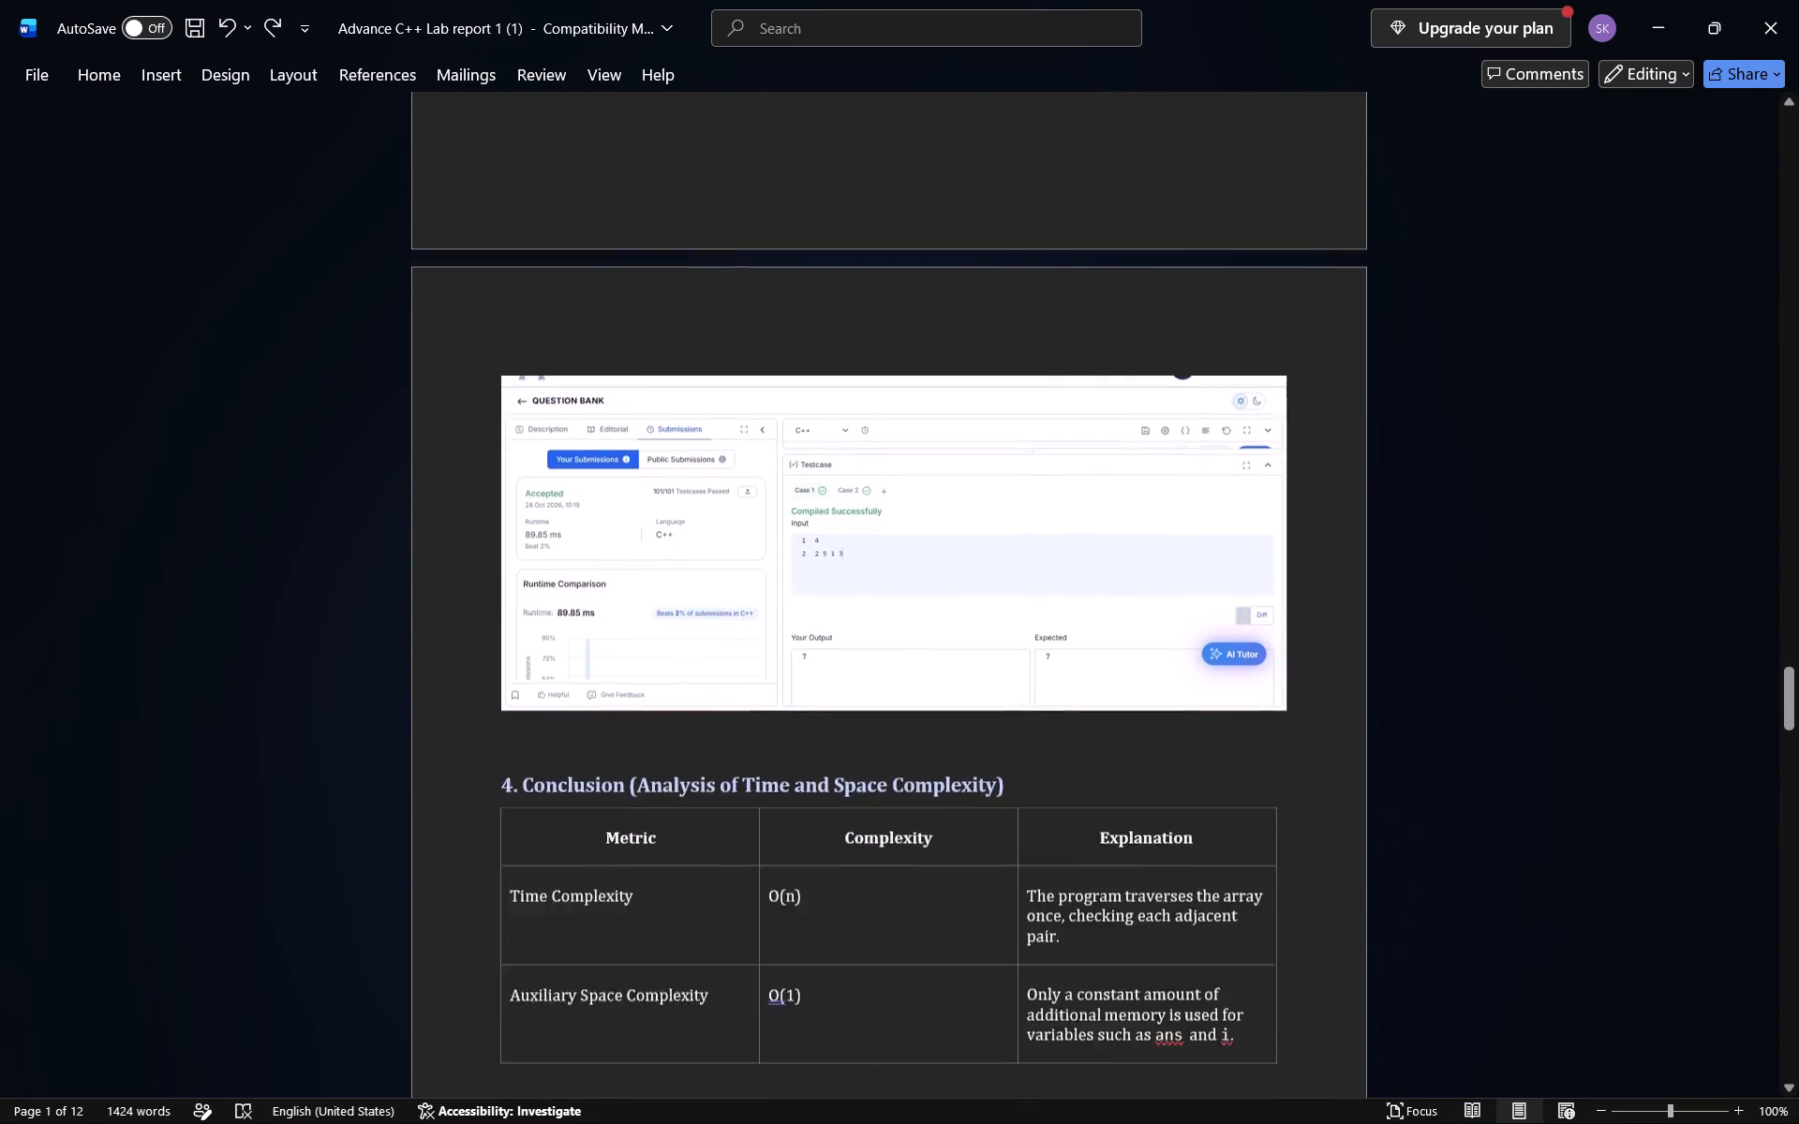
pyautogui.scroll(-7, 1219, 423)
pyautogui.scroll(14, 1219, 423)
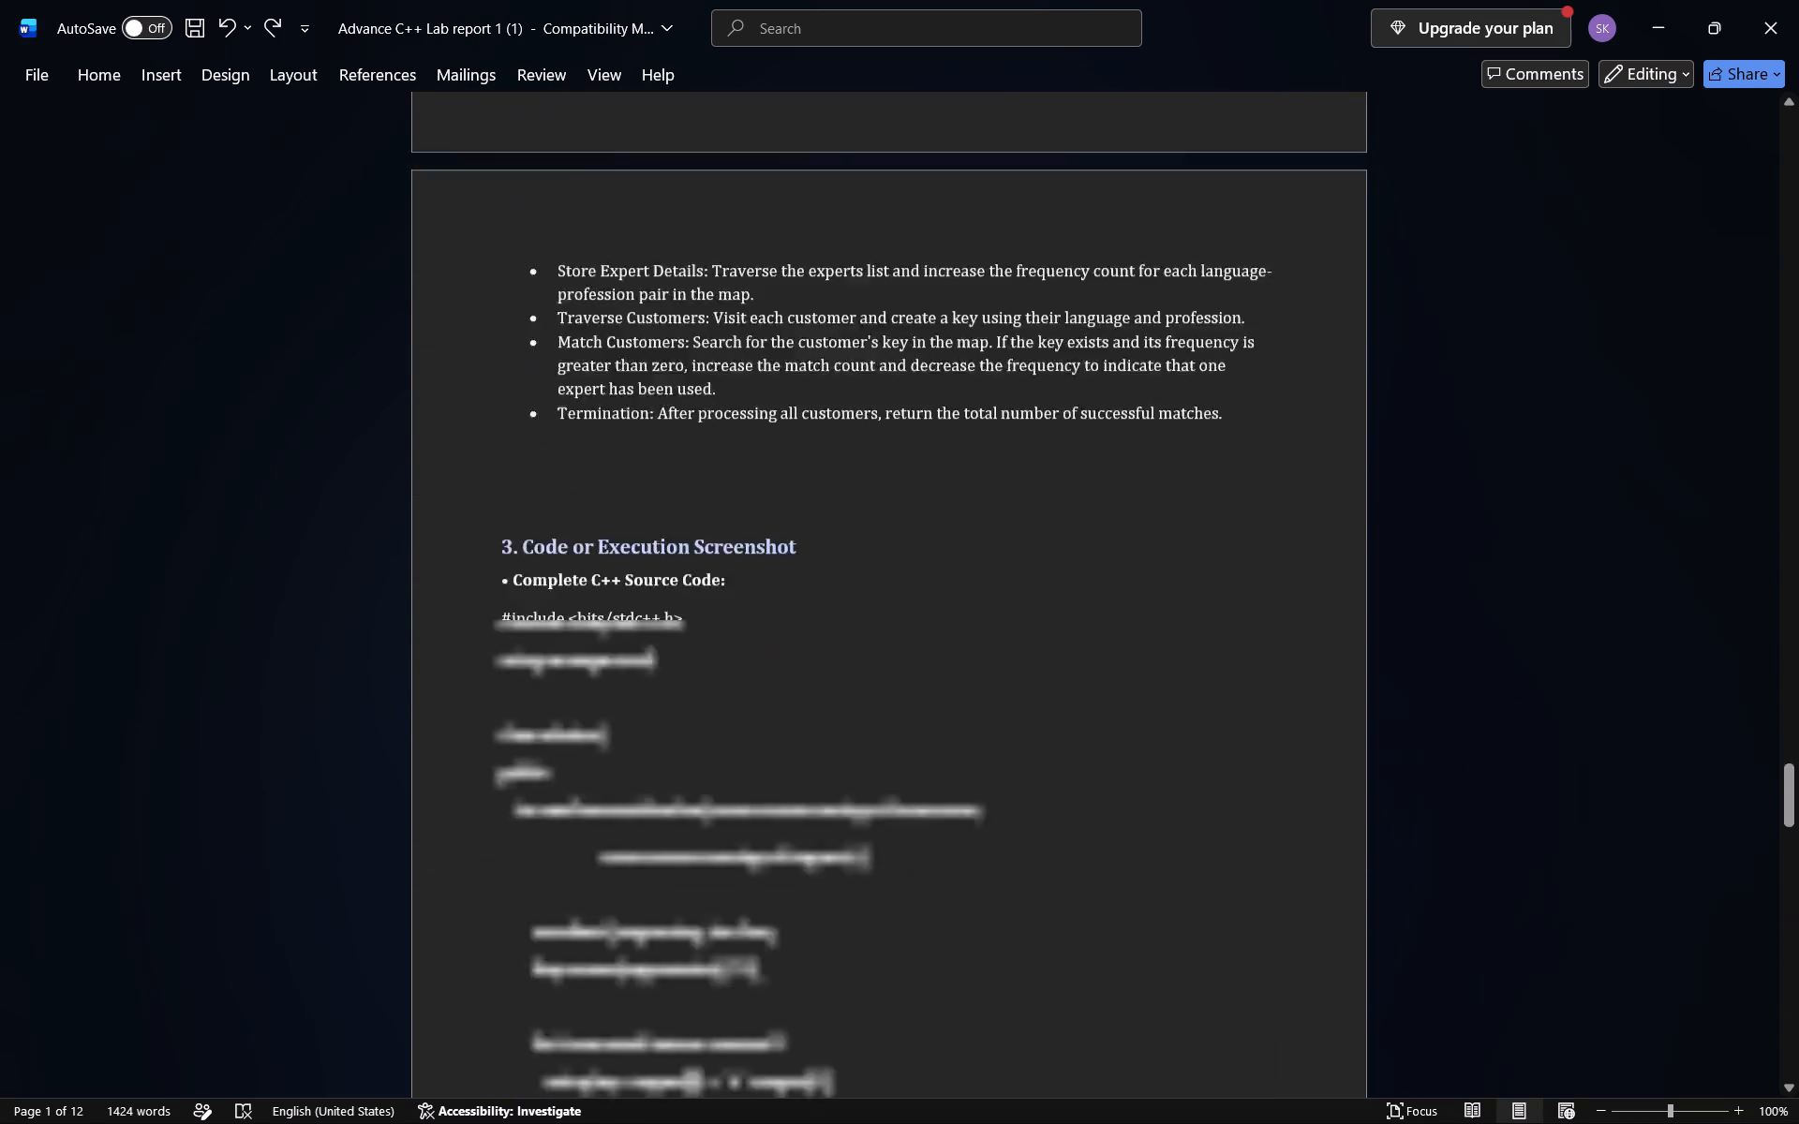
# Save the Advance C++ lab report as a PDF named "Advance C++ Lab report 1 (1)-S" in the OneDrive Documents folder.
pyautogui.scroll(1, 1219, 423)
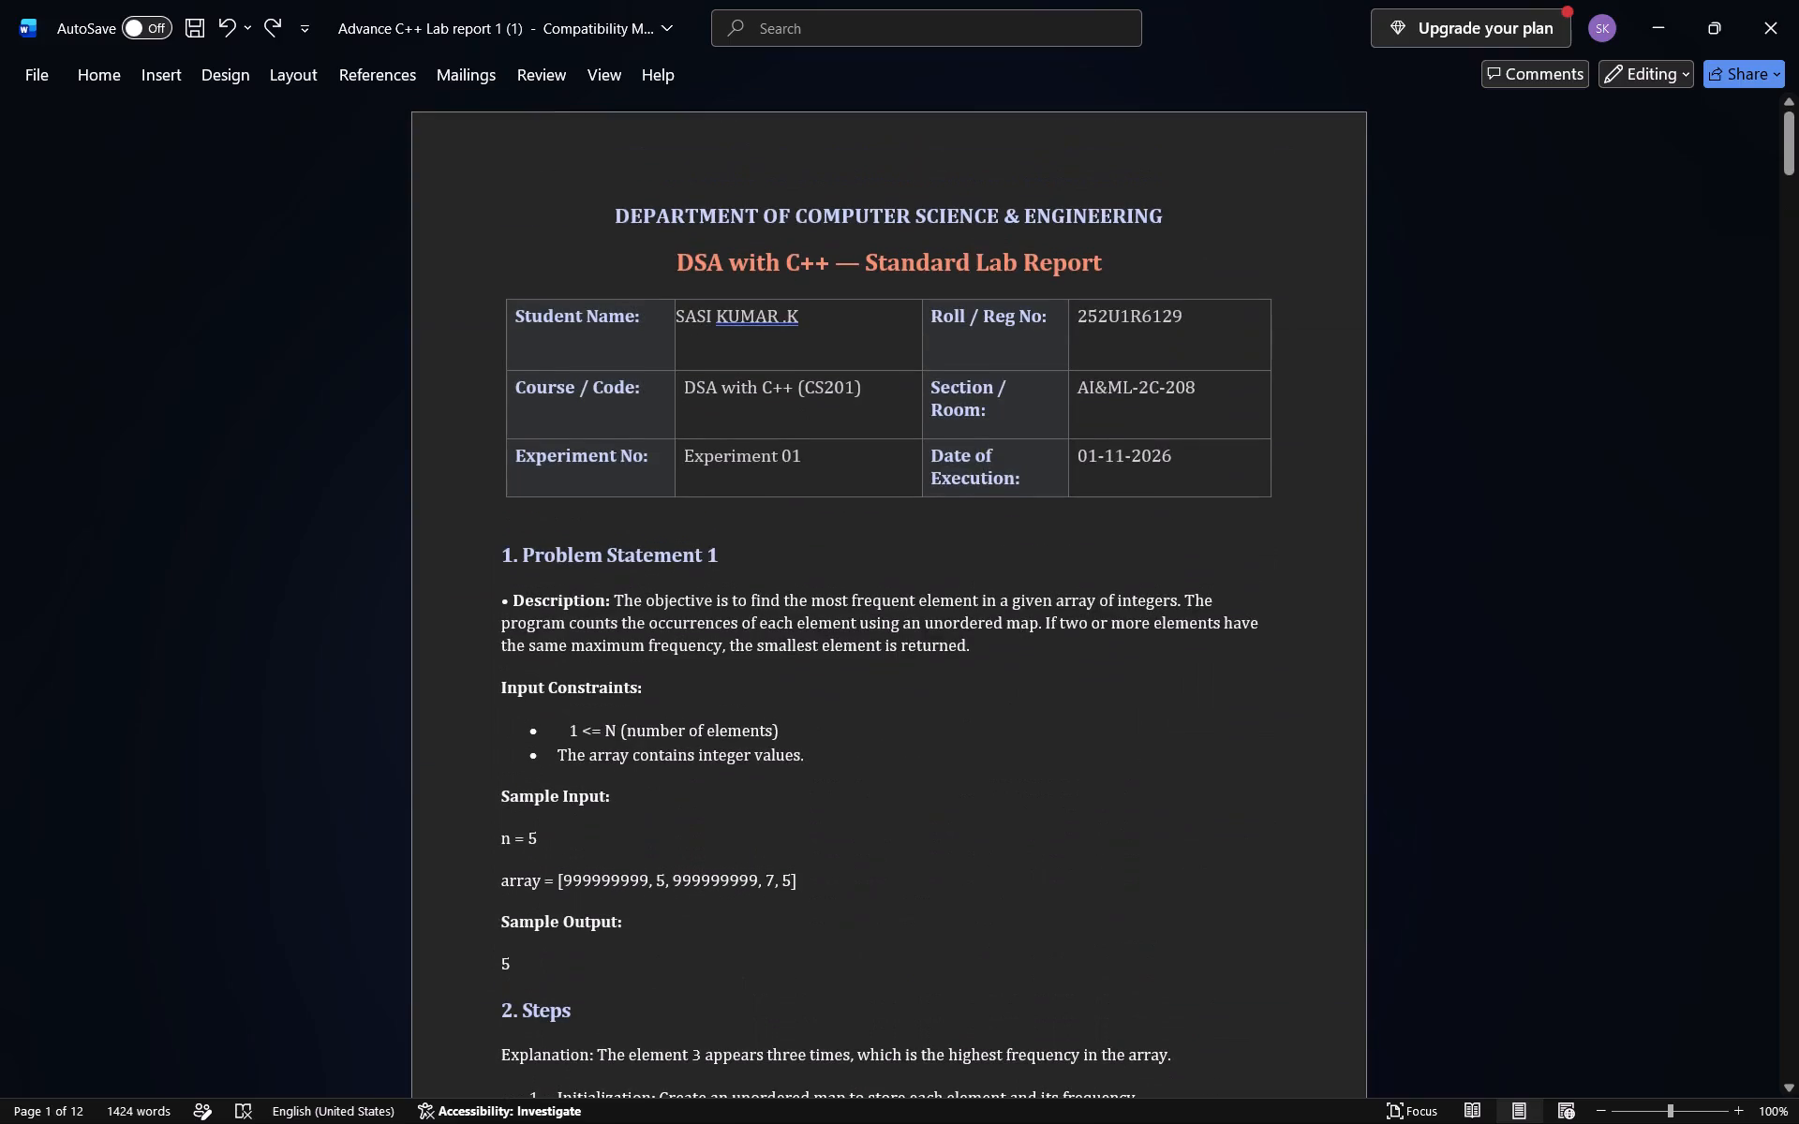
pyautogui.click(33, 79)
pyautogui.click(64, 439)
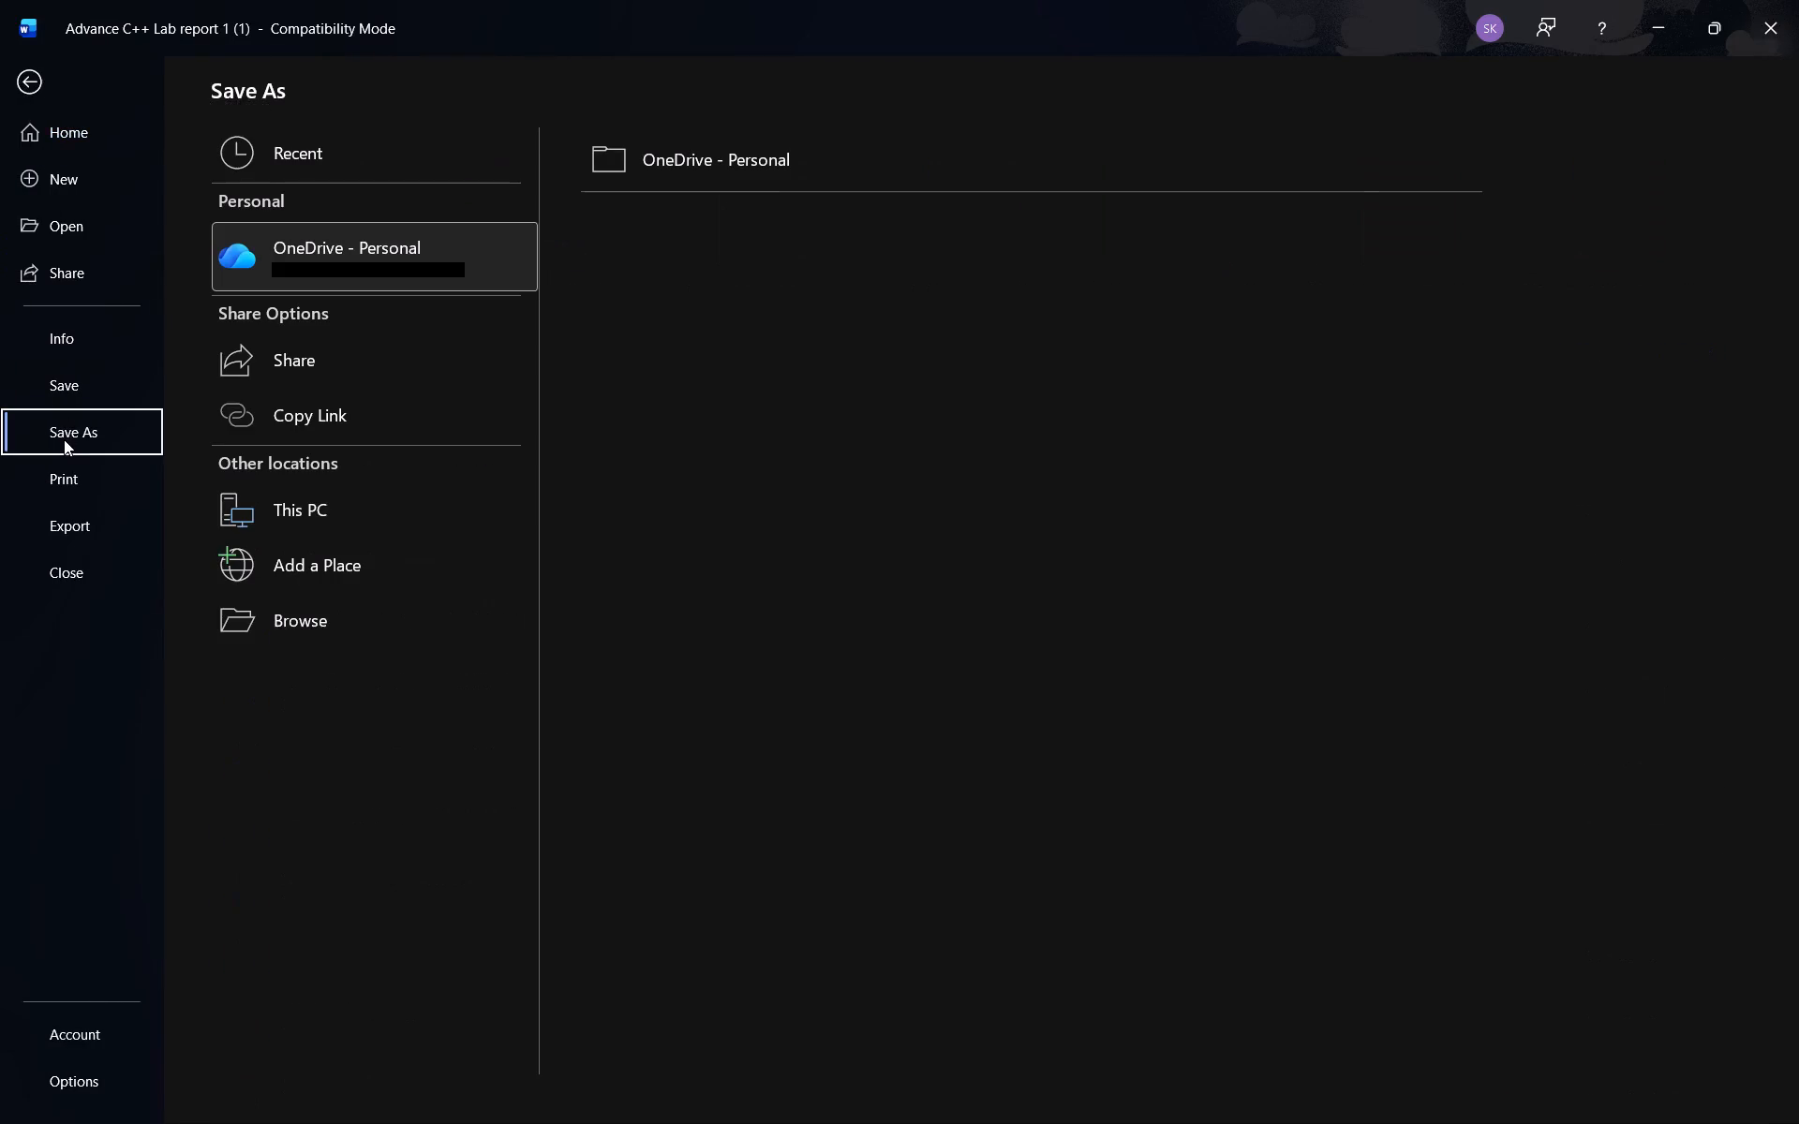
pyautogui.click(242, 620)
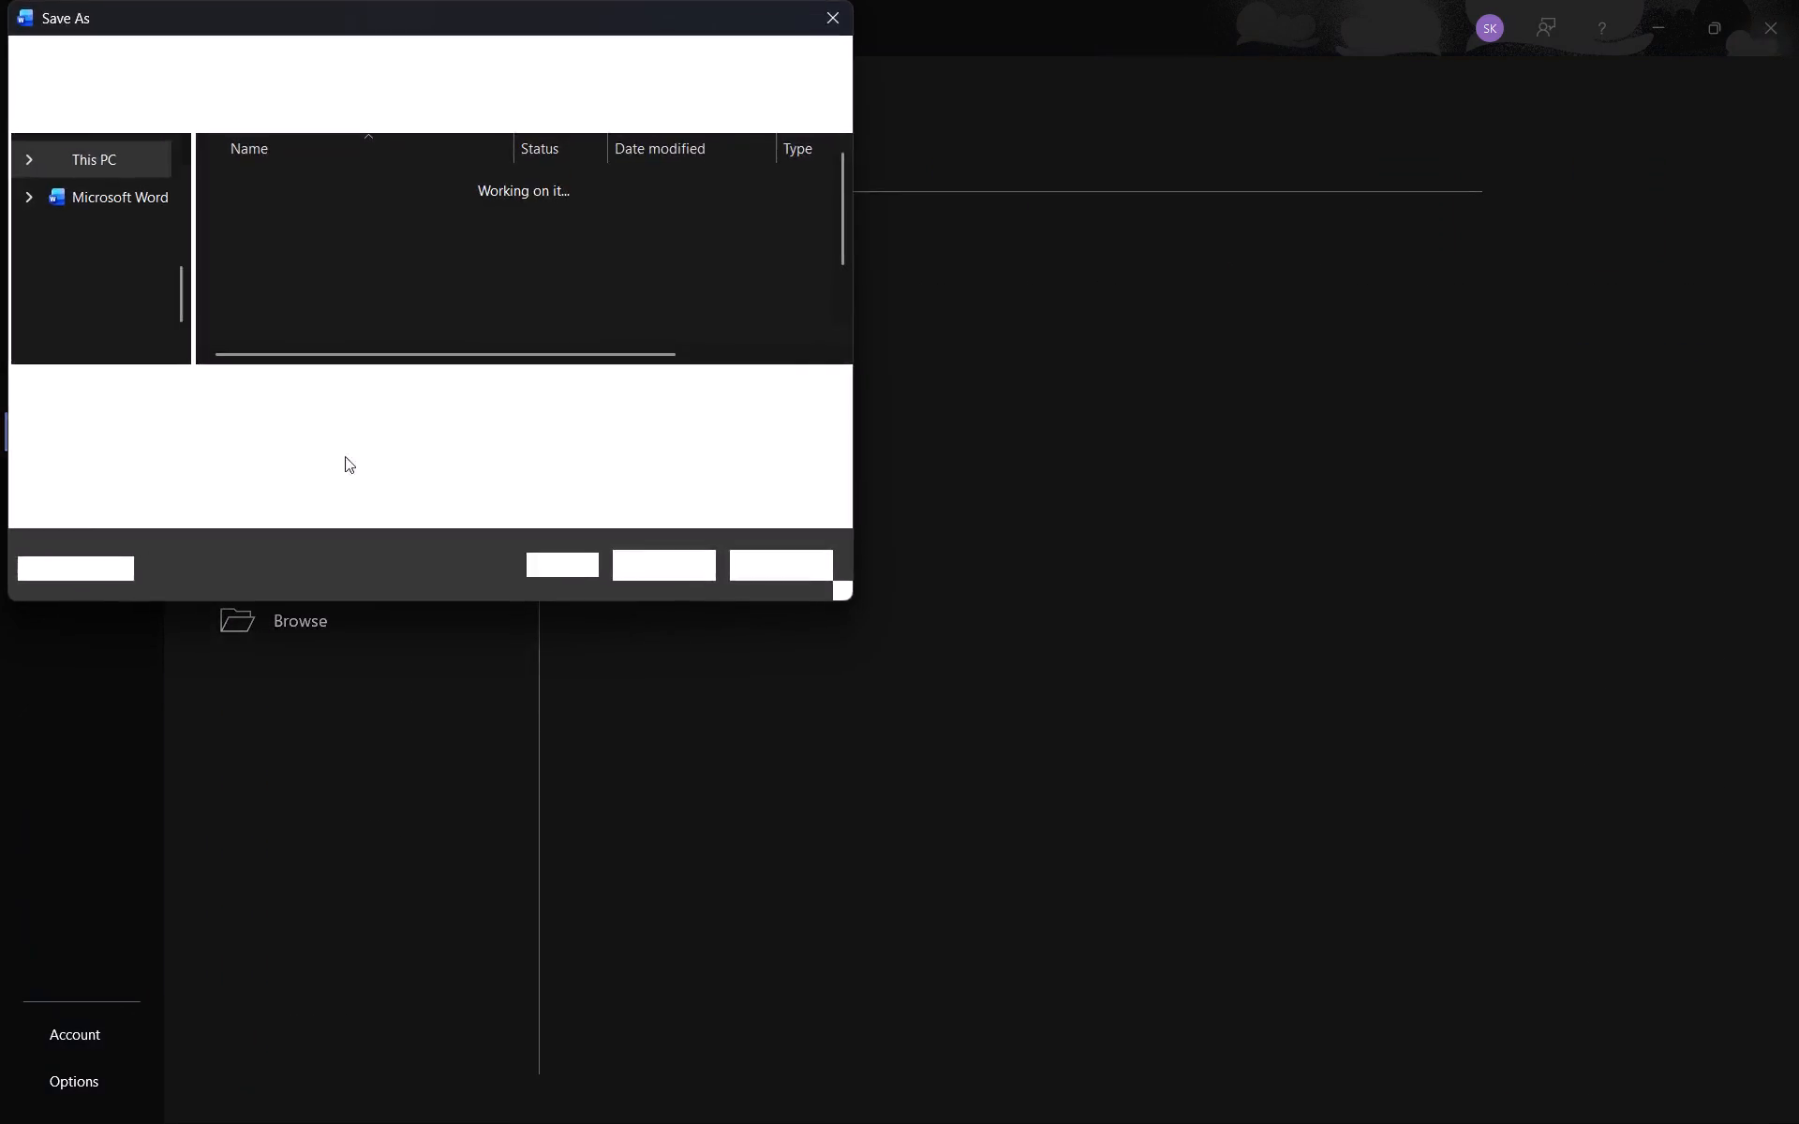
pyautogui.click(335, 423)
pyautogui.click(262, 561)
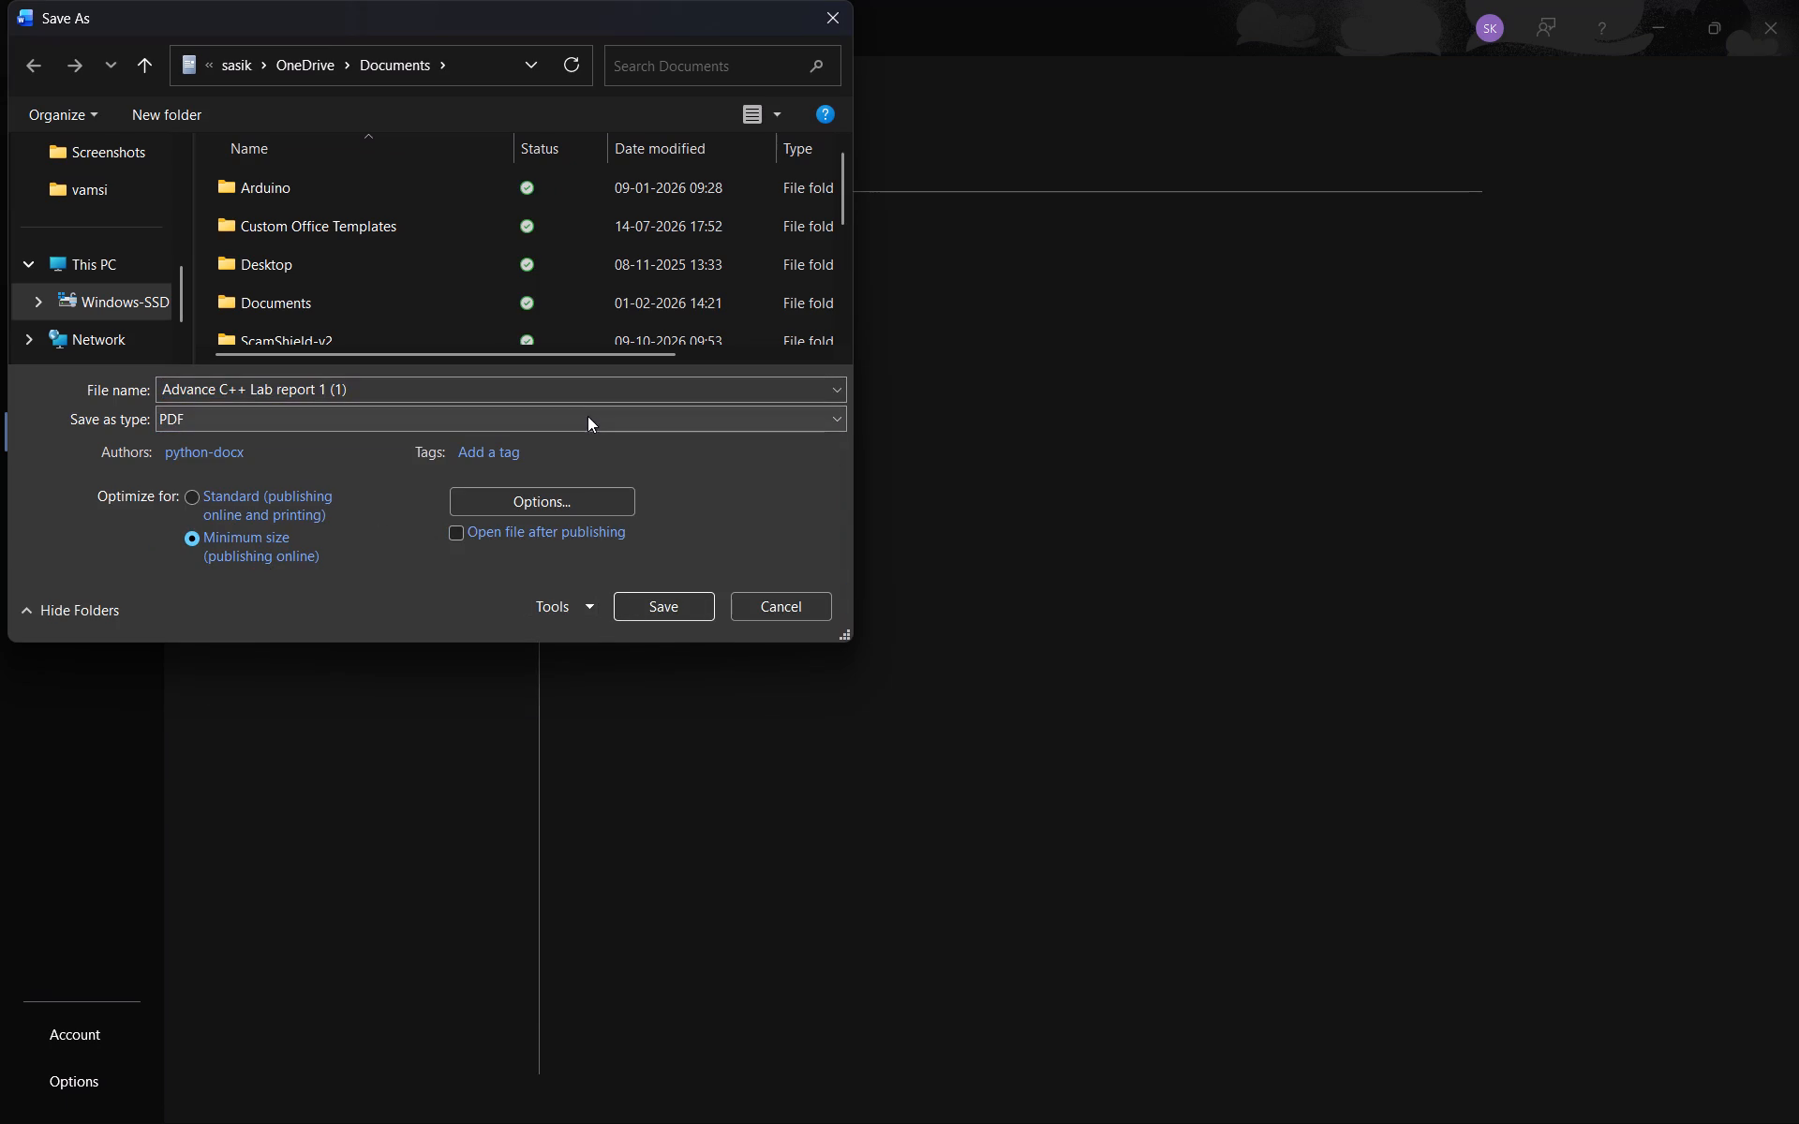
pyautogui.click(586, 392)
pyautogui.click(586, 392)
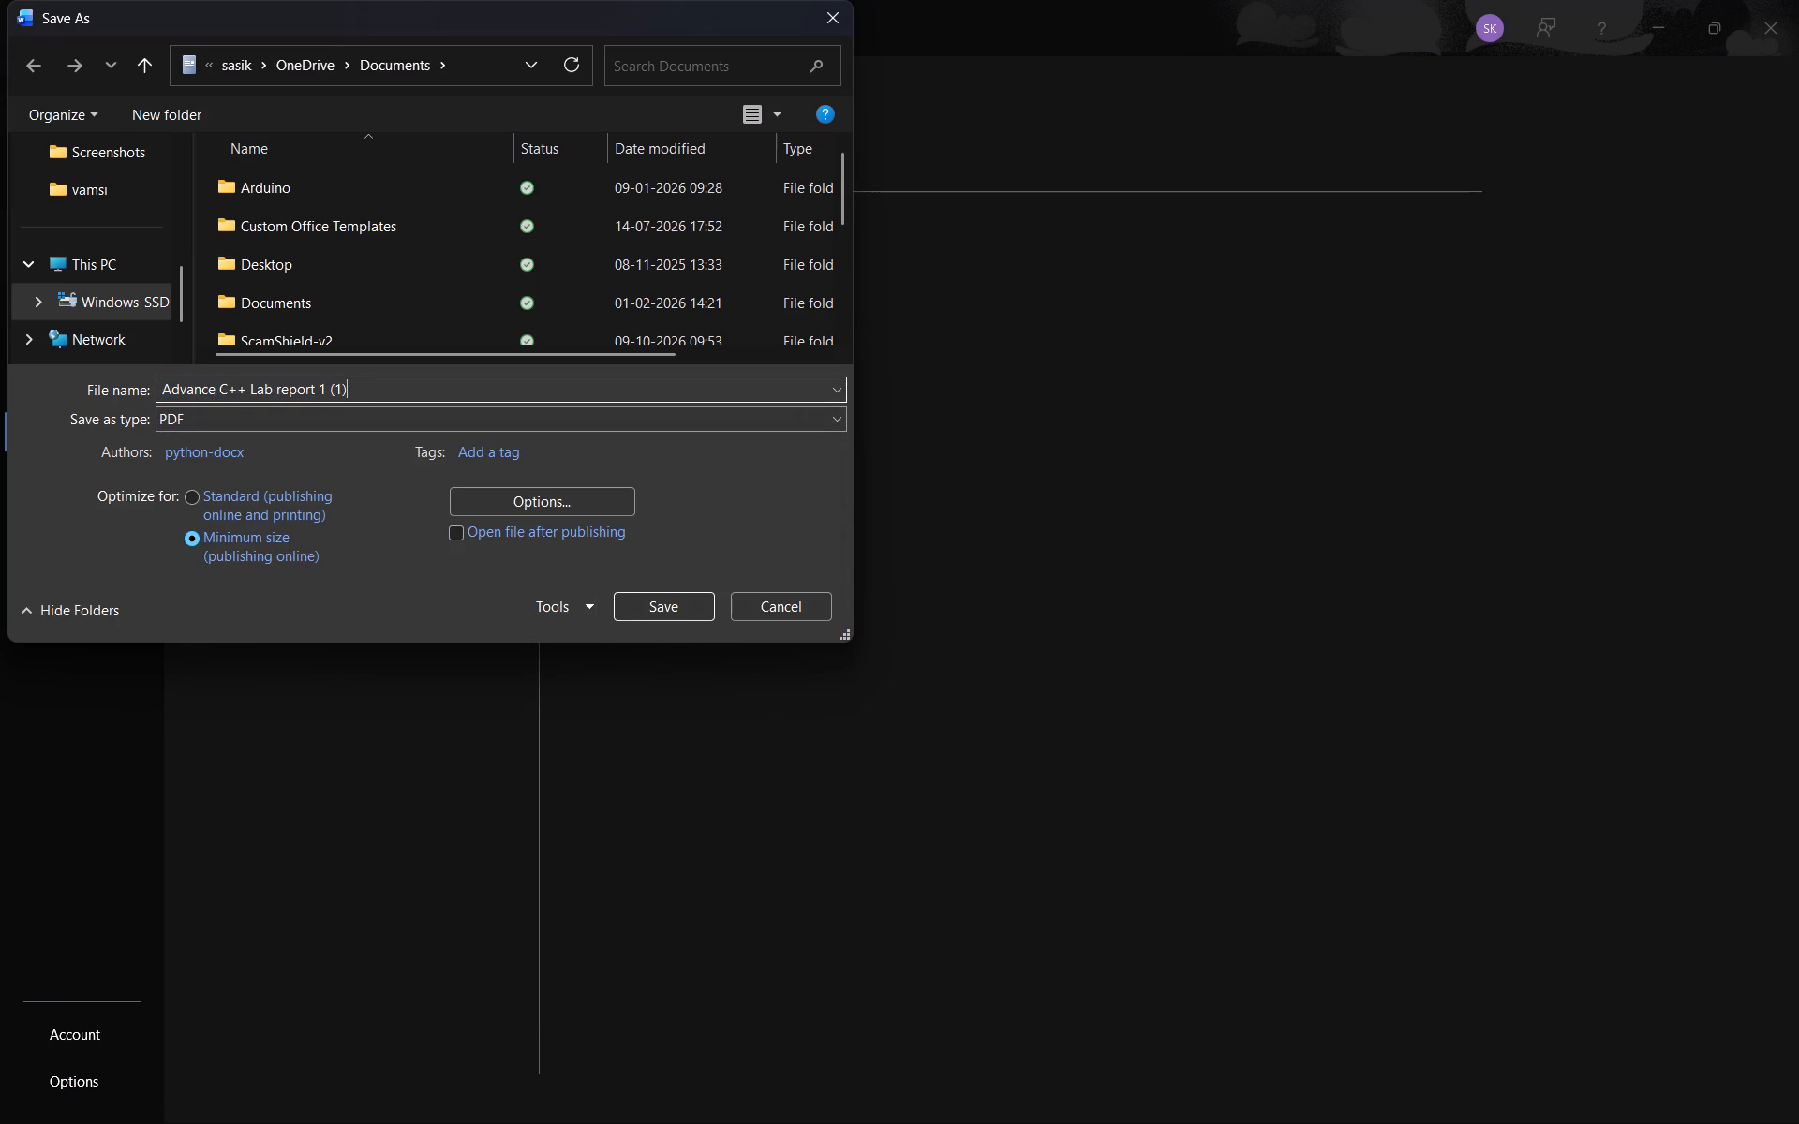
pyautogui.write('-S')
pyautogui.press('Return')
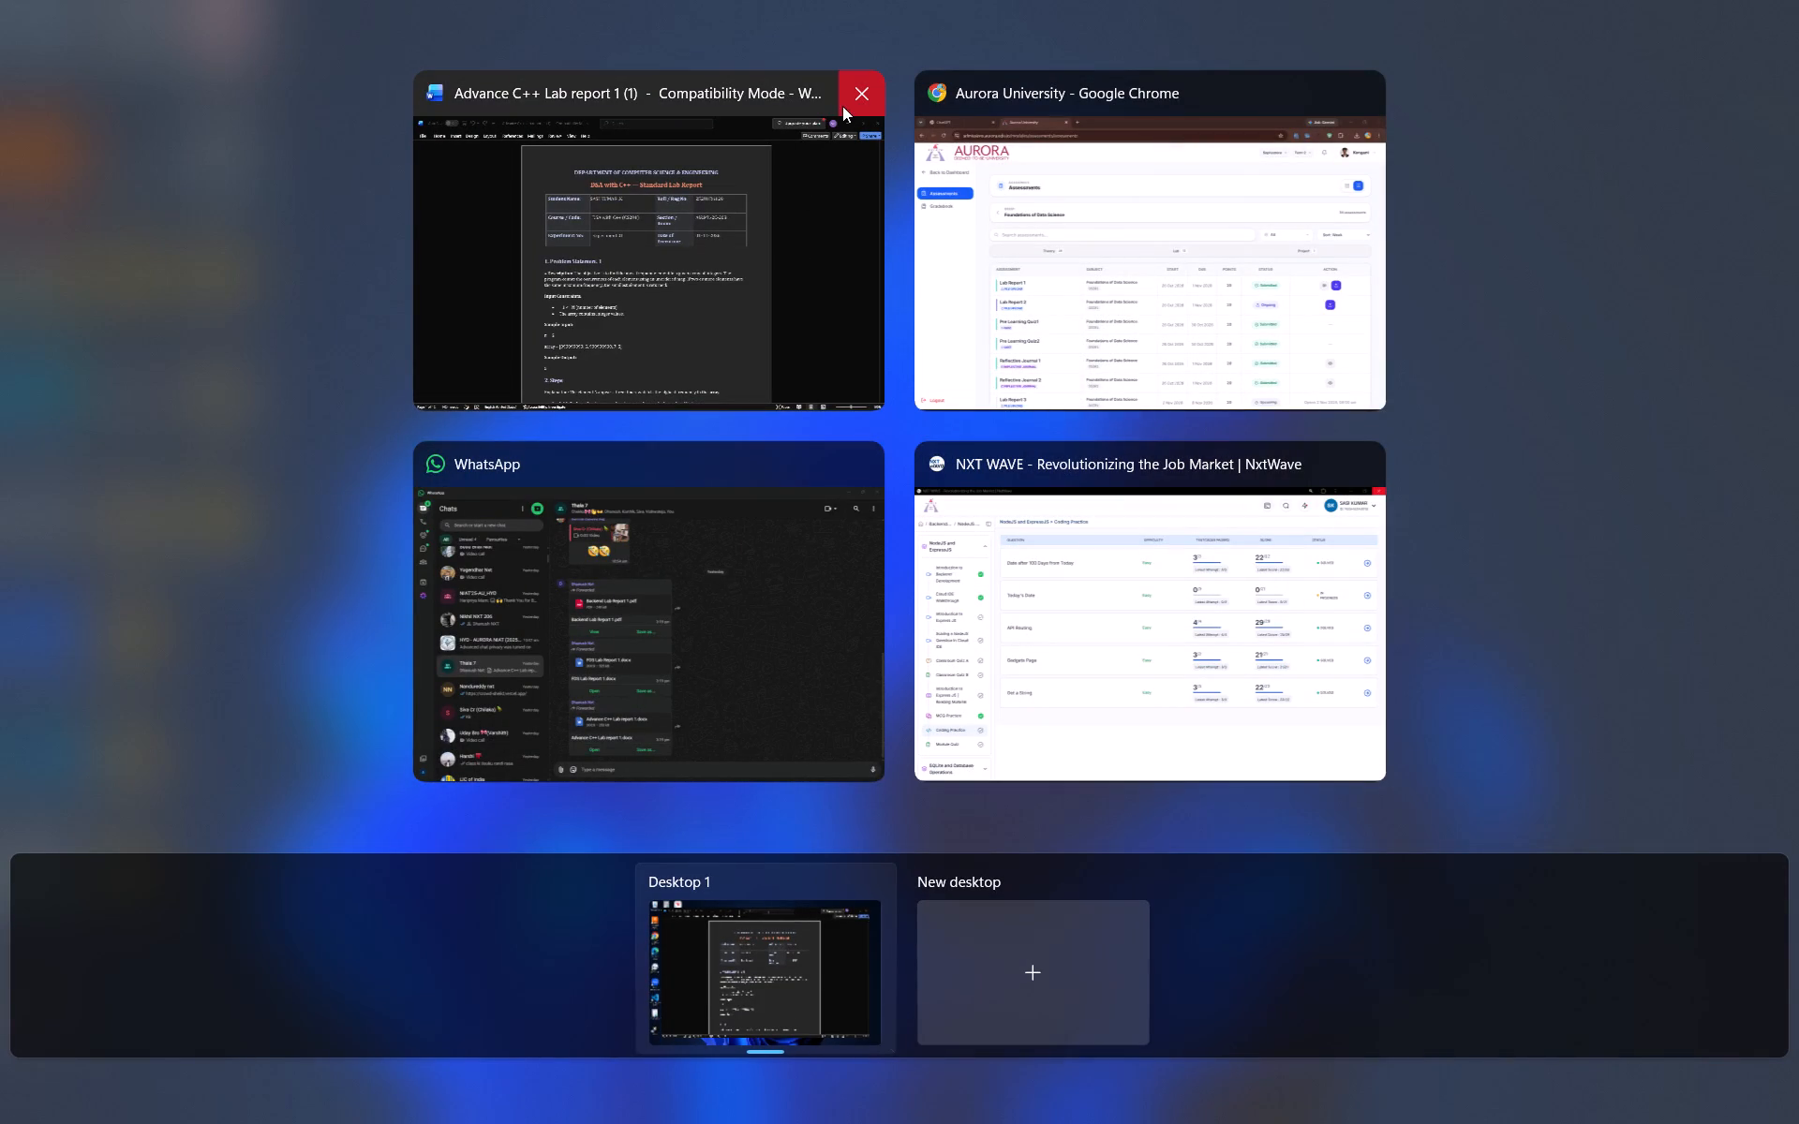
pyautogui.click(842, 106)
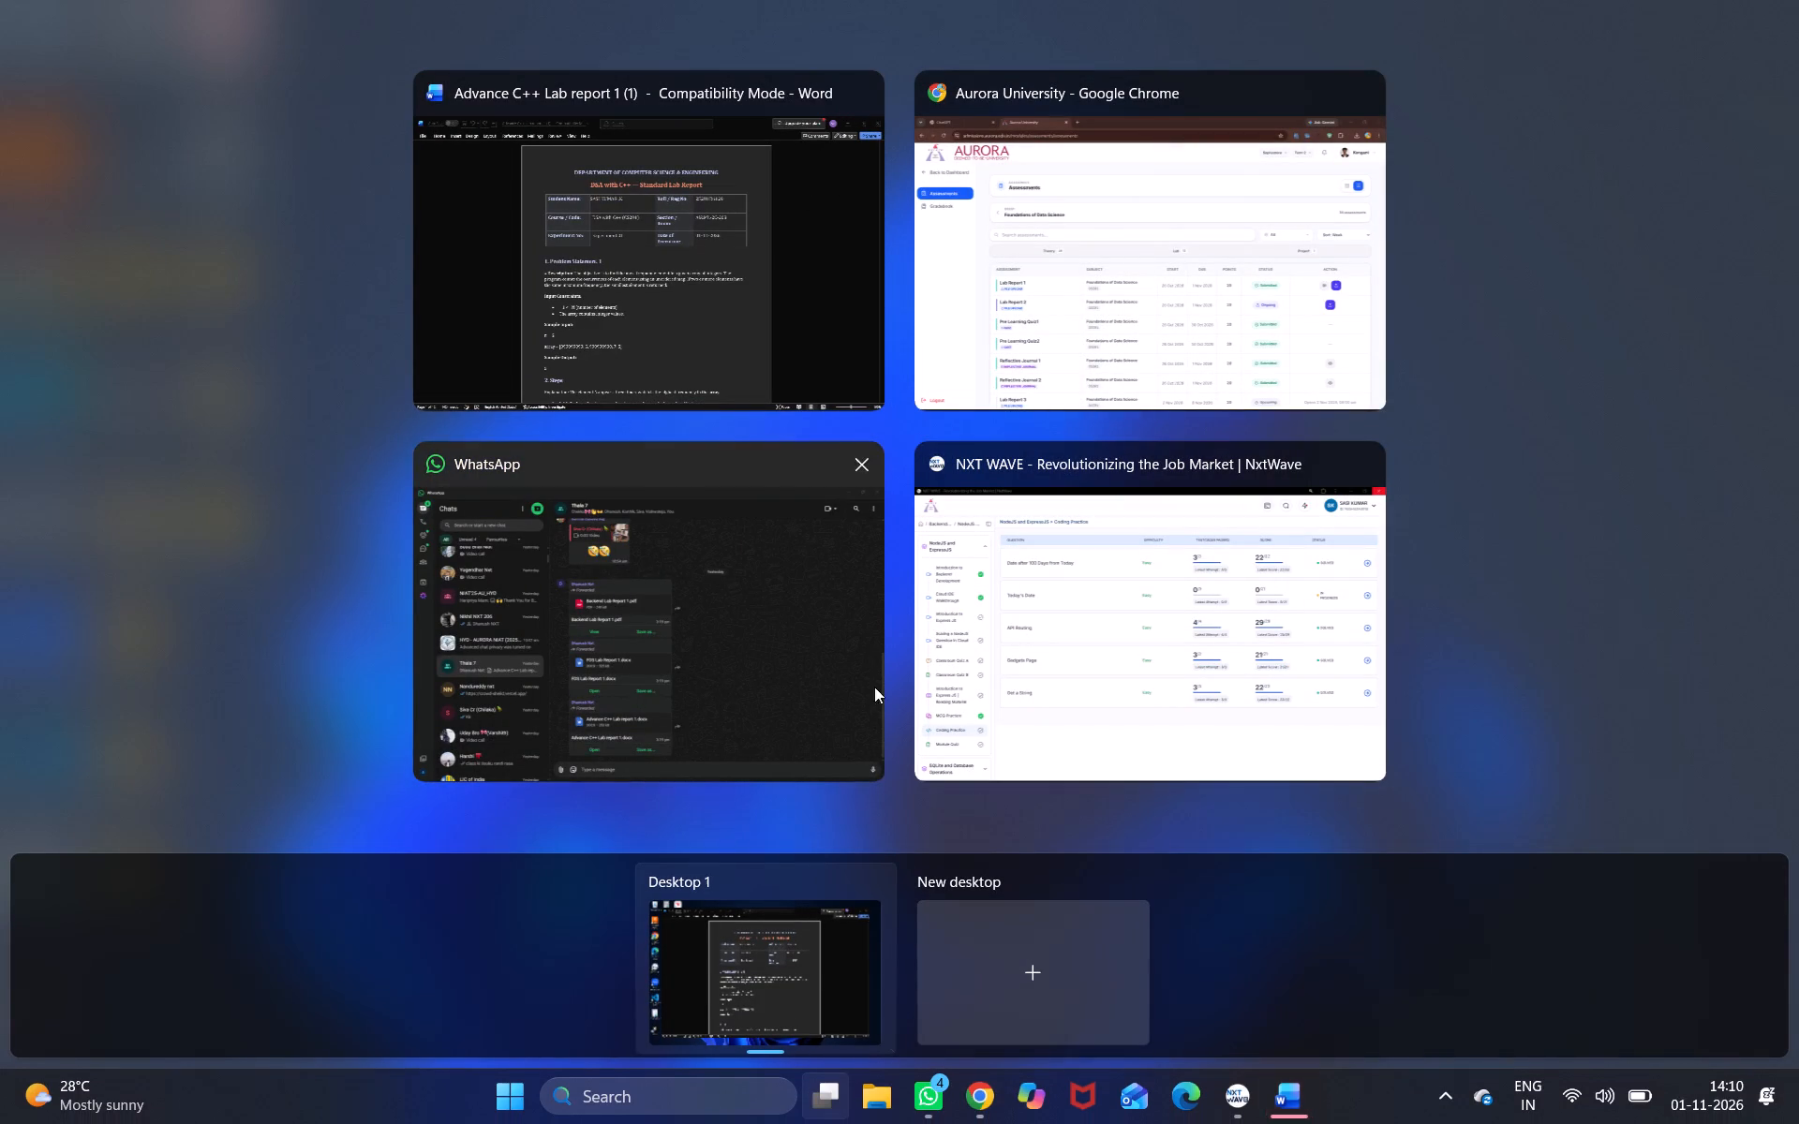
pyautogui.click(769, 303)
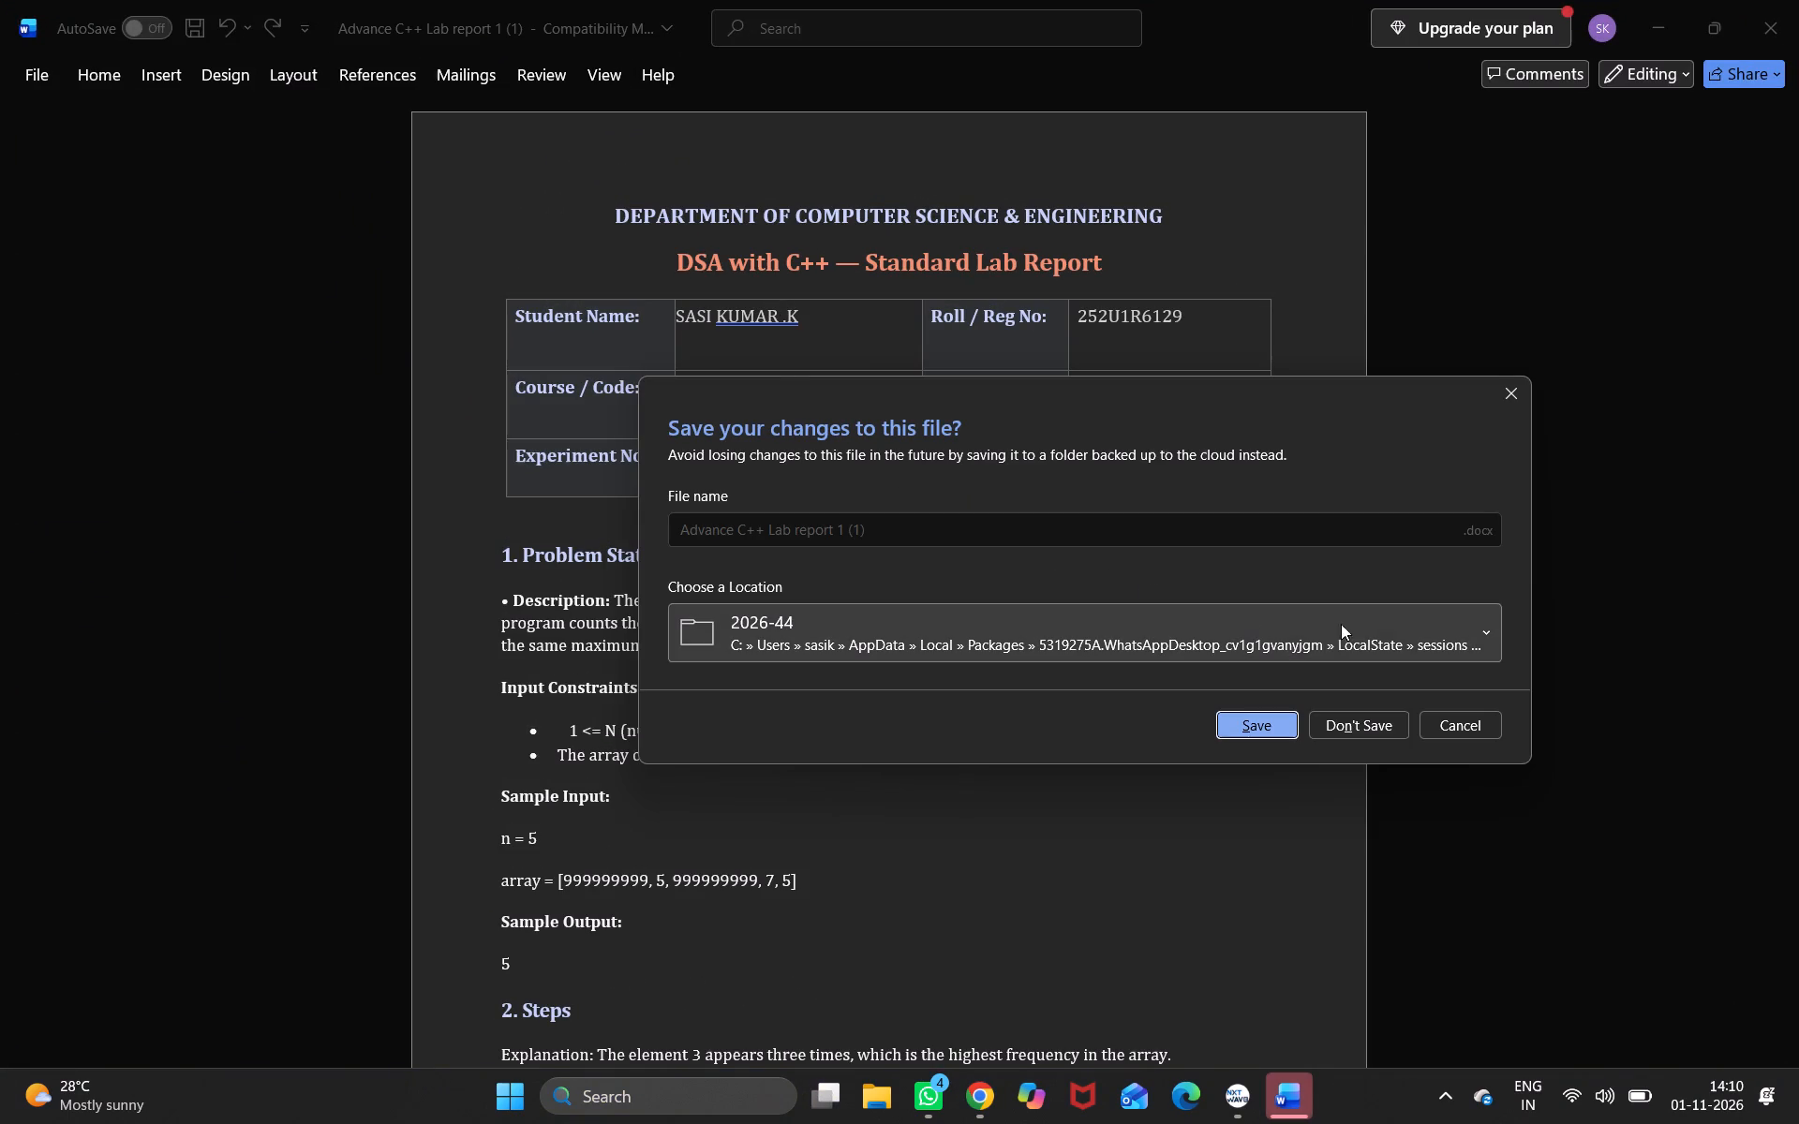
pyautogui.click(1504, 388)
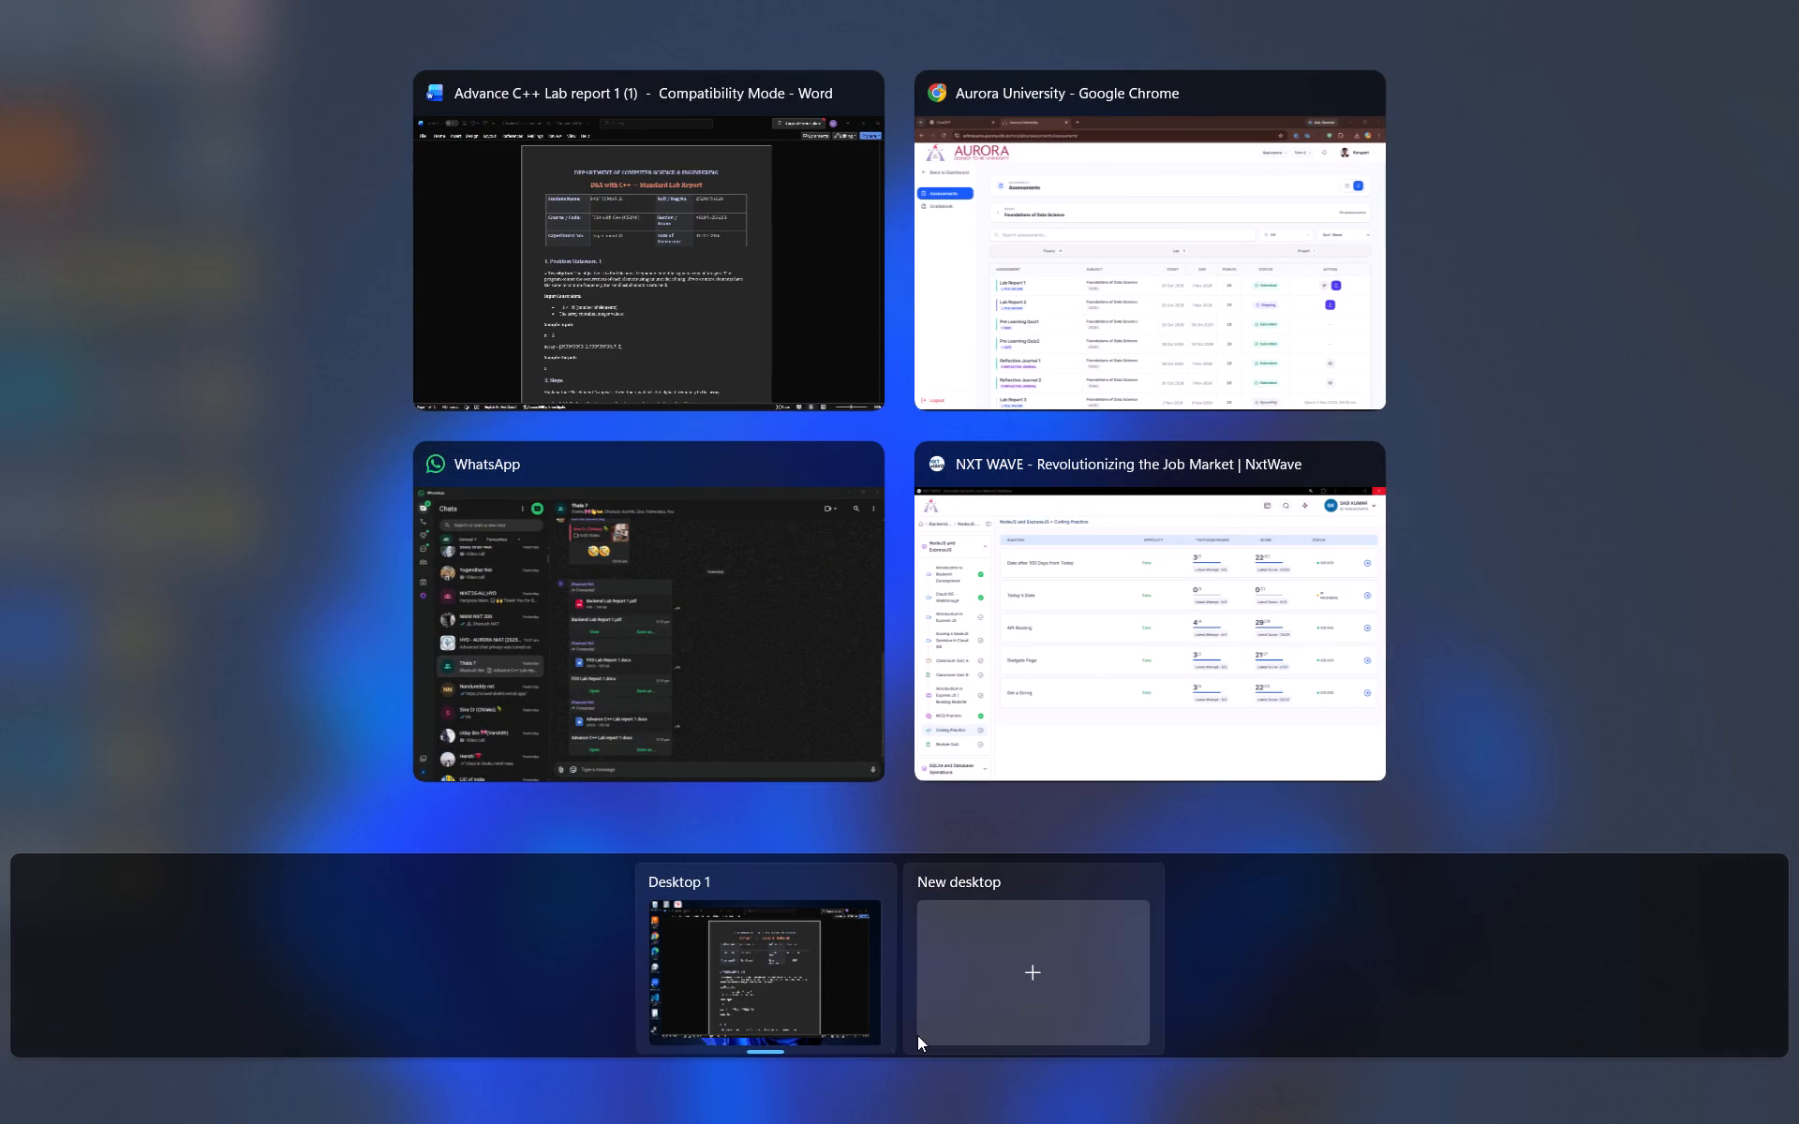
# Open File Explorer and refresh its recent files to find the newly saved Advance C++ lab report PDF.
pyautogui.click(859, 1113)
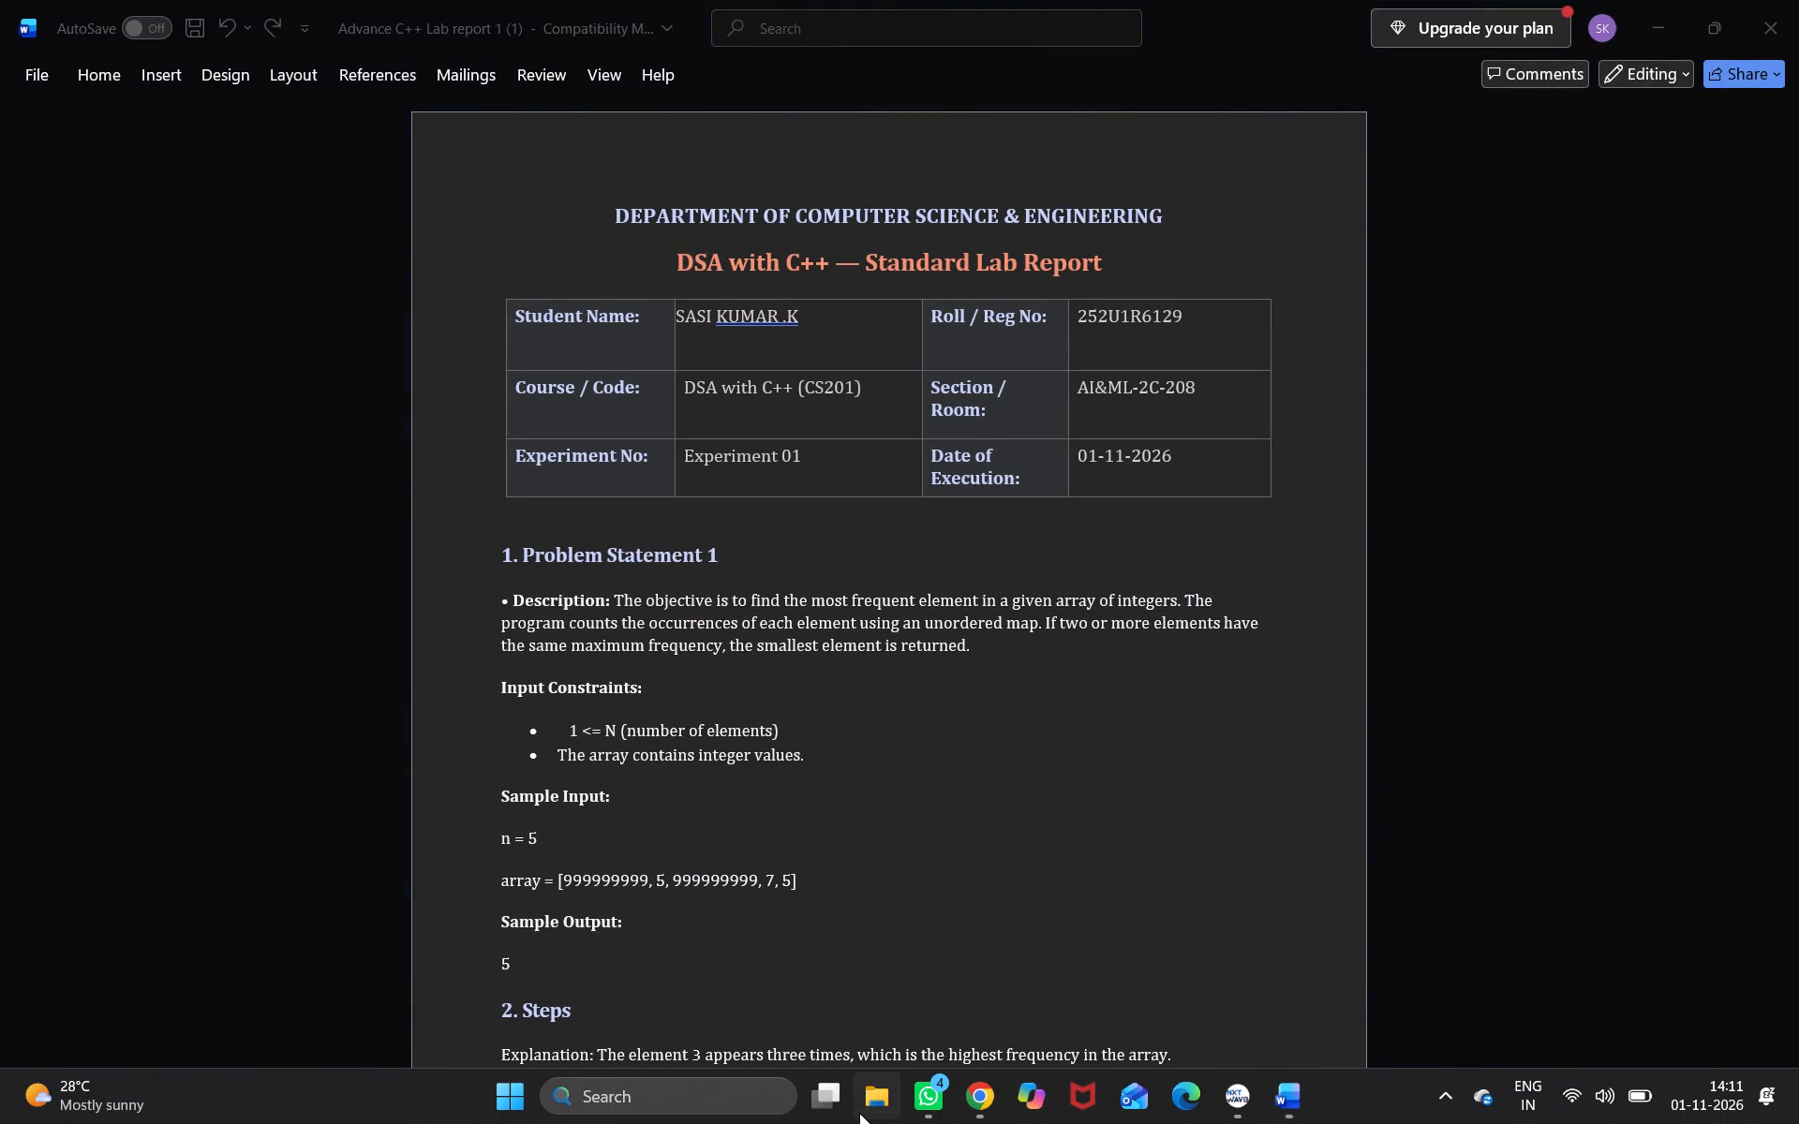
pyautogui.hscroll(1, 709, 617)
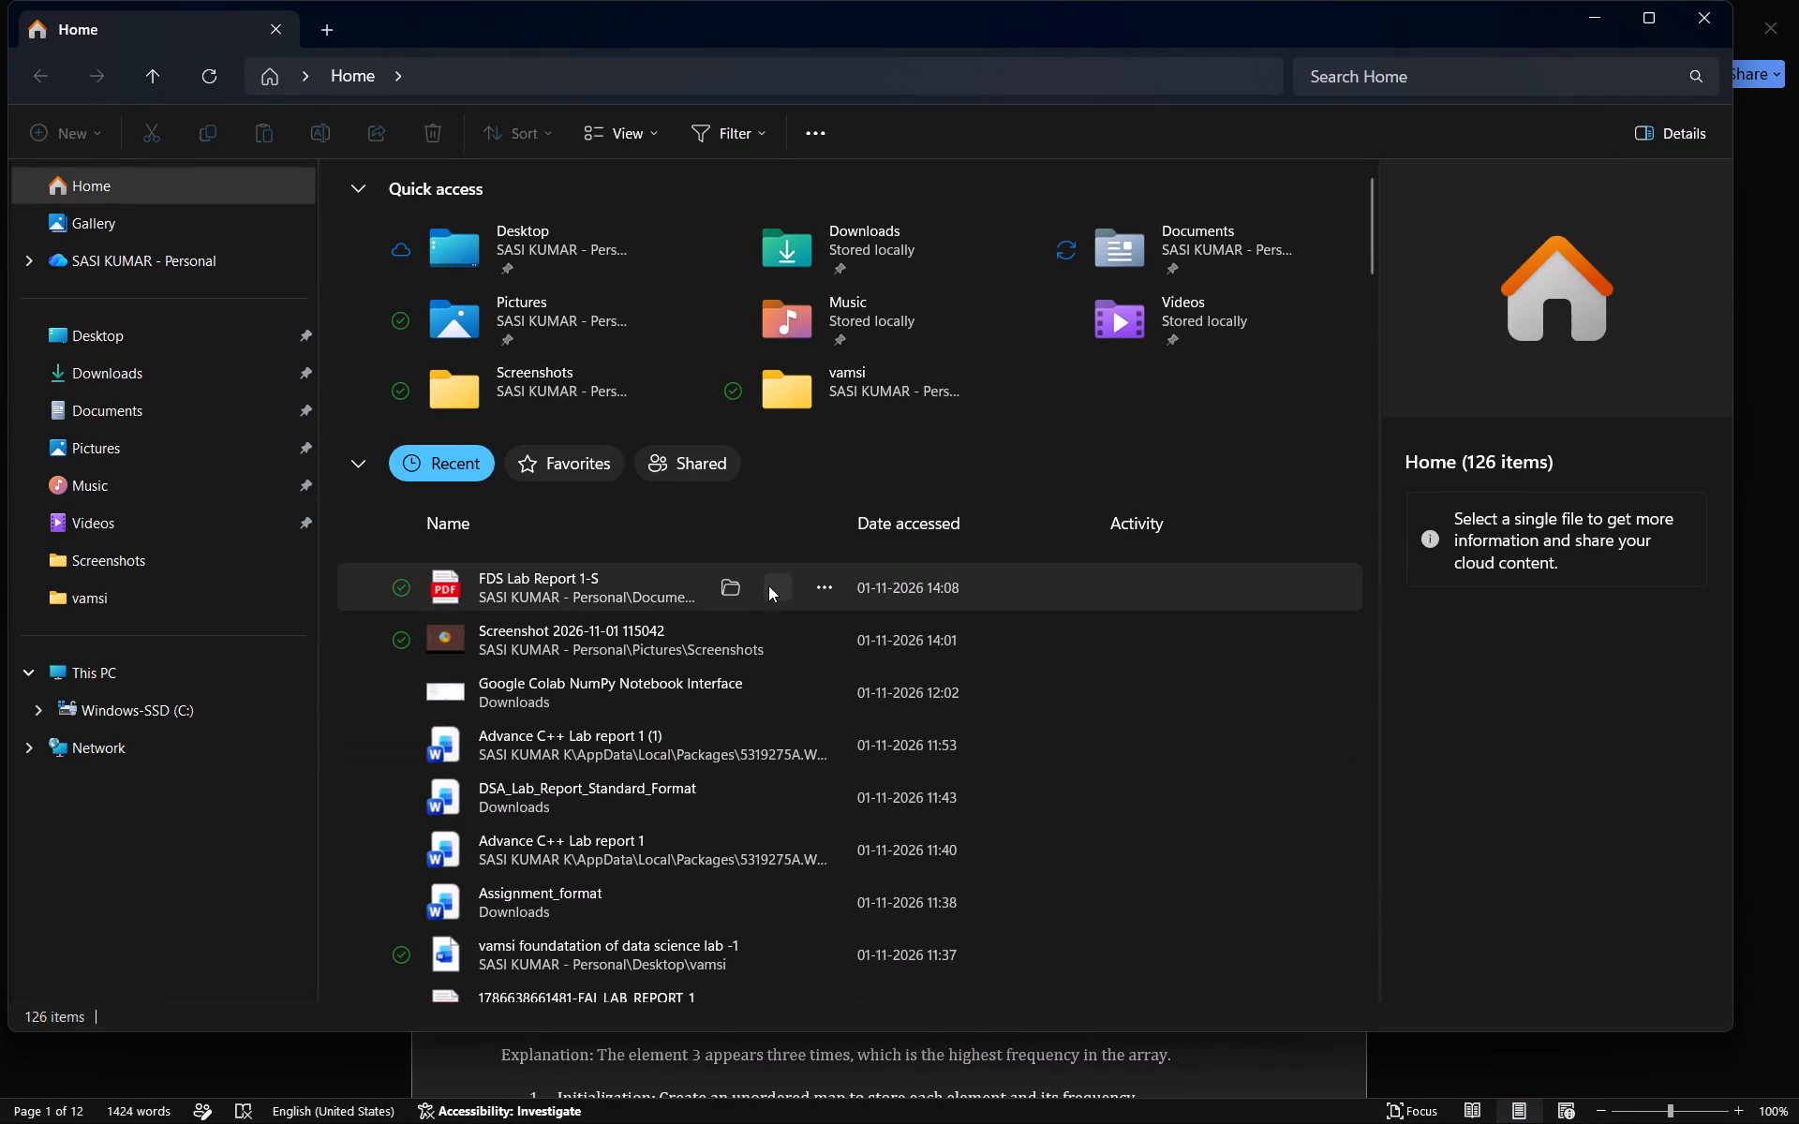
pyautogui.hscroll(1, 768, 585)
pyautogui.click(847, 584)
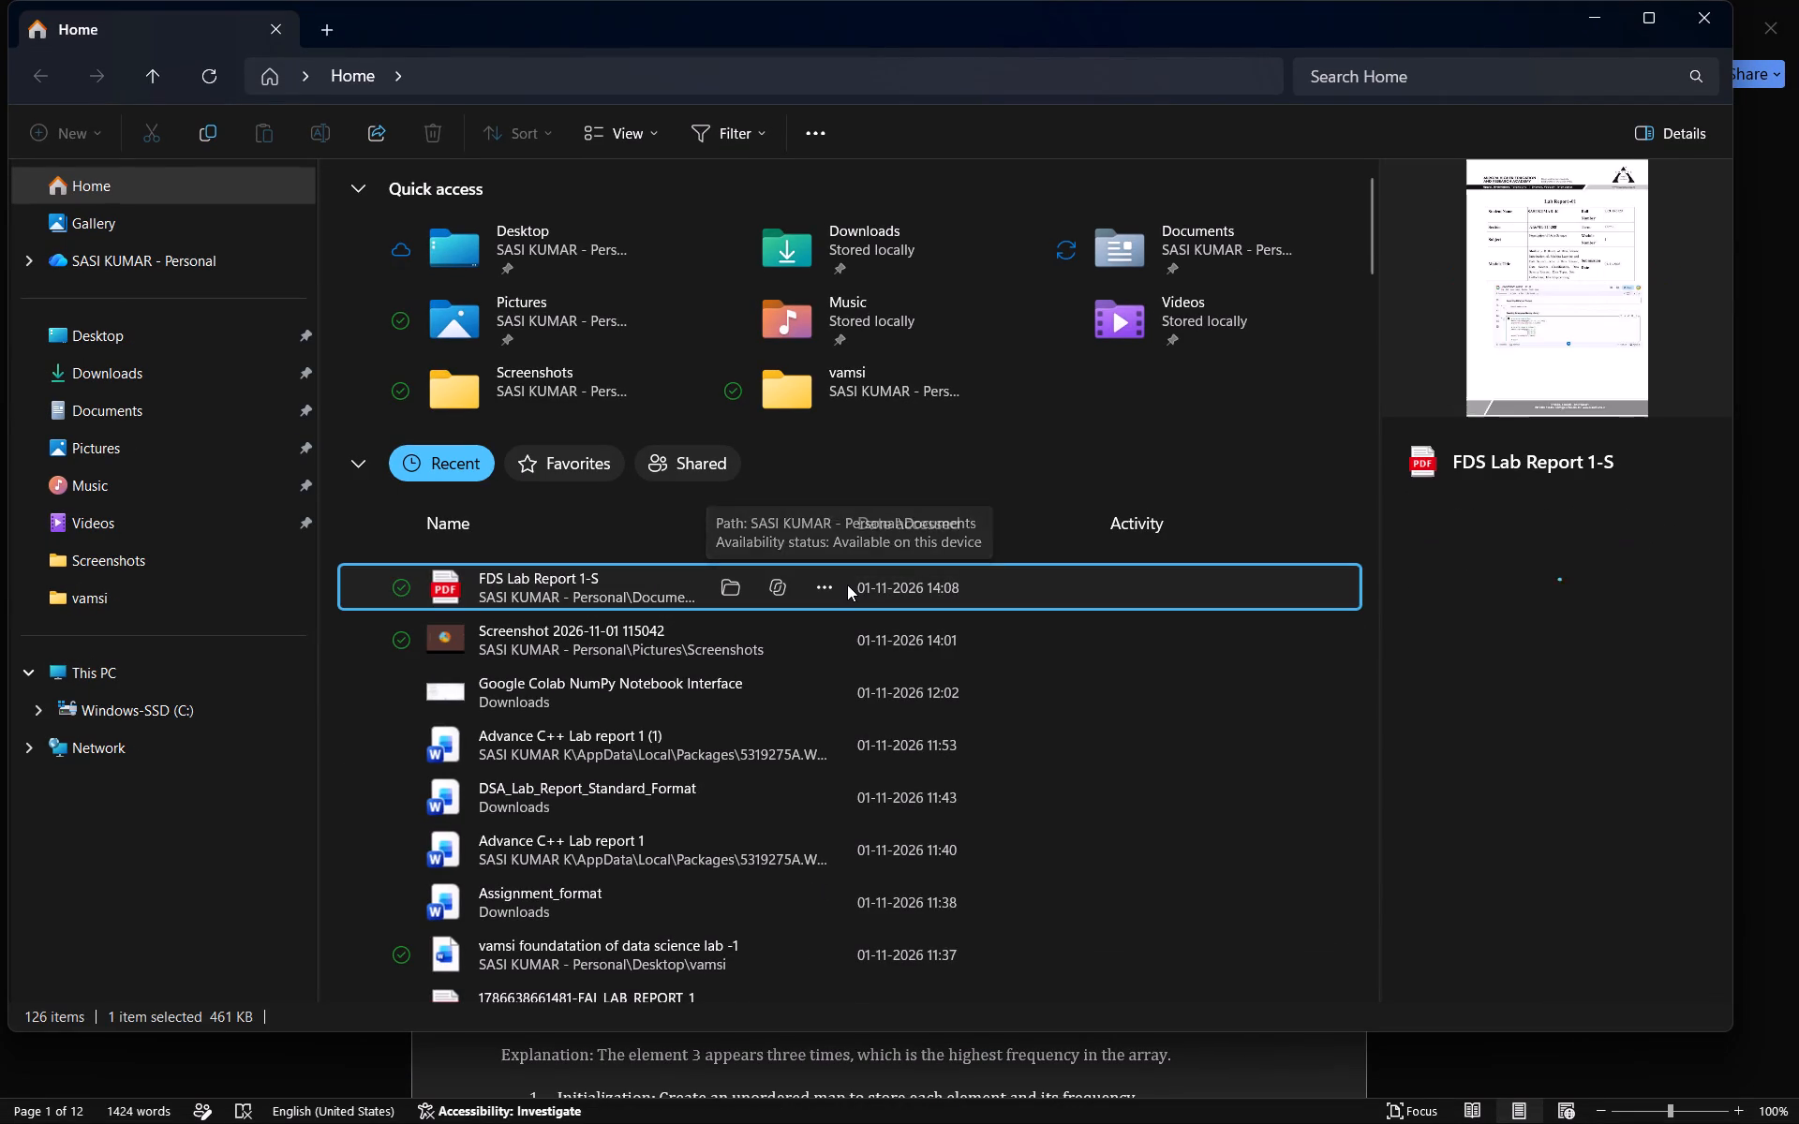
pyautogui.hscroll(-1, 847, 584)
pyautogui.scroll(-1, 335, 362)
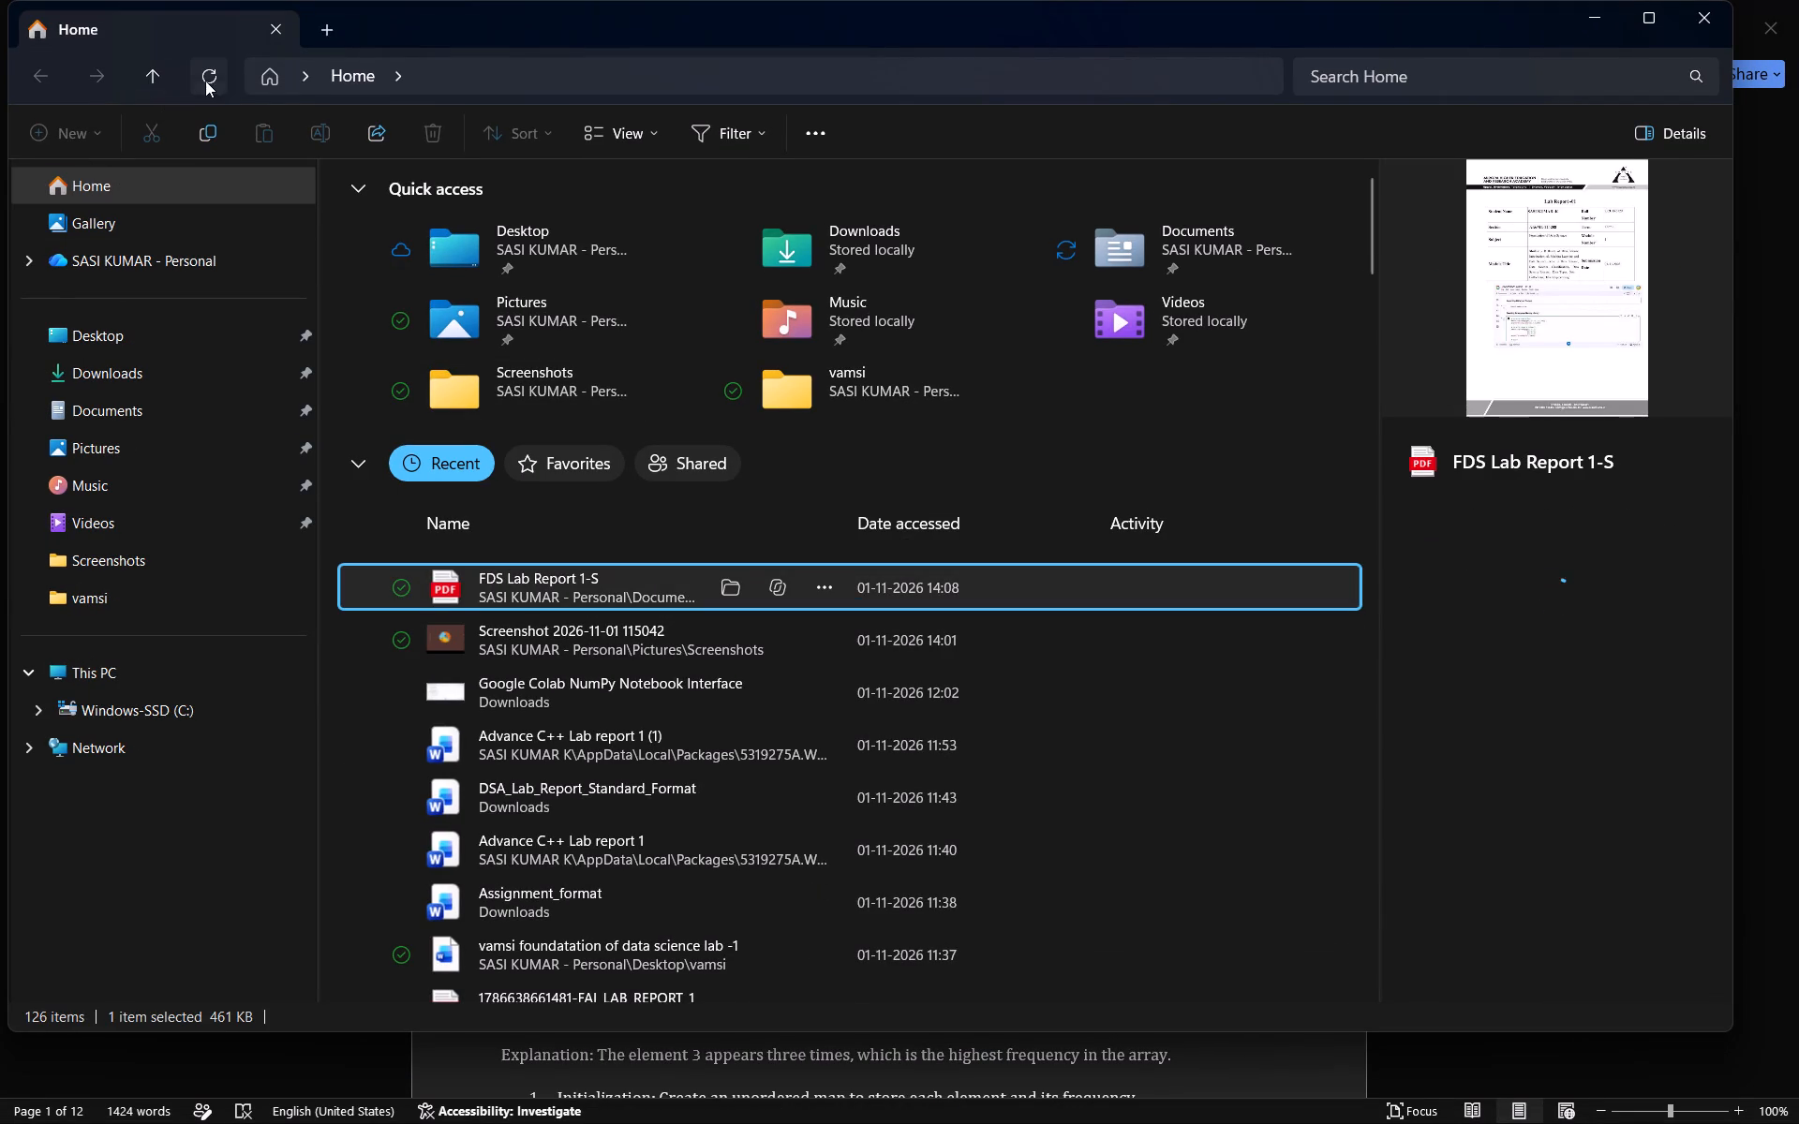
pyautogui.scroll(-1, 205, 81)
pyautogui.click(209, 79)
pyautogui.scroll(1, 376, 327)
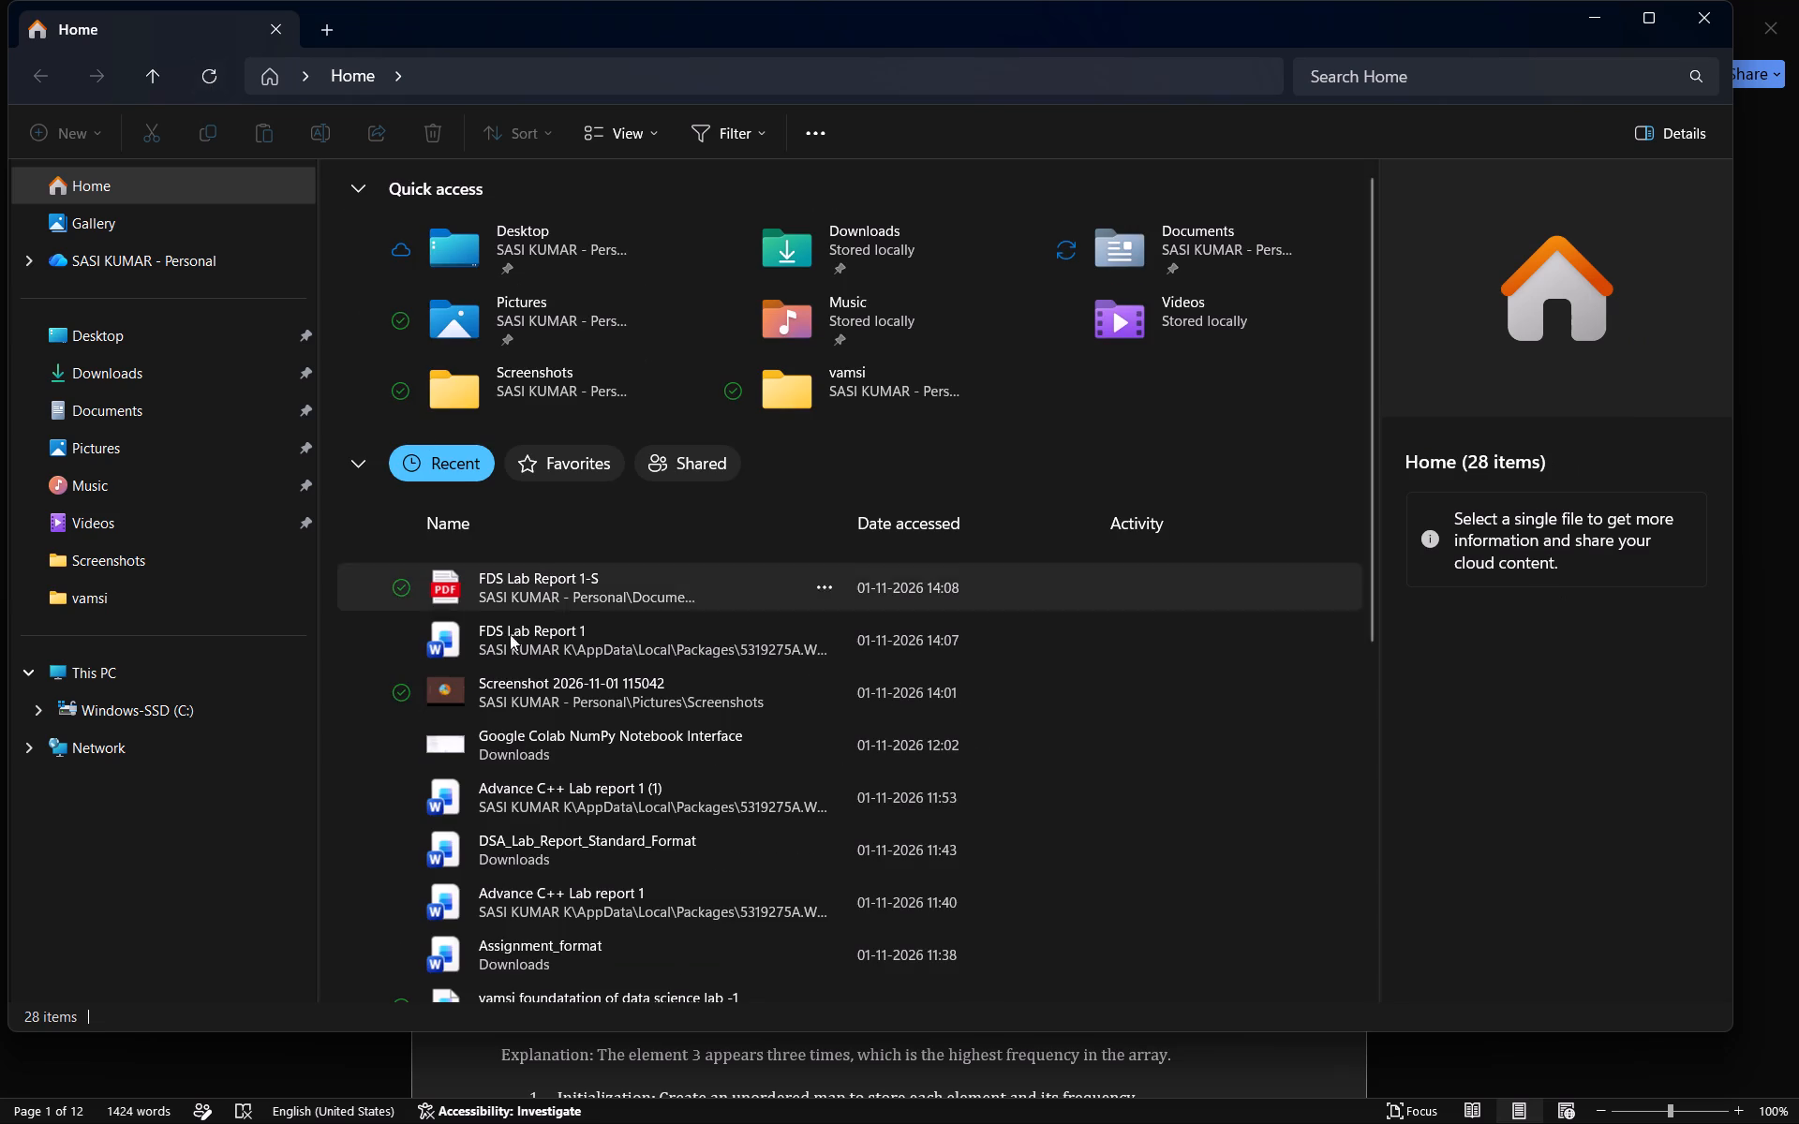
pyautogui.scroll(1, 510, 634)
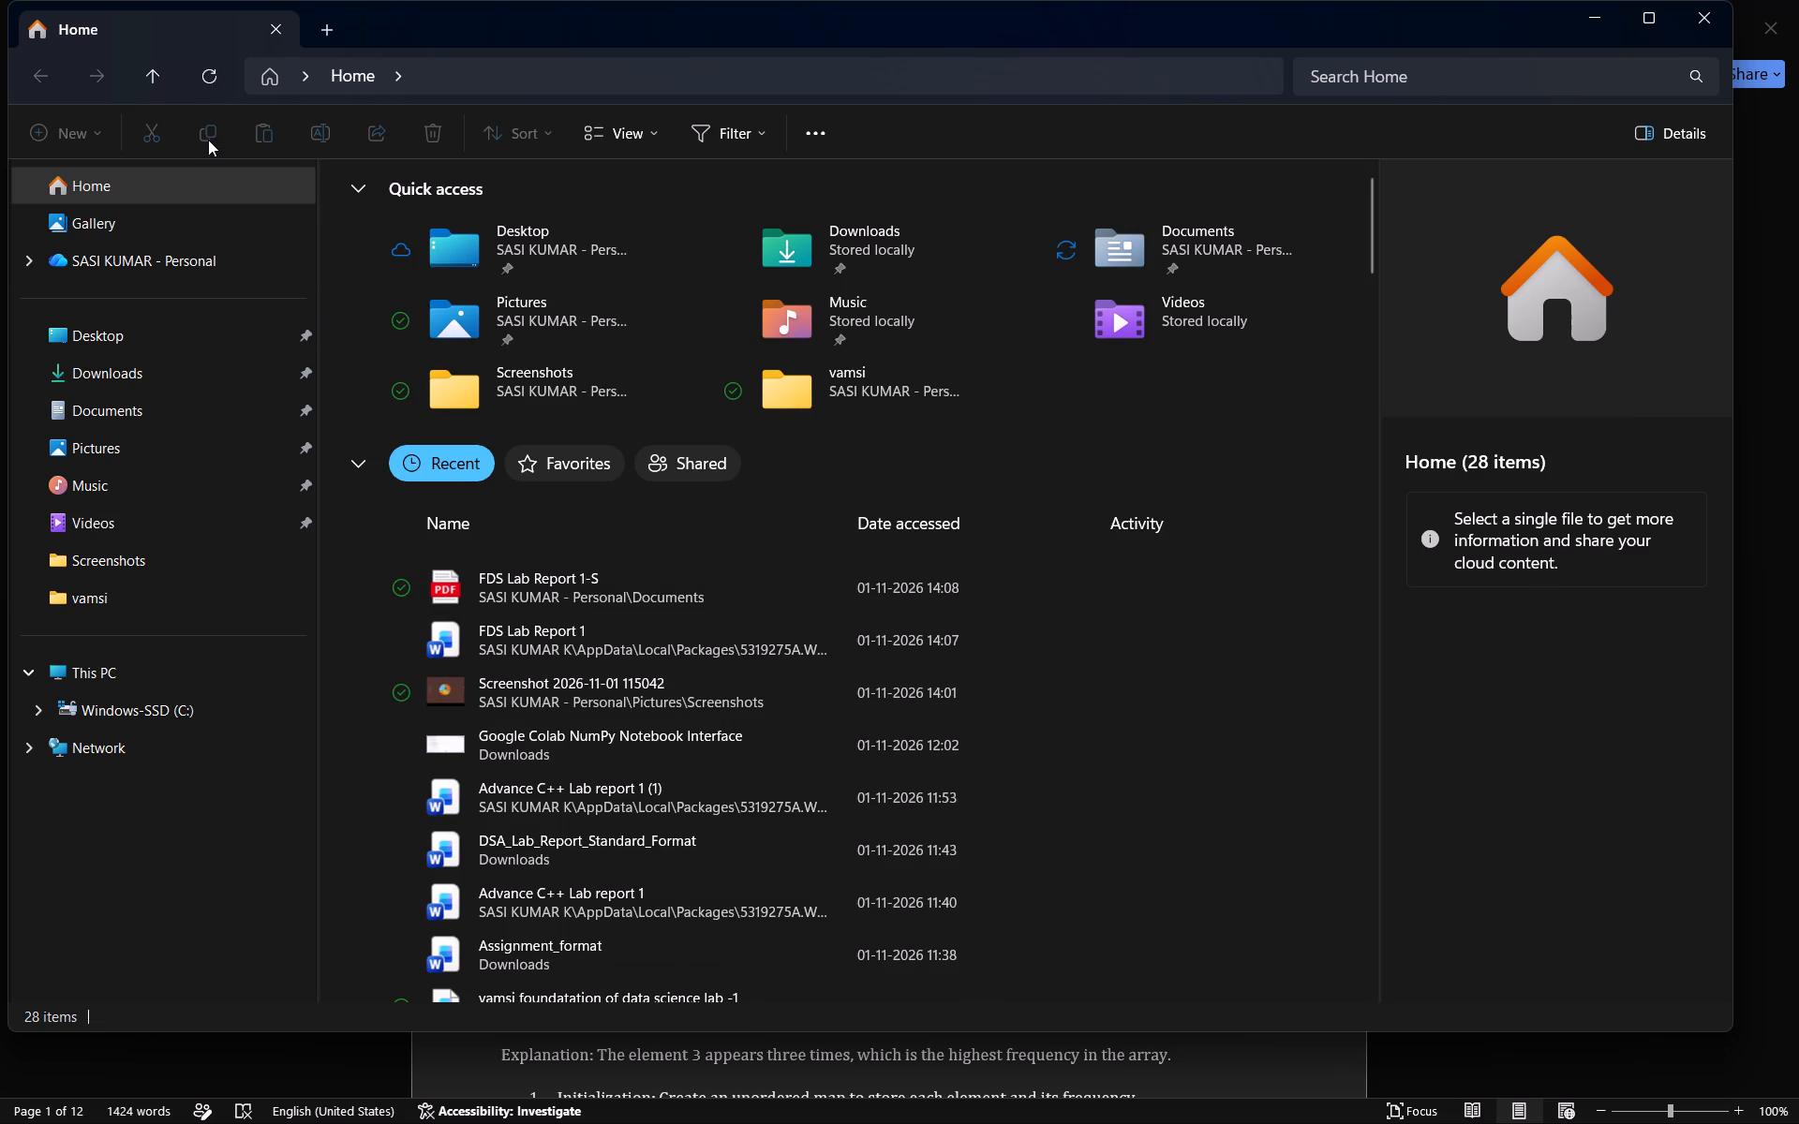
pyautogui.click(196, 68)
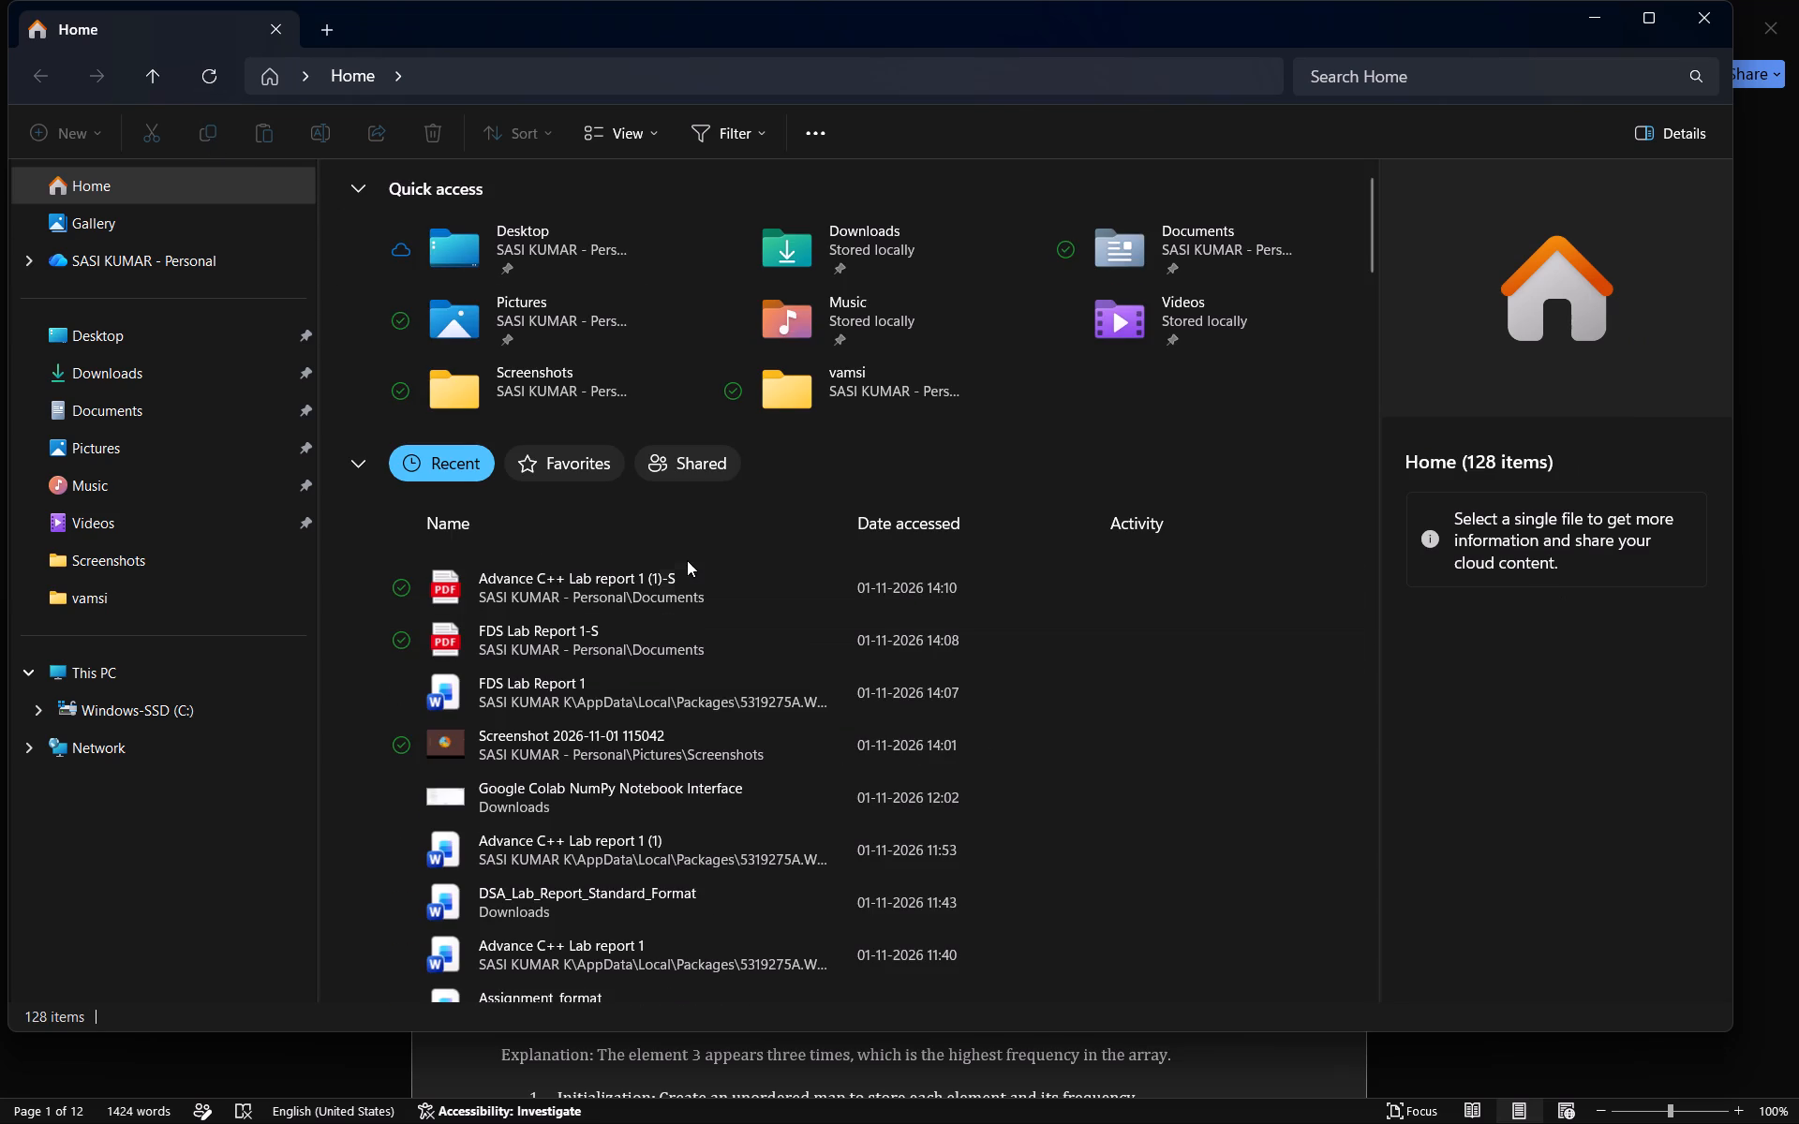
# Open Advance C++ Lab report 1 (1)-S.pdf, look through its problem statements, code and output screenshots, and close it.
pyautogui.moveTo(643, 613); pyautogui.dragTo(640, 584)
pyautogui.doubleClick(640, 584)
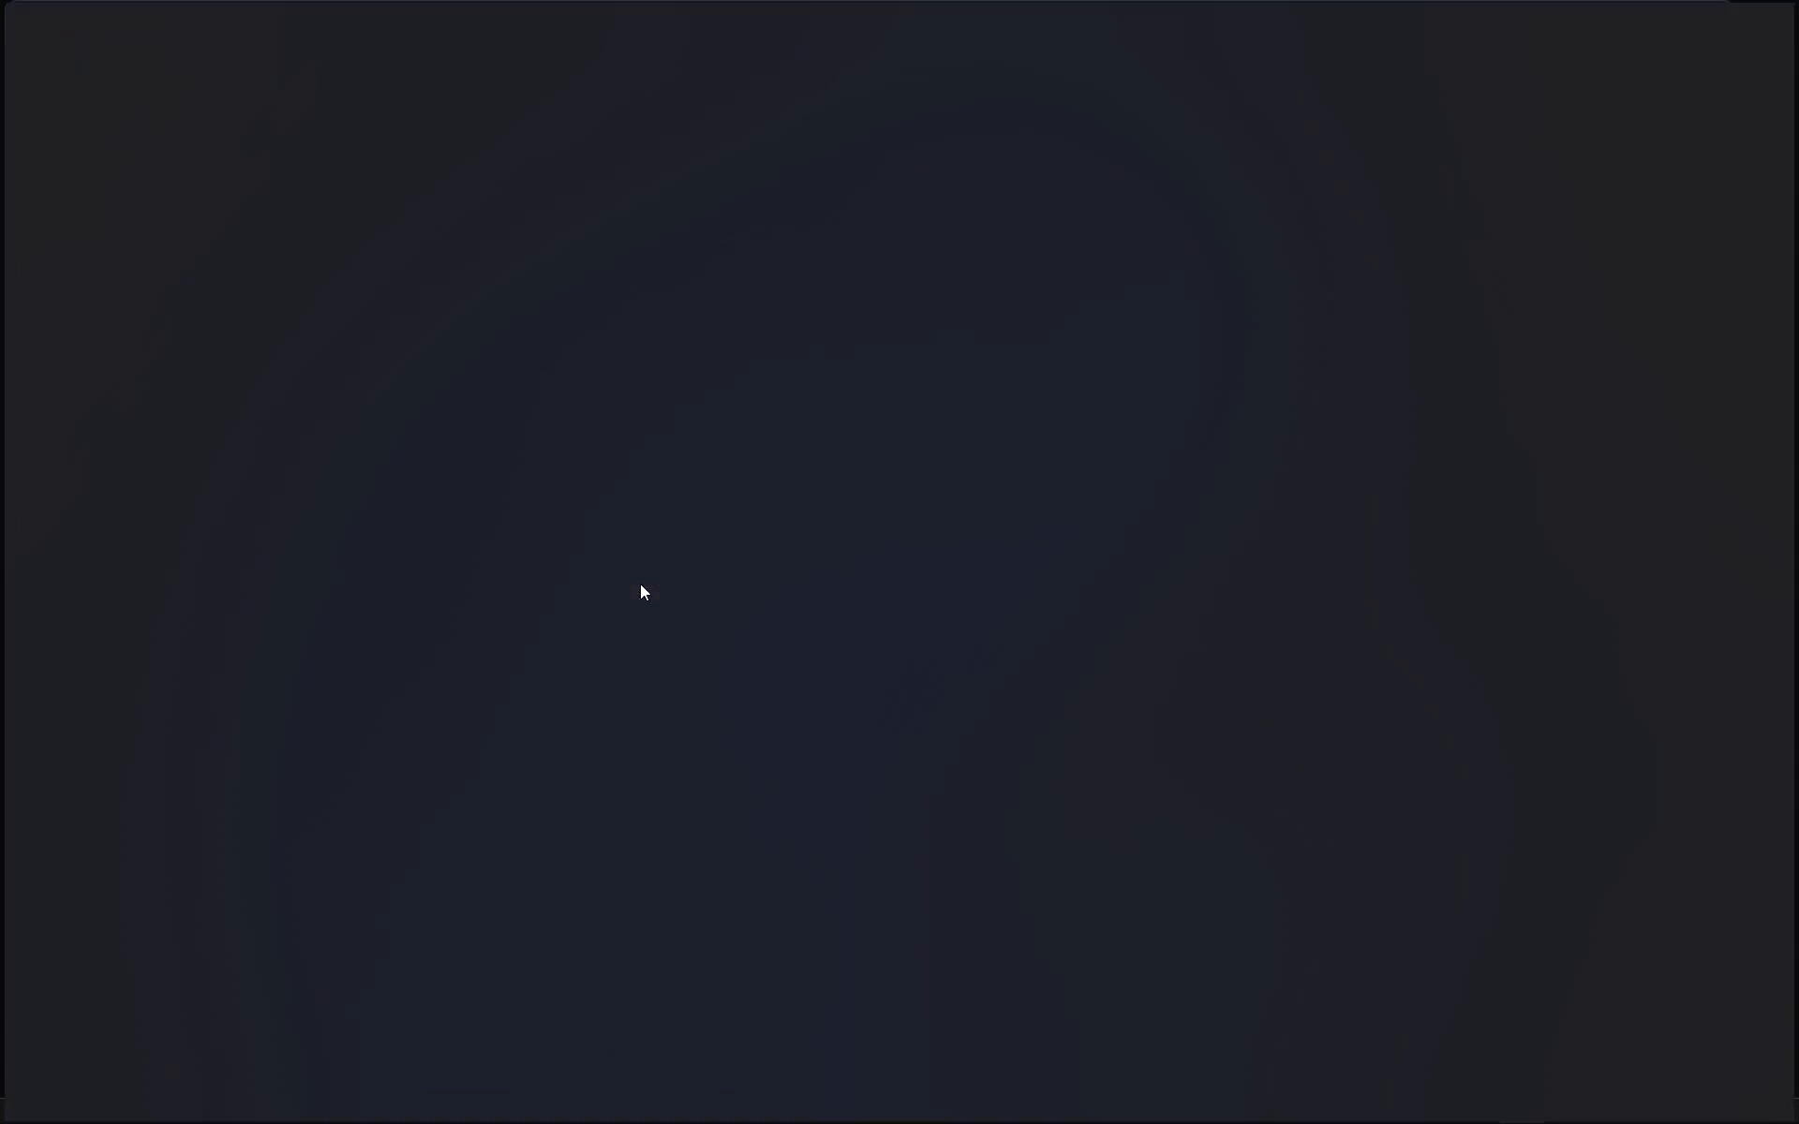
pyautogui.scroll(-1, 753, 744)
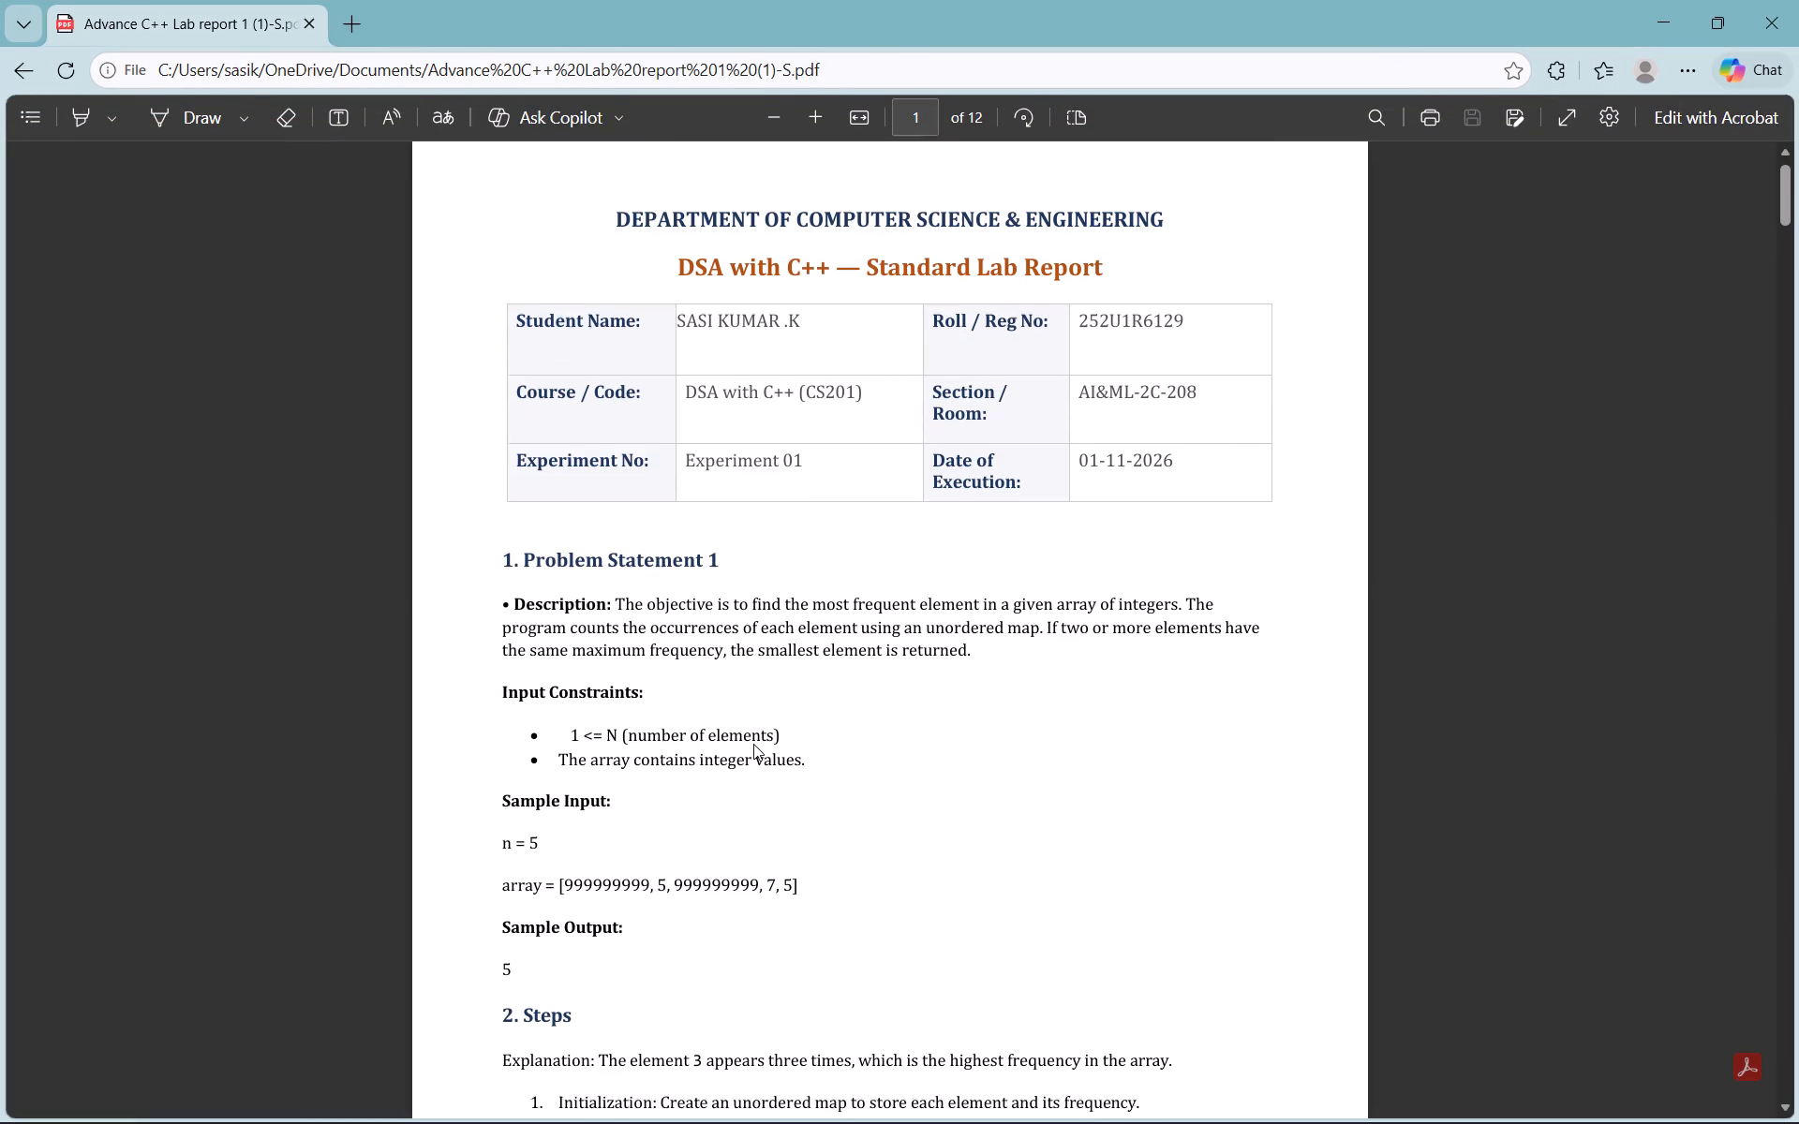
pyautogui.scroll(-6, 753, 744)
pyautogui.scroll(3, 753, 744)
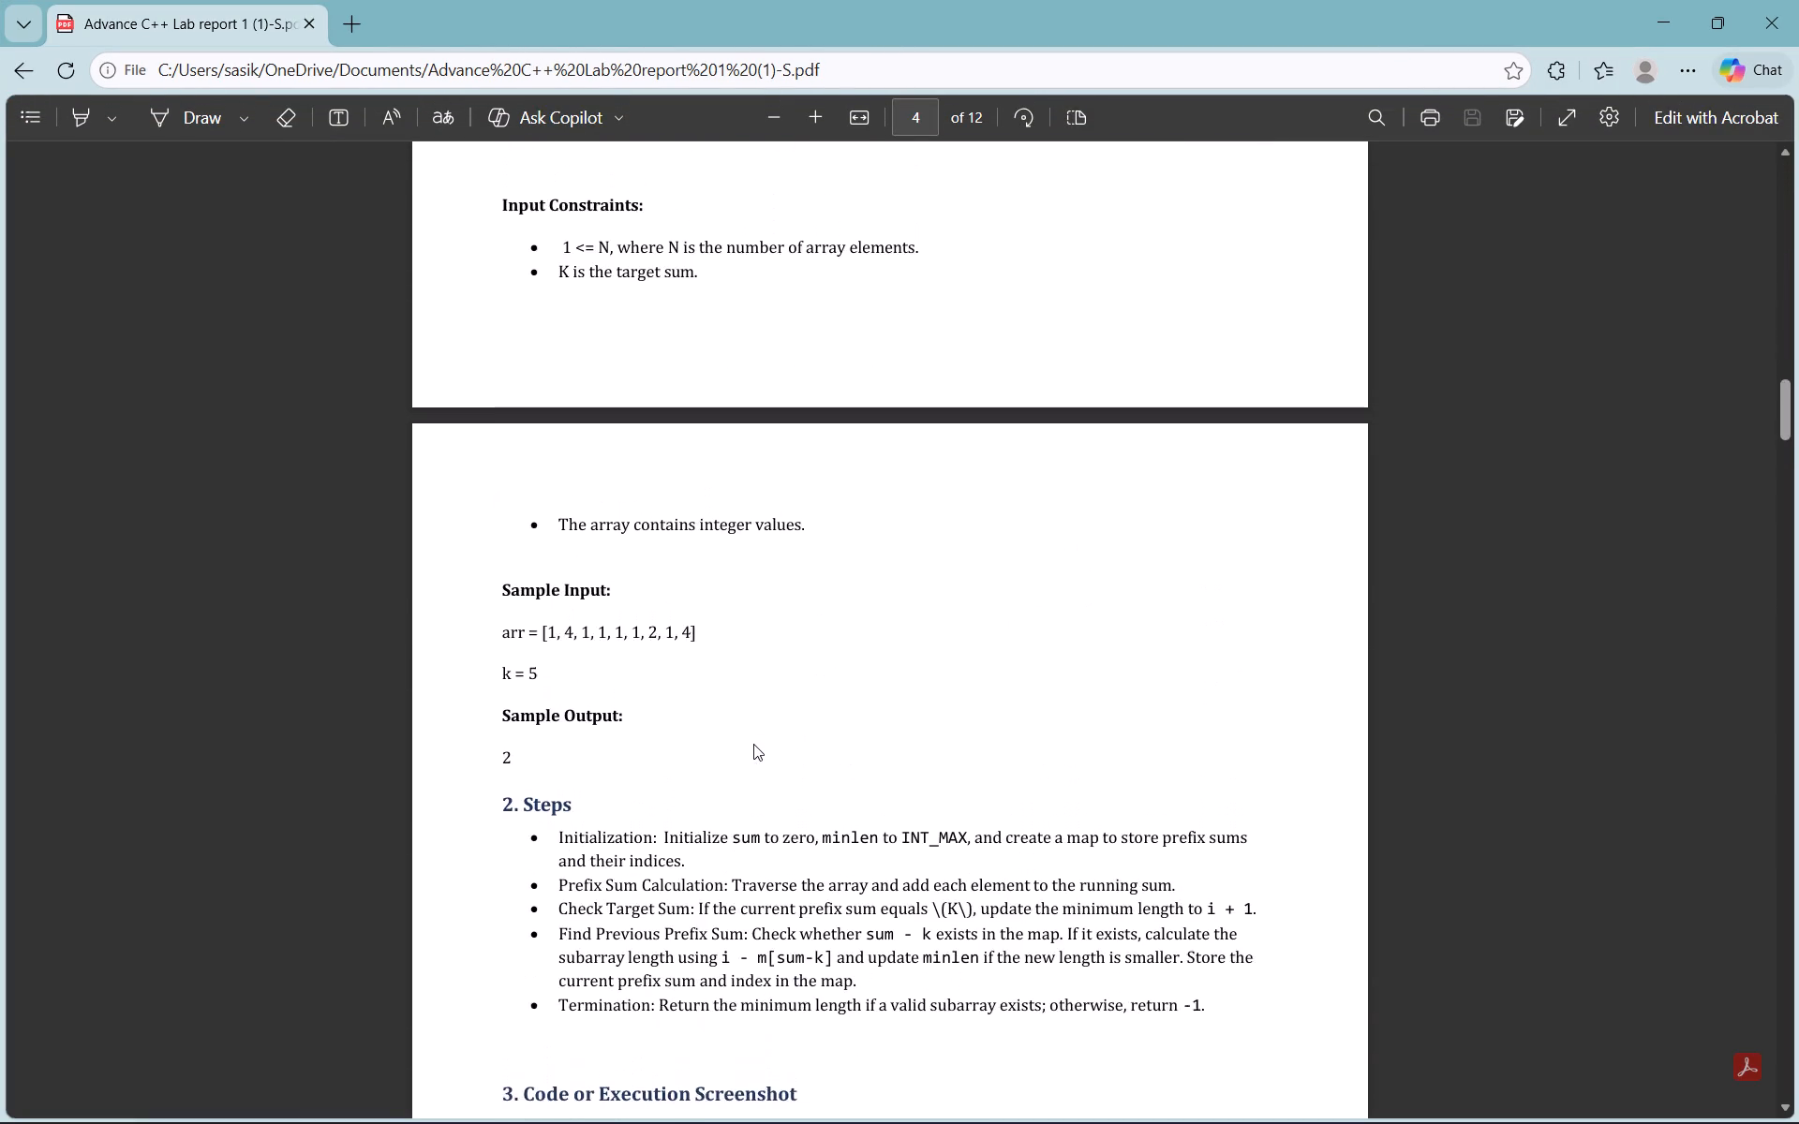
pyautogui.scroll(1, 753, 744)
pyautogui.scroll(-5, 753, 744)
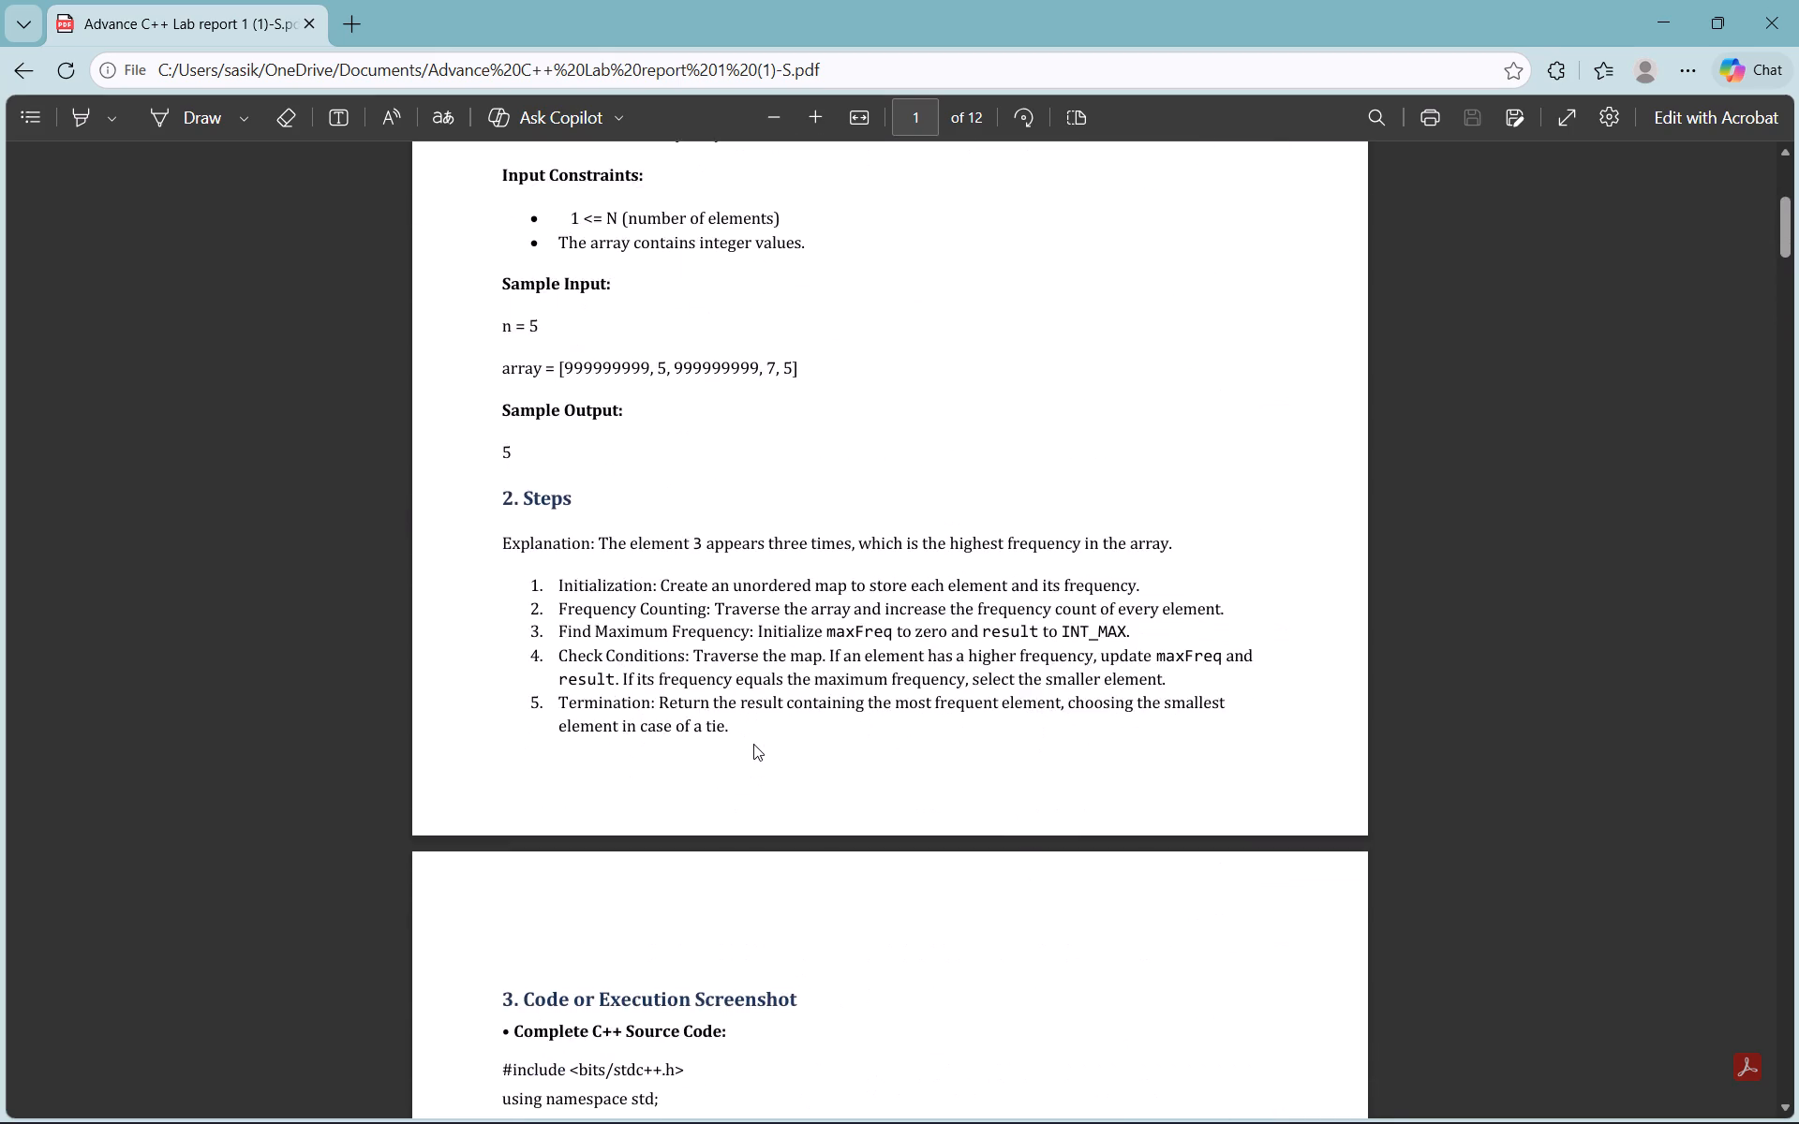
pyautogui.scroll(-3, 753, 744)
pyautogui.scroll(1, 753, 744)
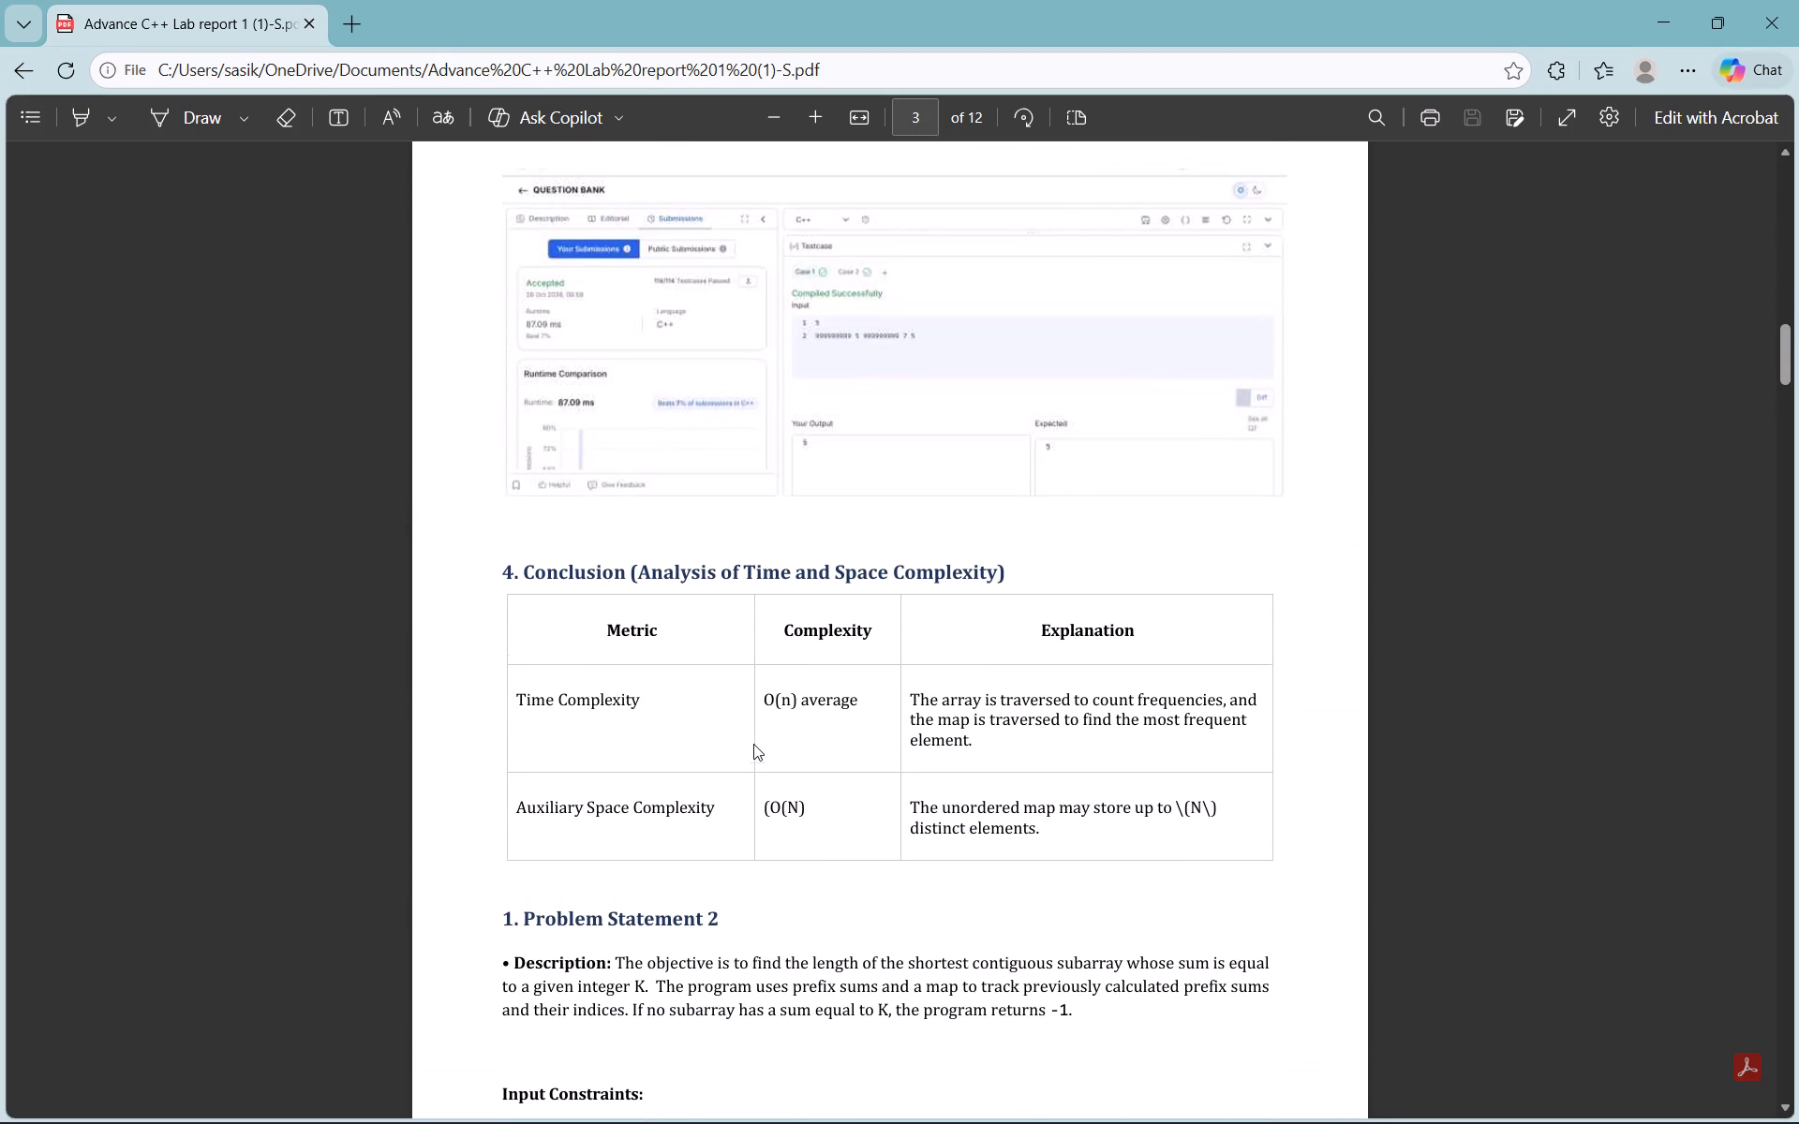
pyautogui.scroll(1, 753, 744)
pyautogui.scroll(-5, 753, 744)
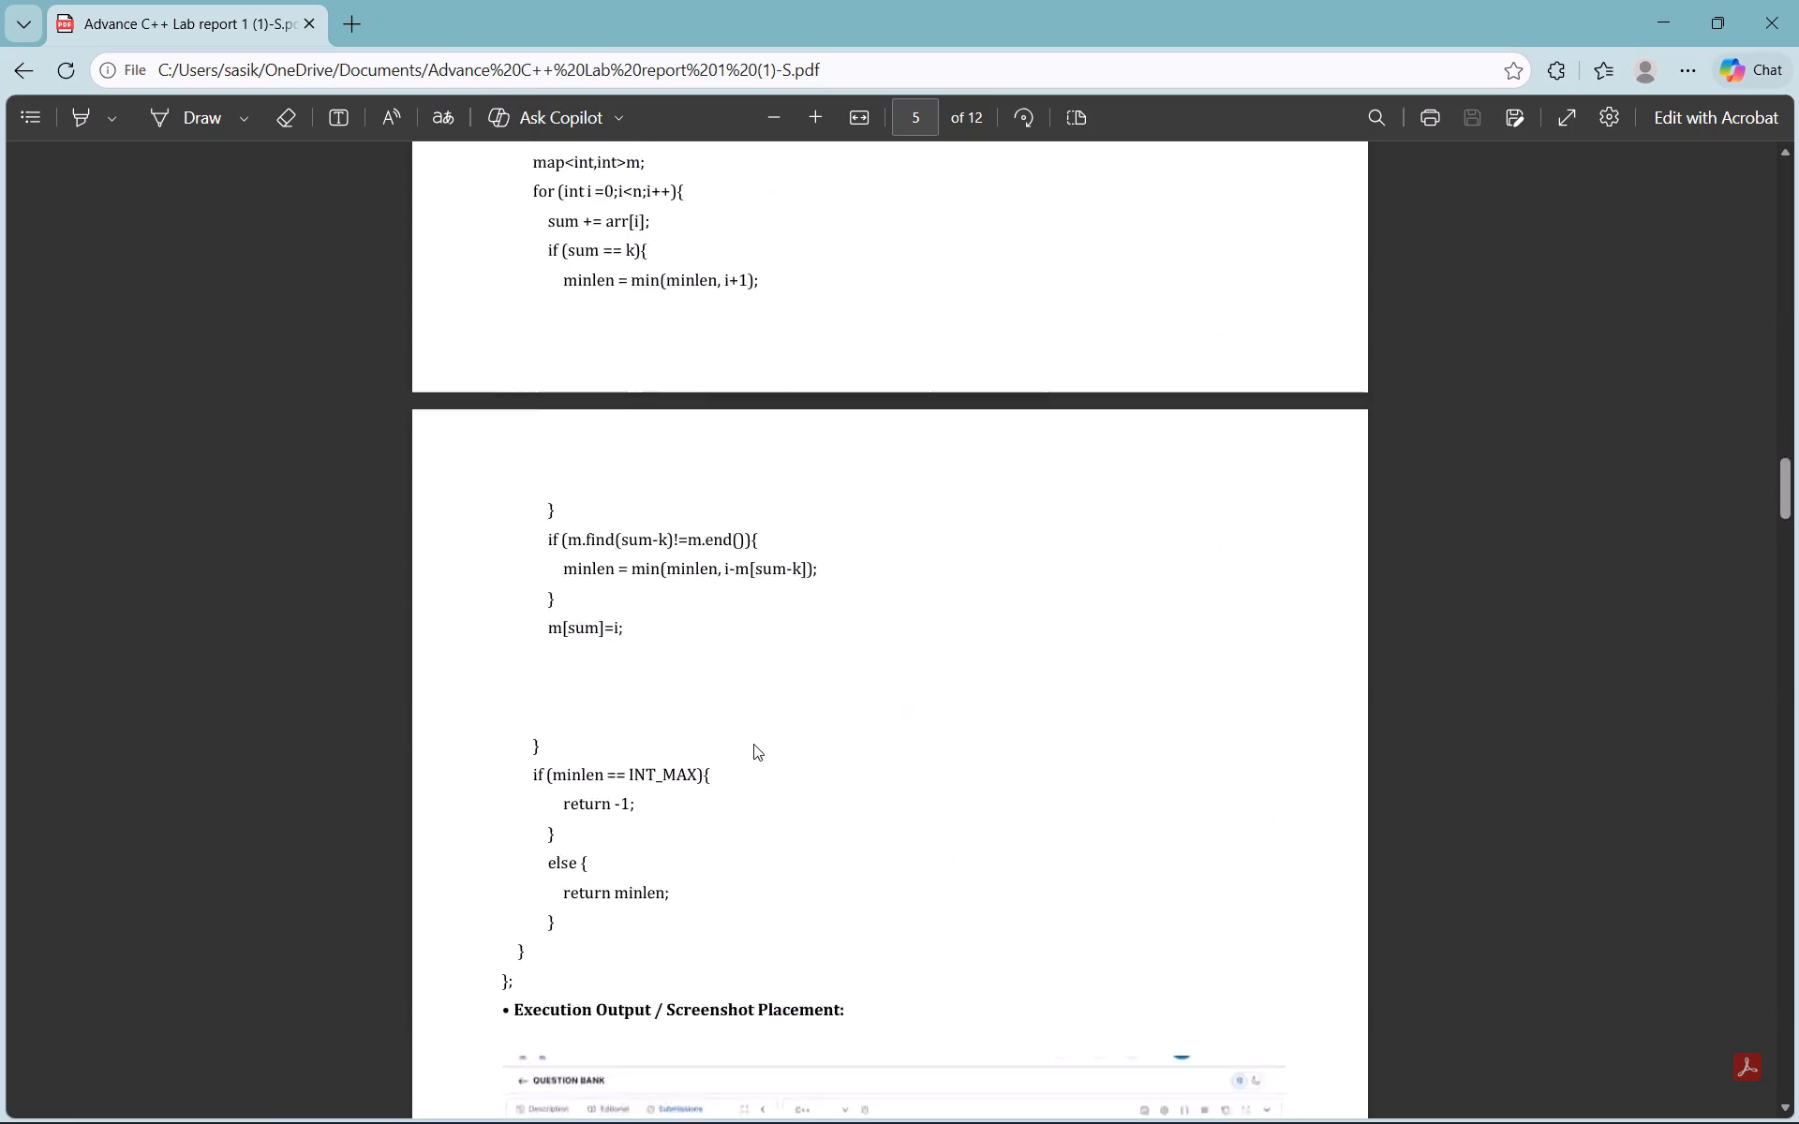
pyautogui.click(1798, 0)
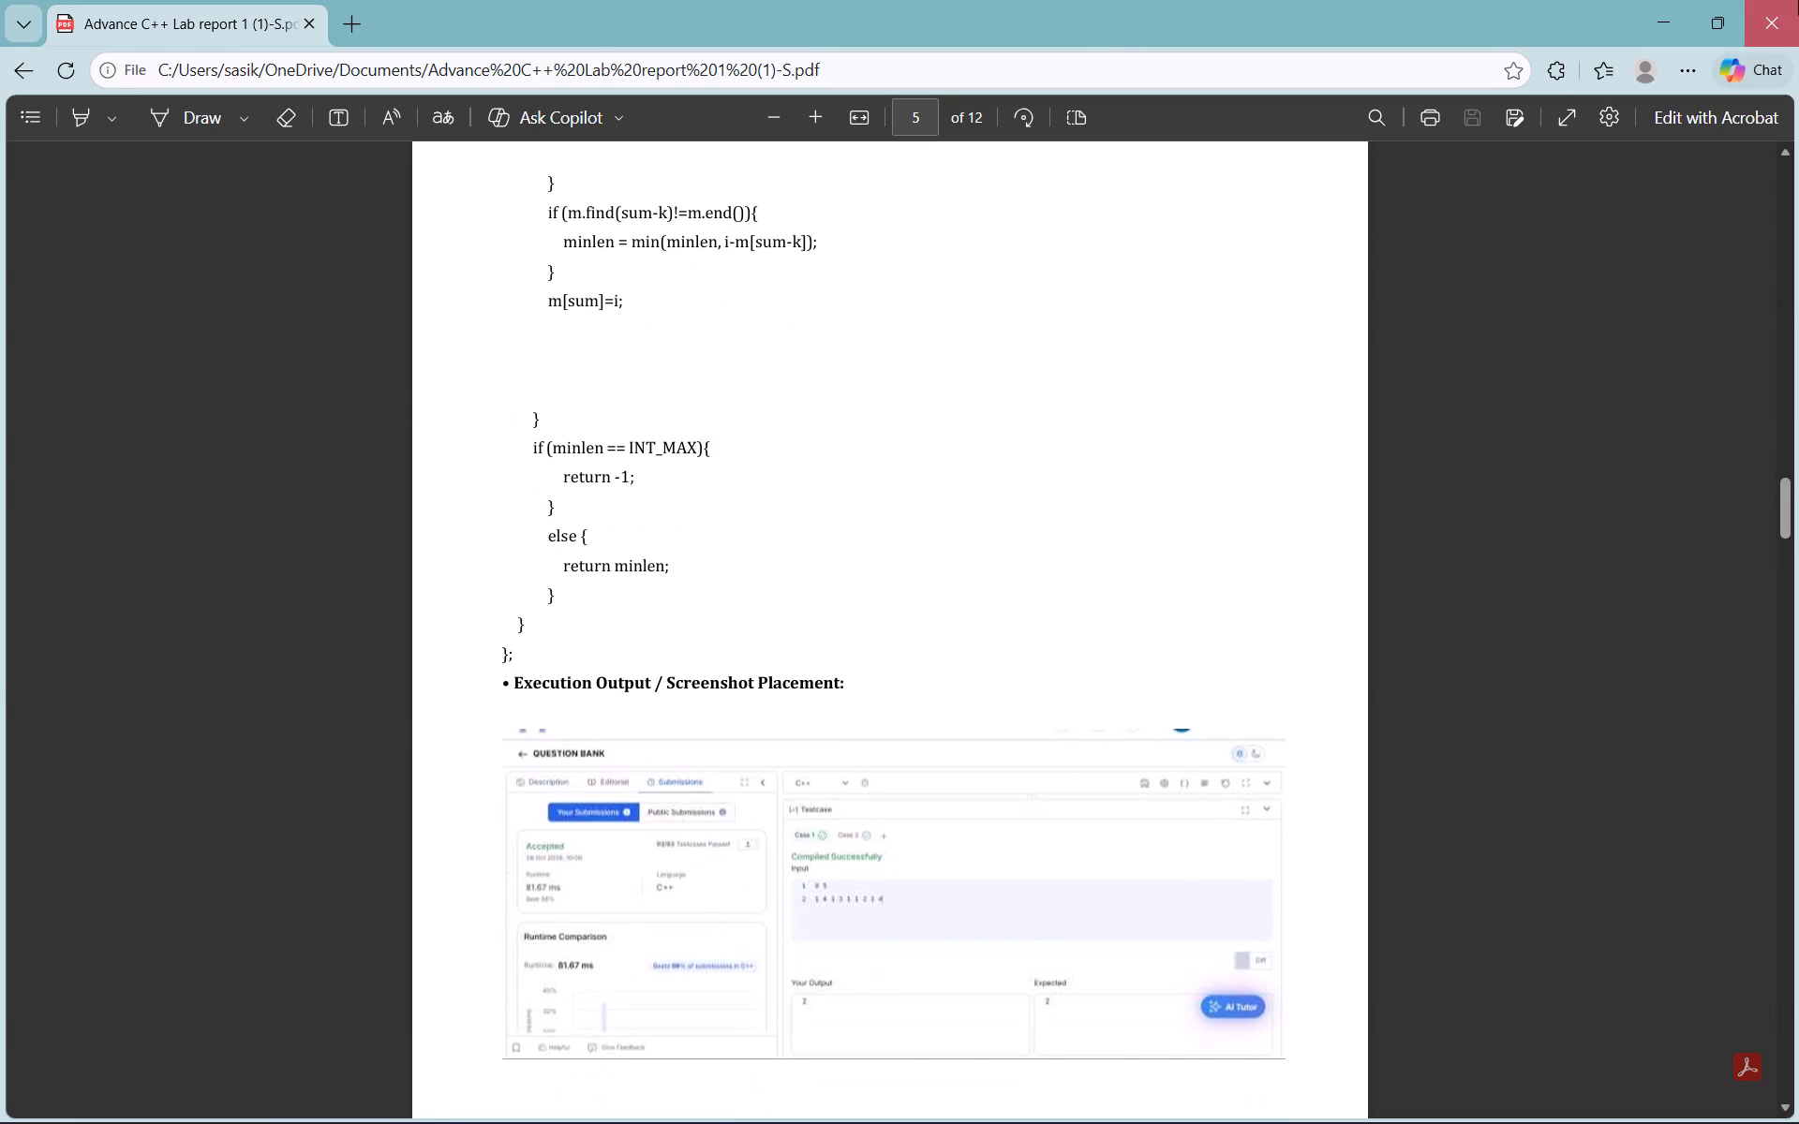
# Copy the Advance C++ Lab report 1 (1)-S PDF from the recent files and close File Explorer.
pyautogui.click(825, 589)
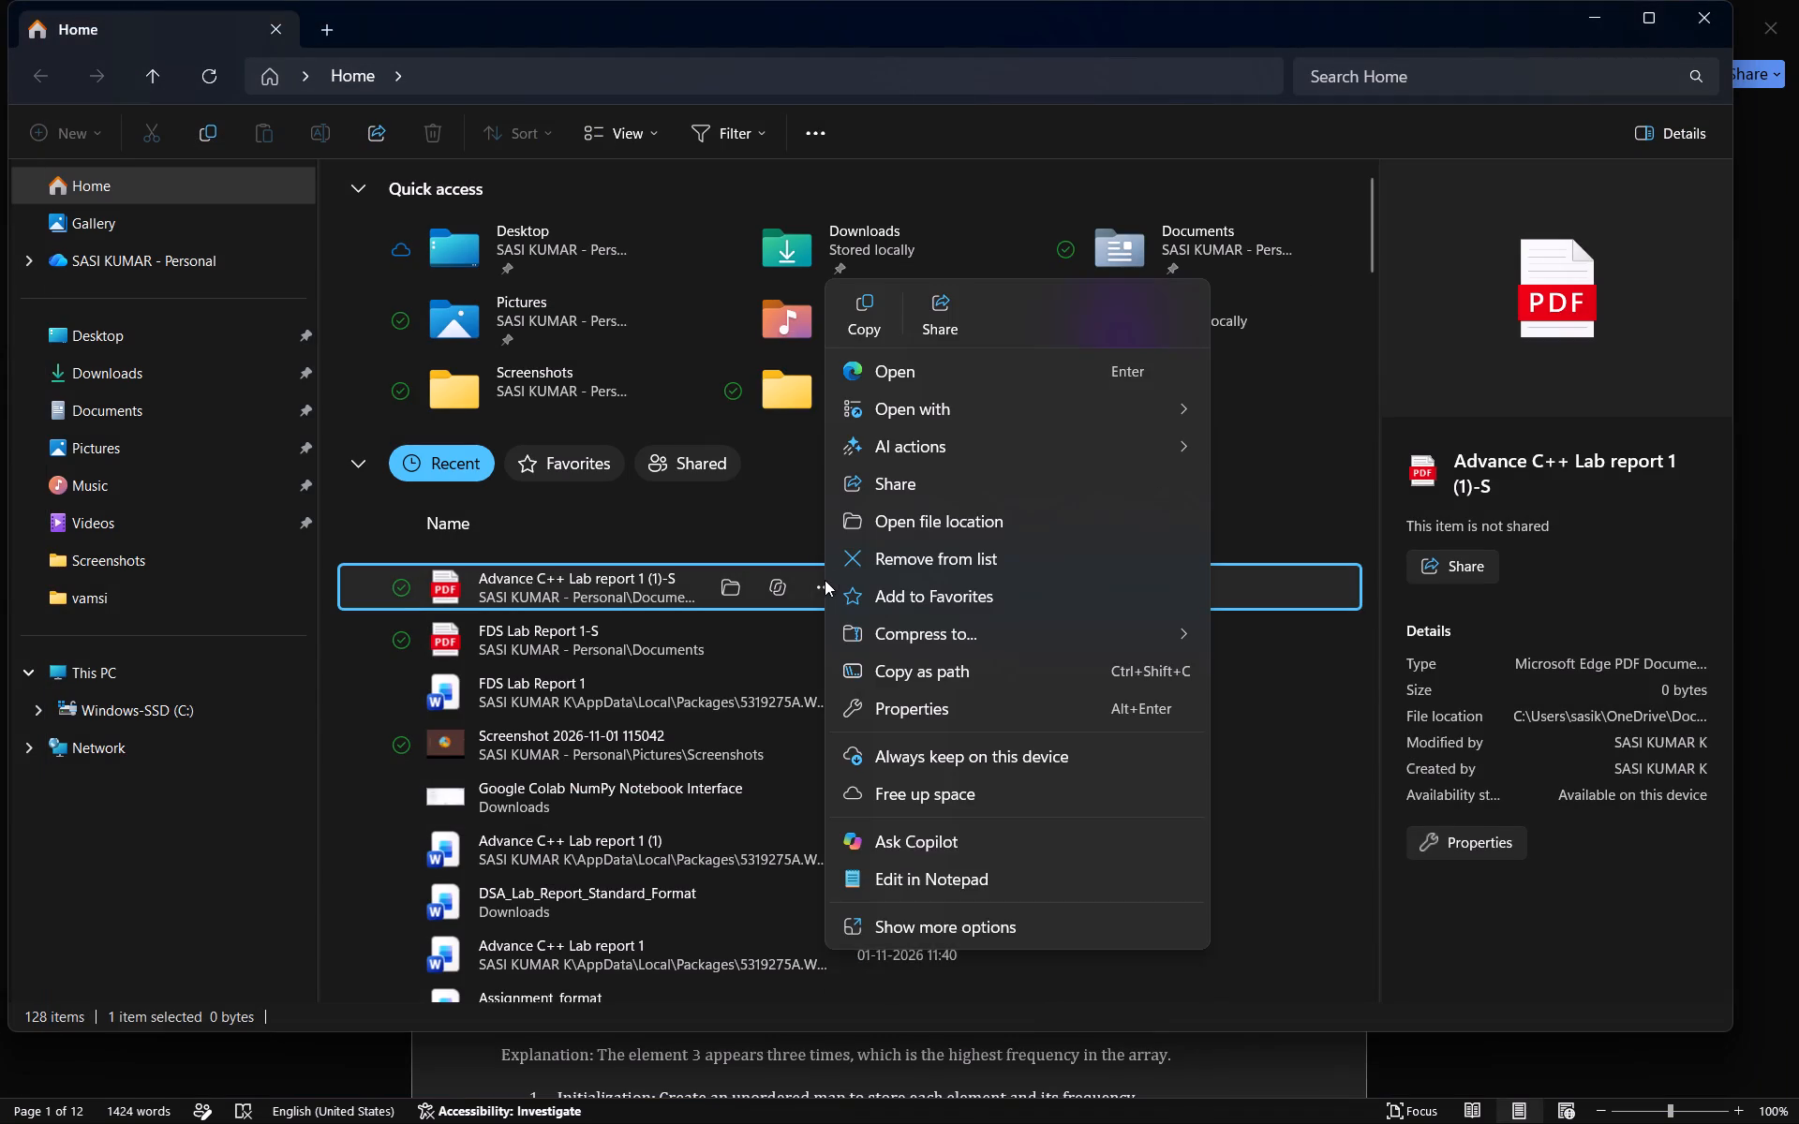
pyautogui.click(869, 312)
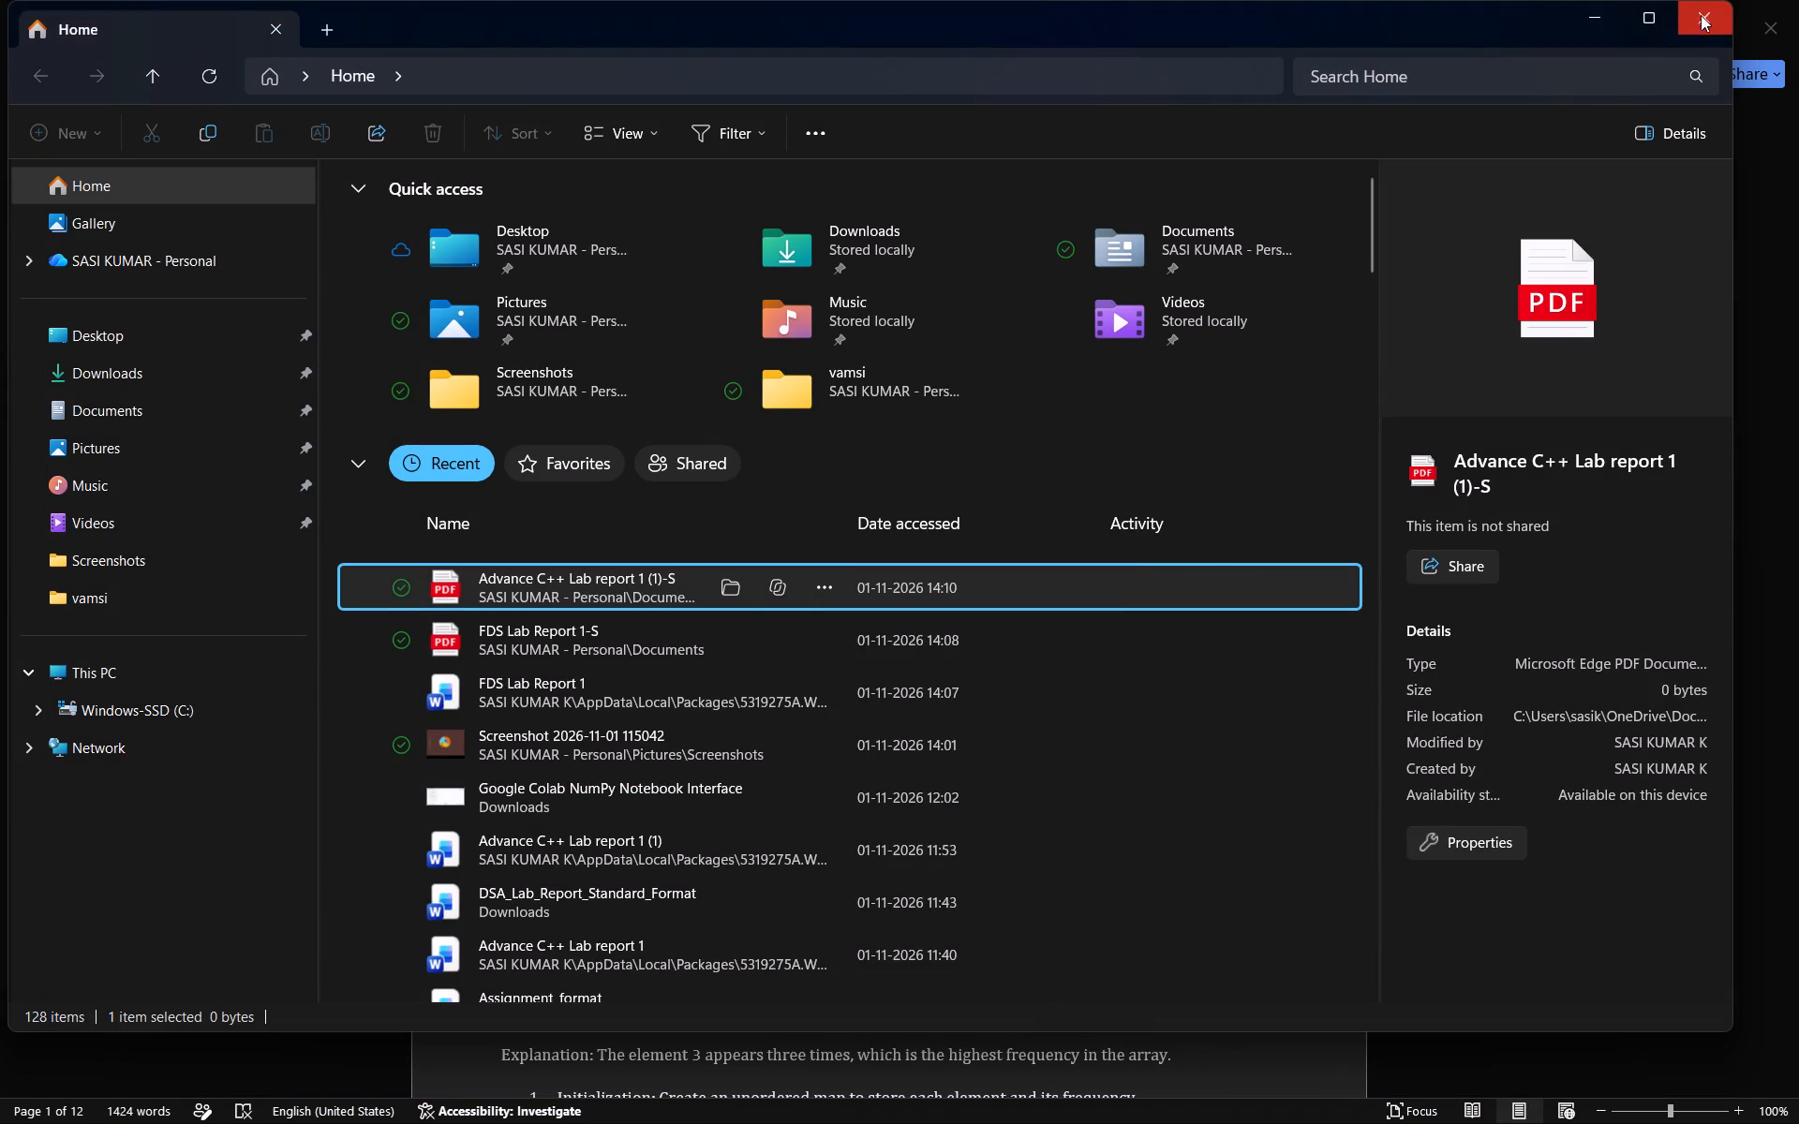
pyautogui.click(1702, 11)
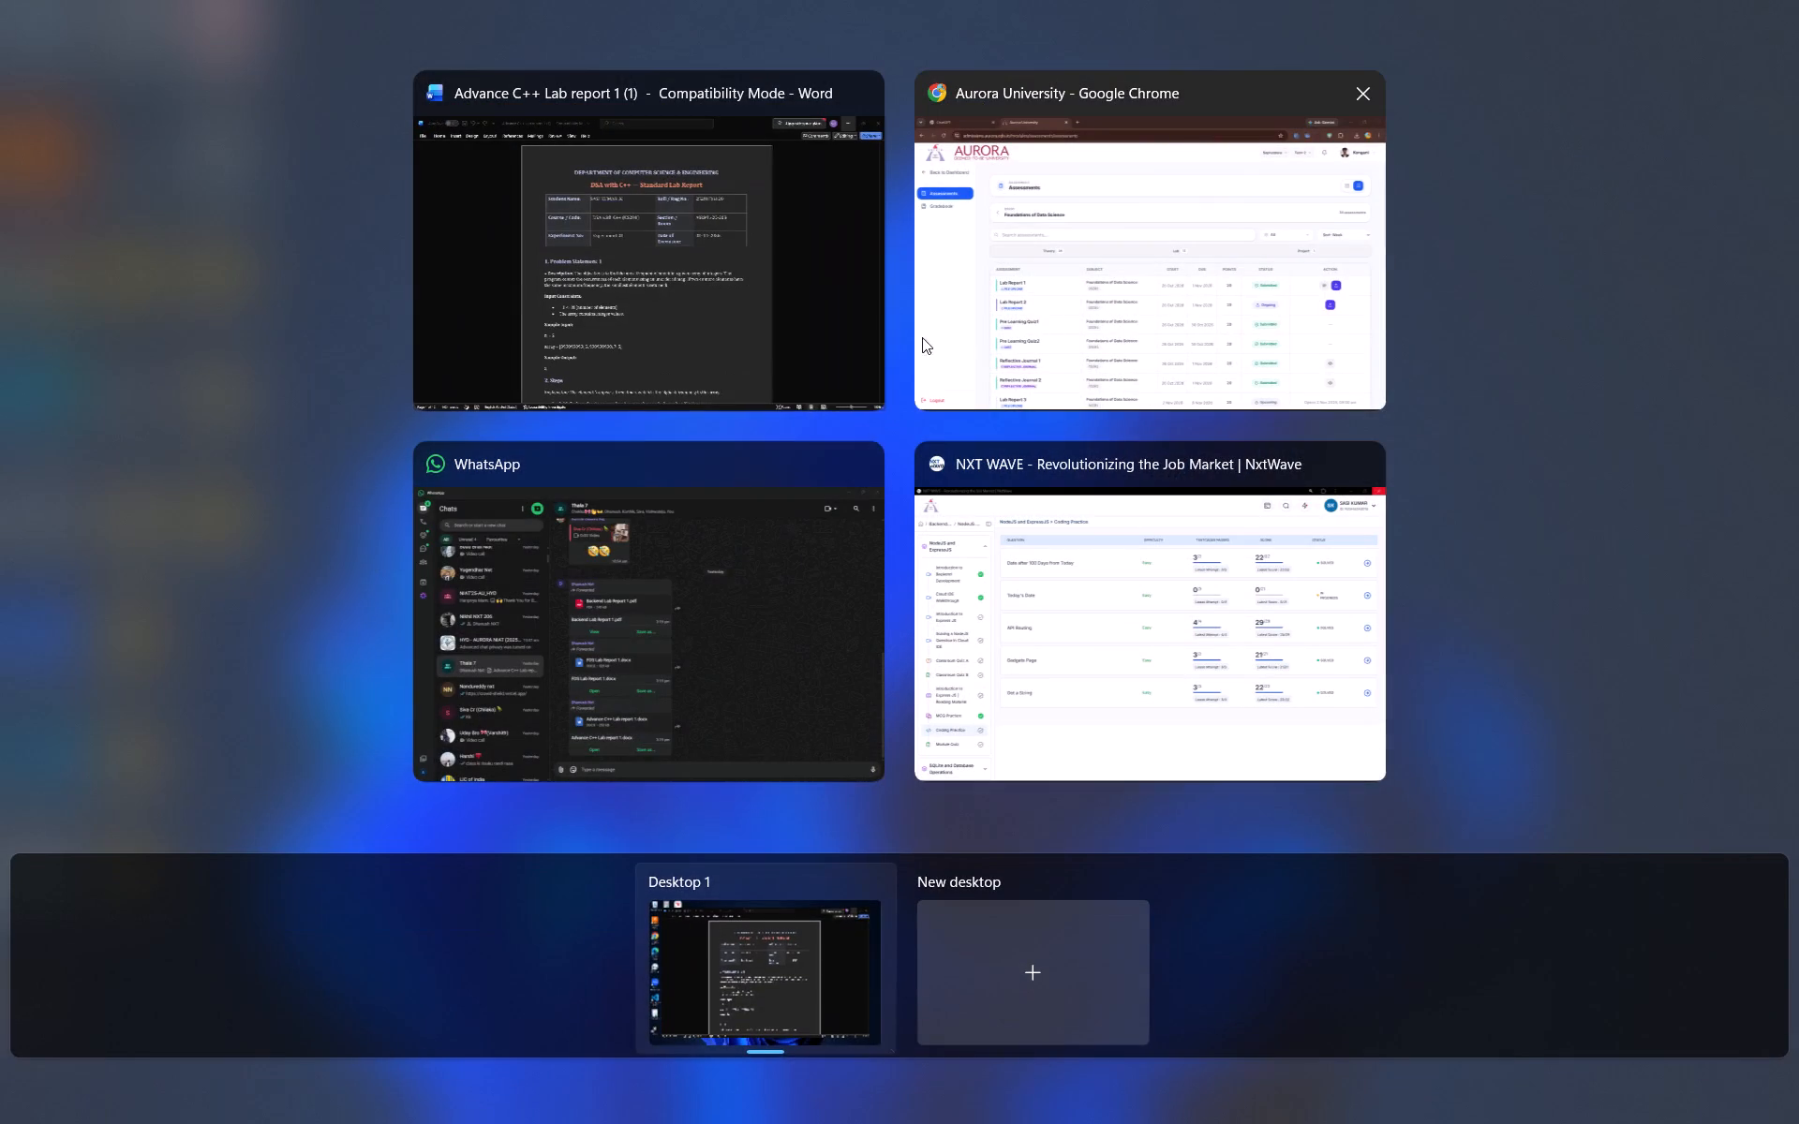
# Switch to the Aurora University portal in Chrome and open the file submitted for Foundations of Data Science Lab Report 1.
pyautogui.click(917, 335)
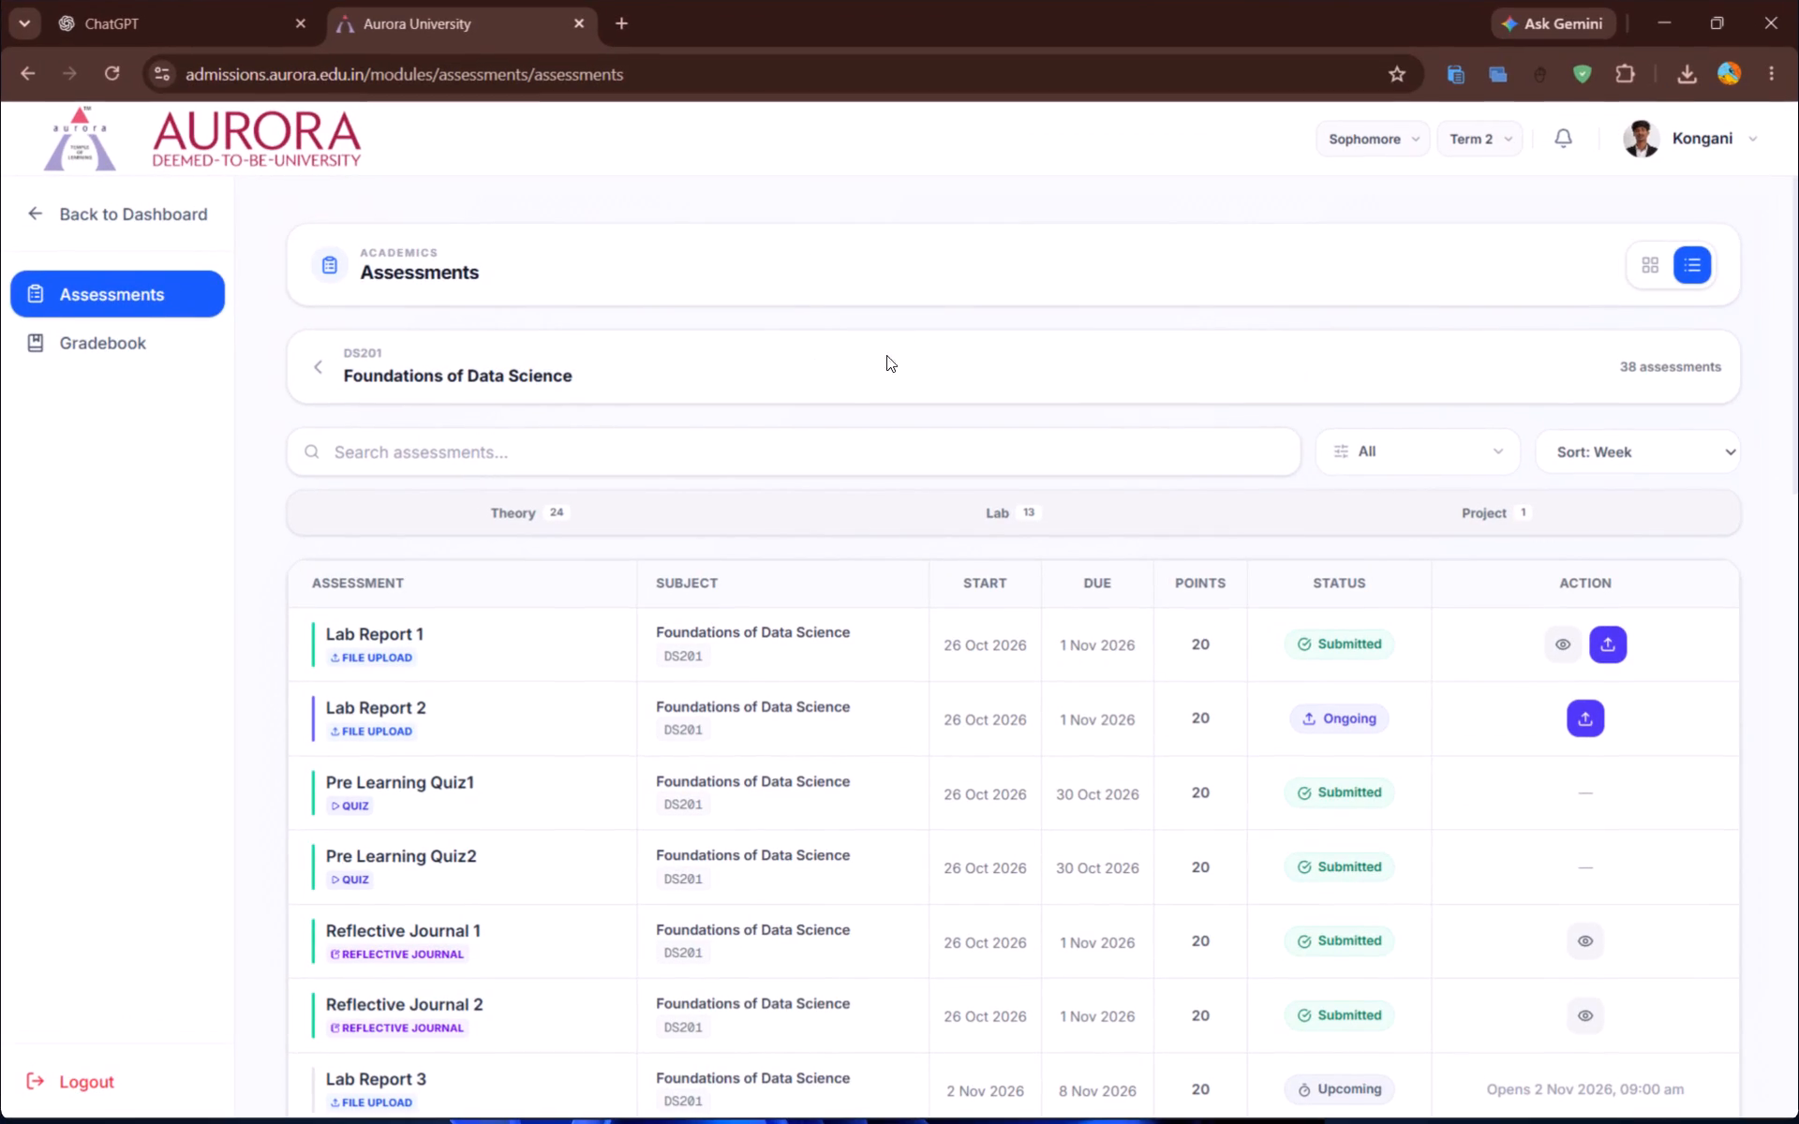
pyautogui.click(1569, 654)
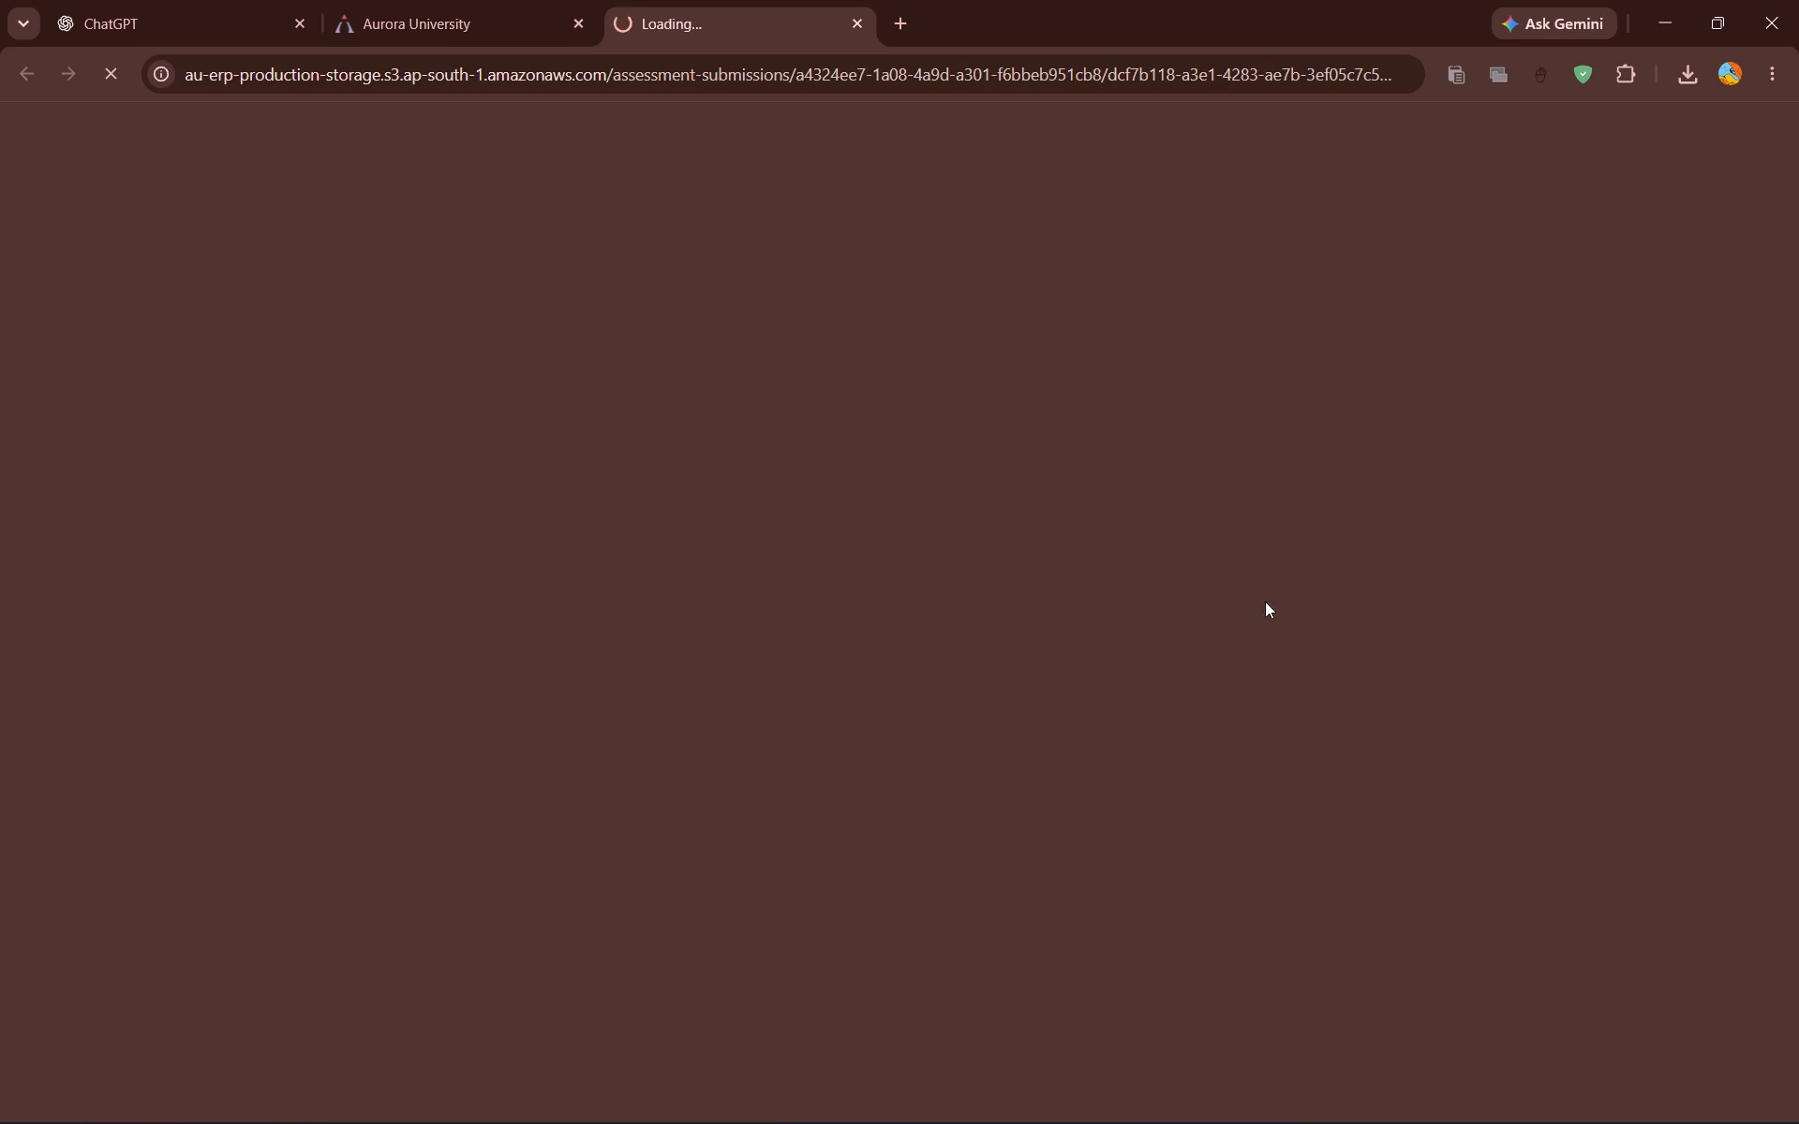
# Return to the portal's course list and open the assessments for Advanced Data Structures.
pyautogui.click(464, 0)
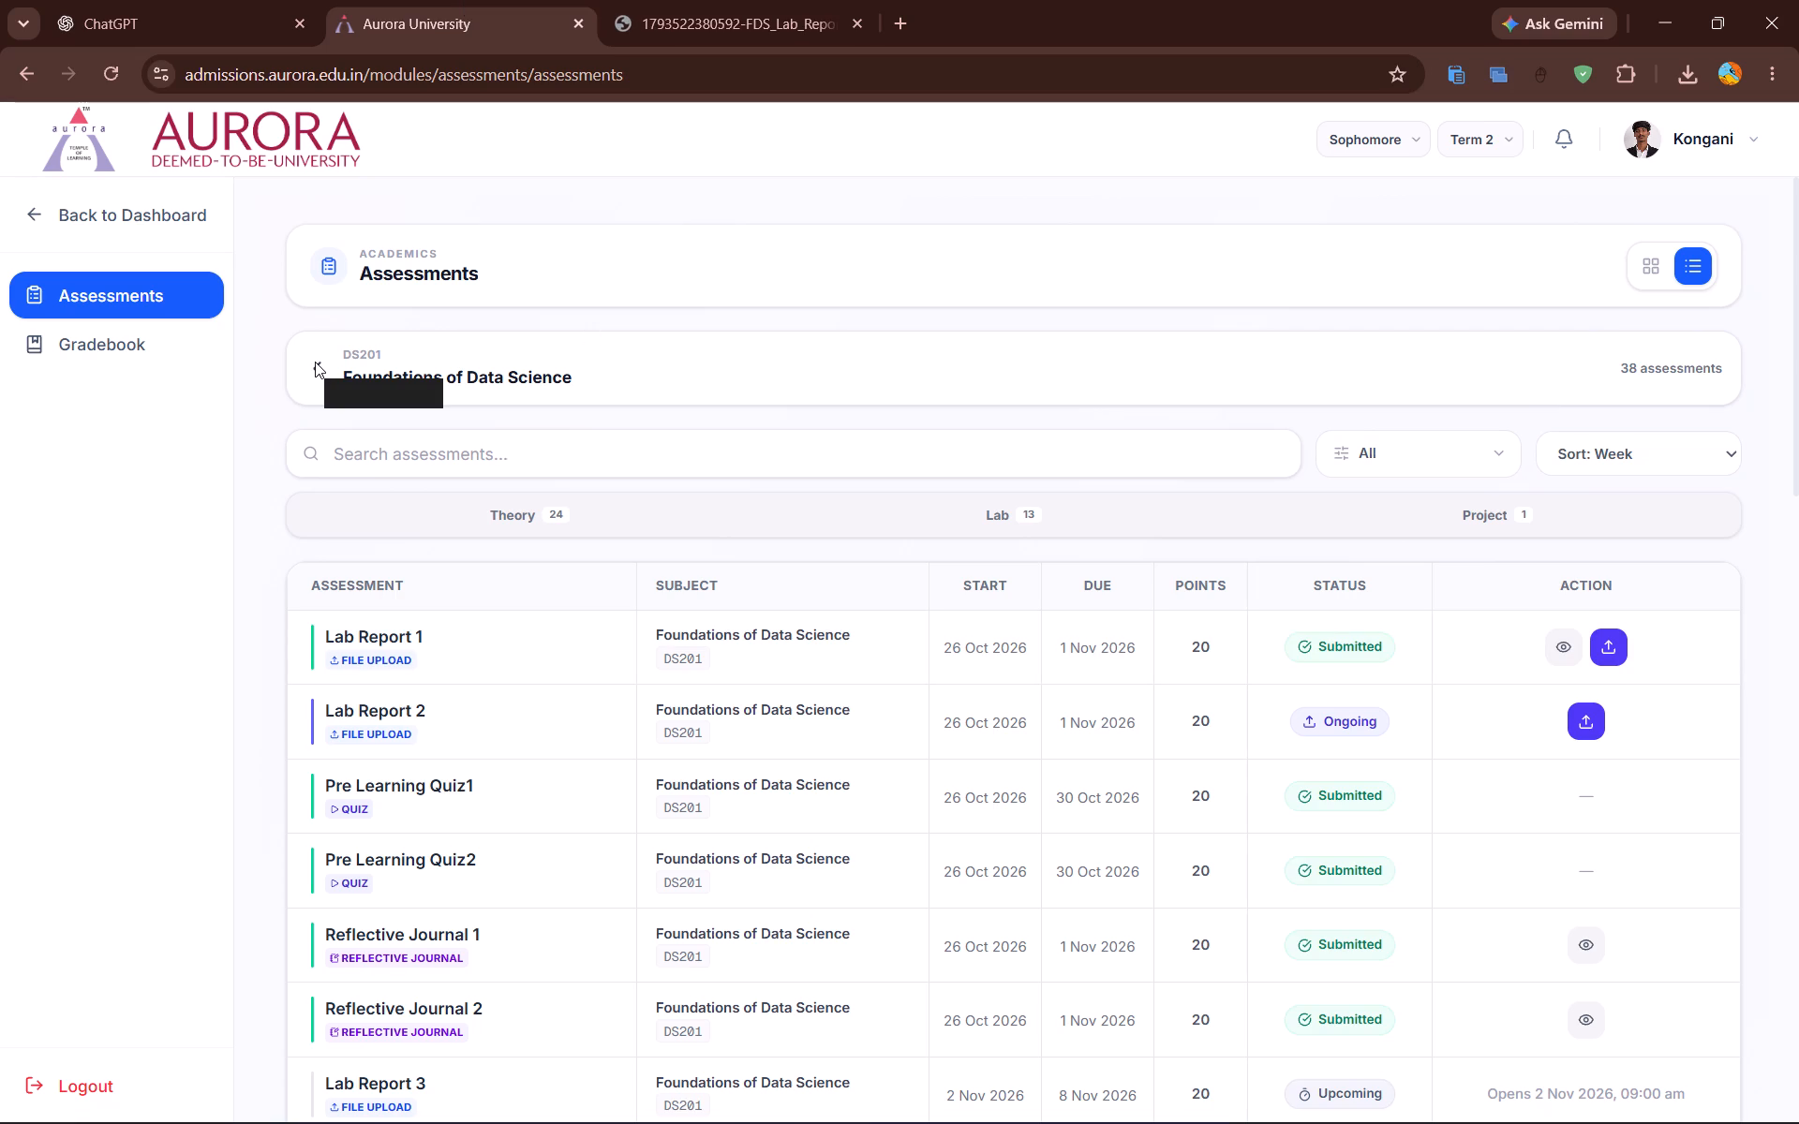
pyautogui.click(315, 362)
pyautogui.click(601, 468)
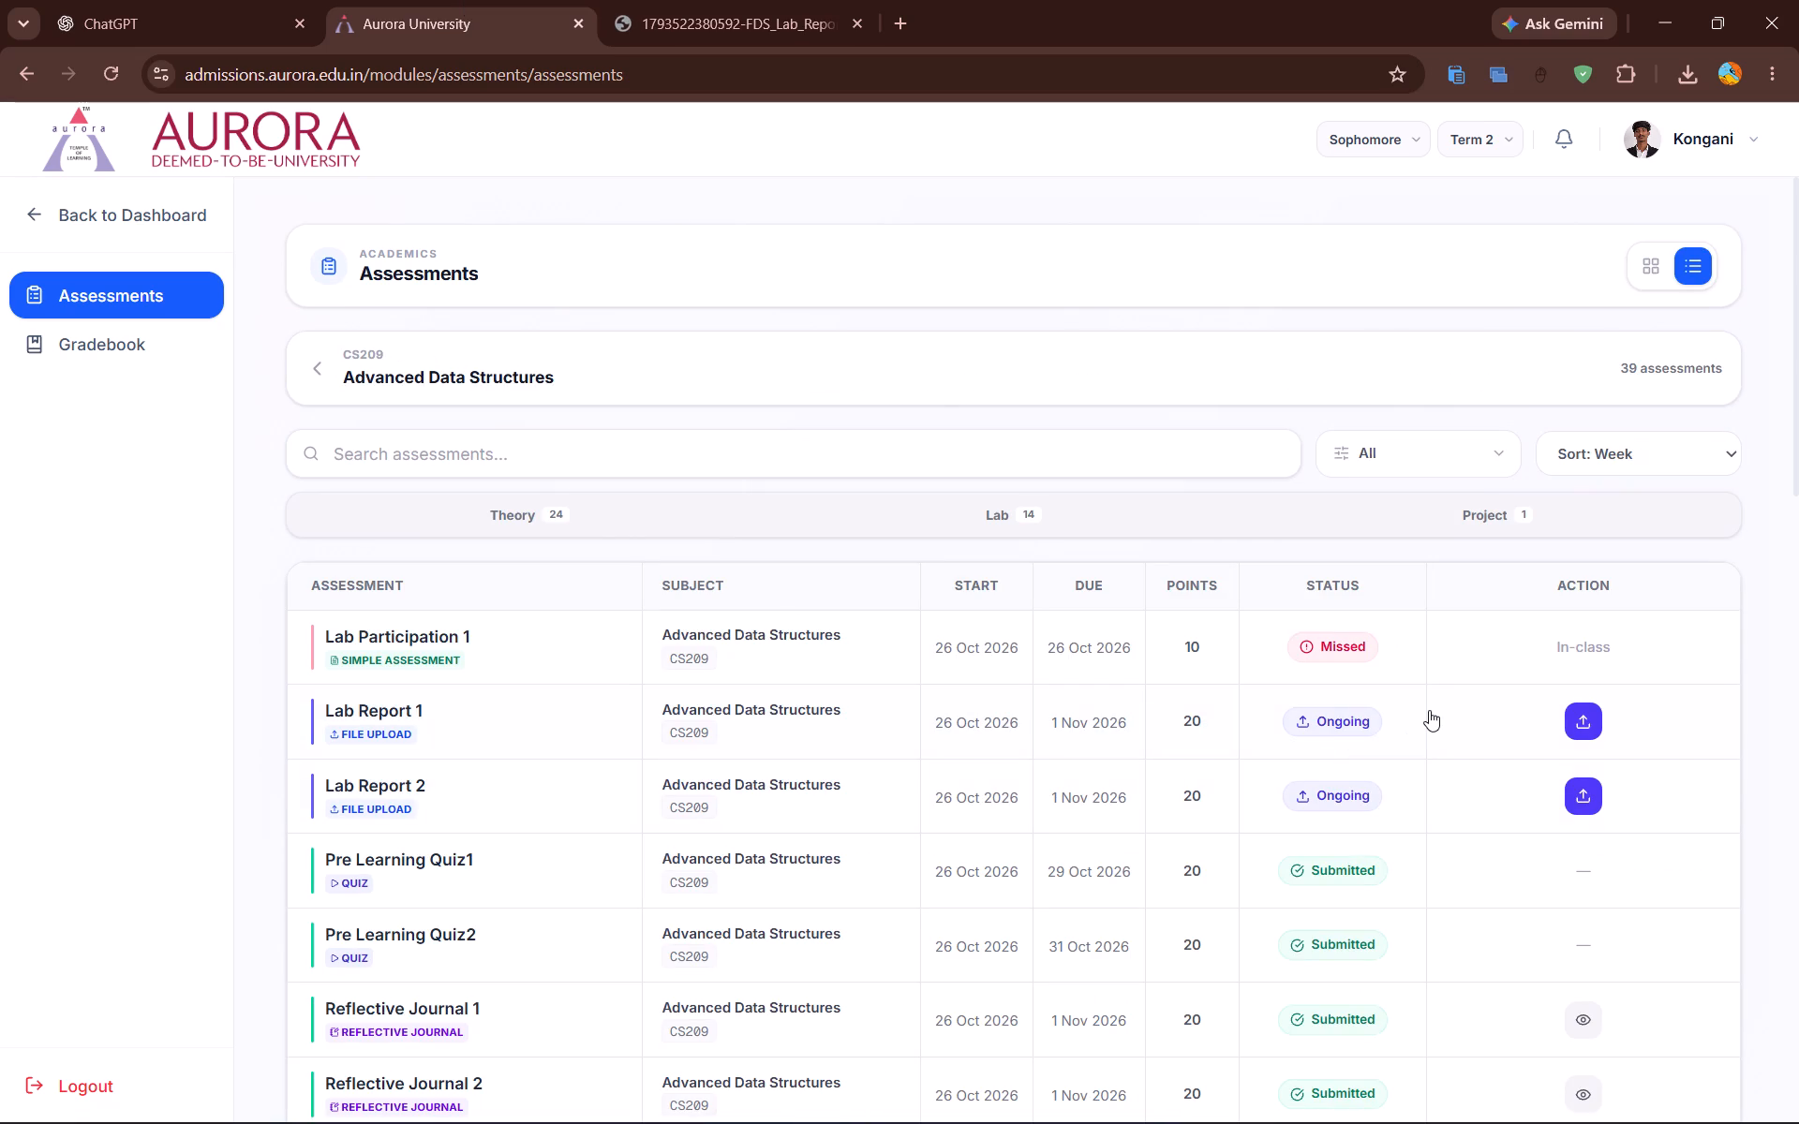
# Upload the copied Advance C++ Lab report 1 (1)-S.pdf as the submission for Lab Report 1.
pyautogui.click(1582, 719)
pyautogui.hotkey('ctrl', 'v')
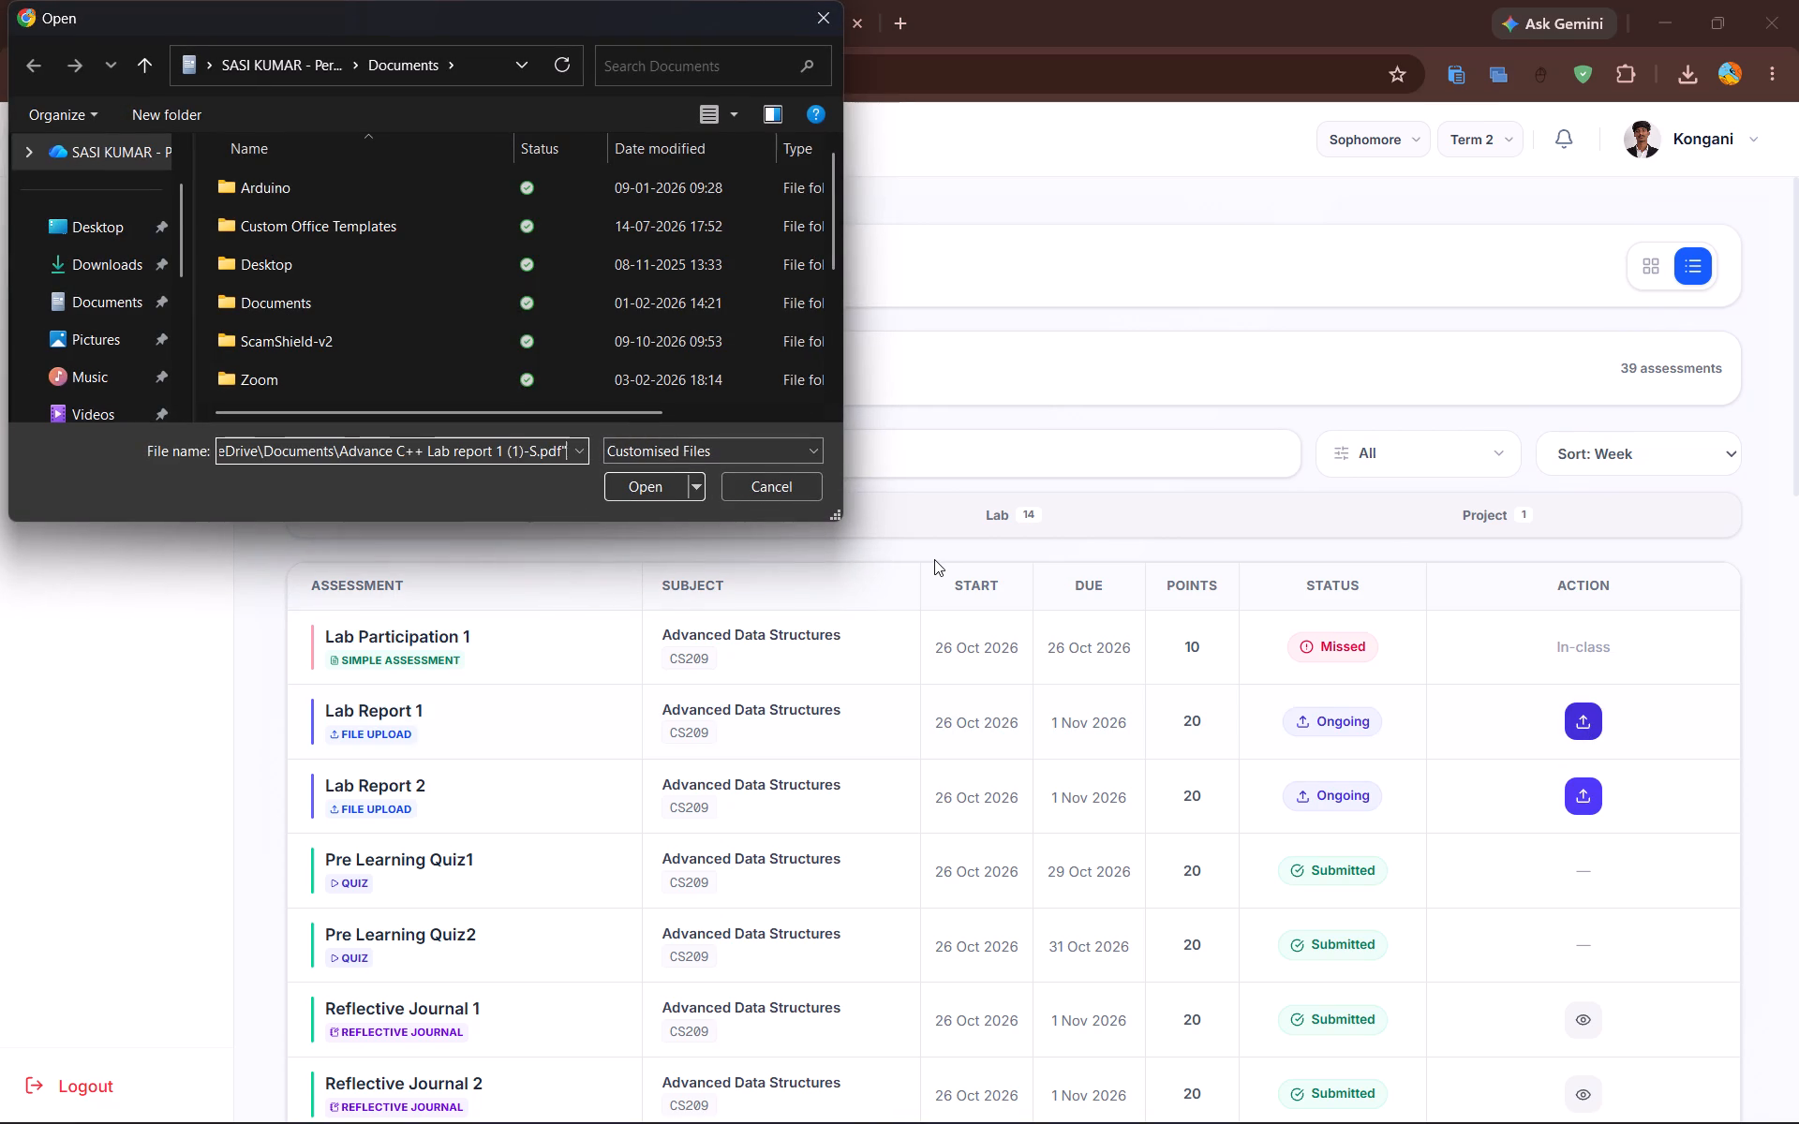
pyautogui.press('Return')
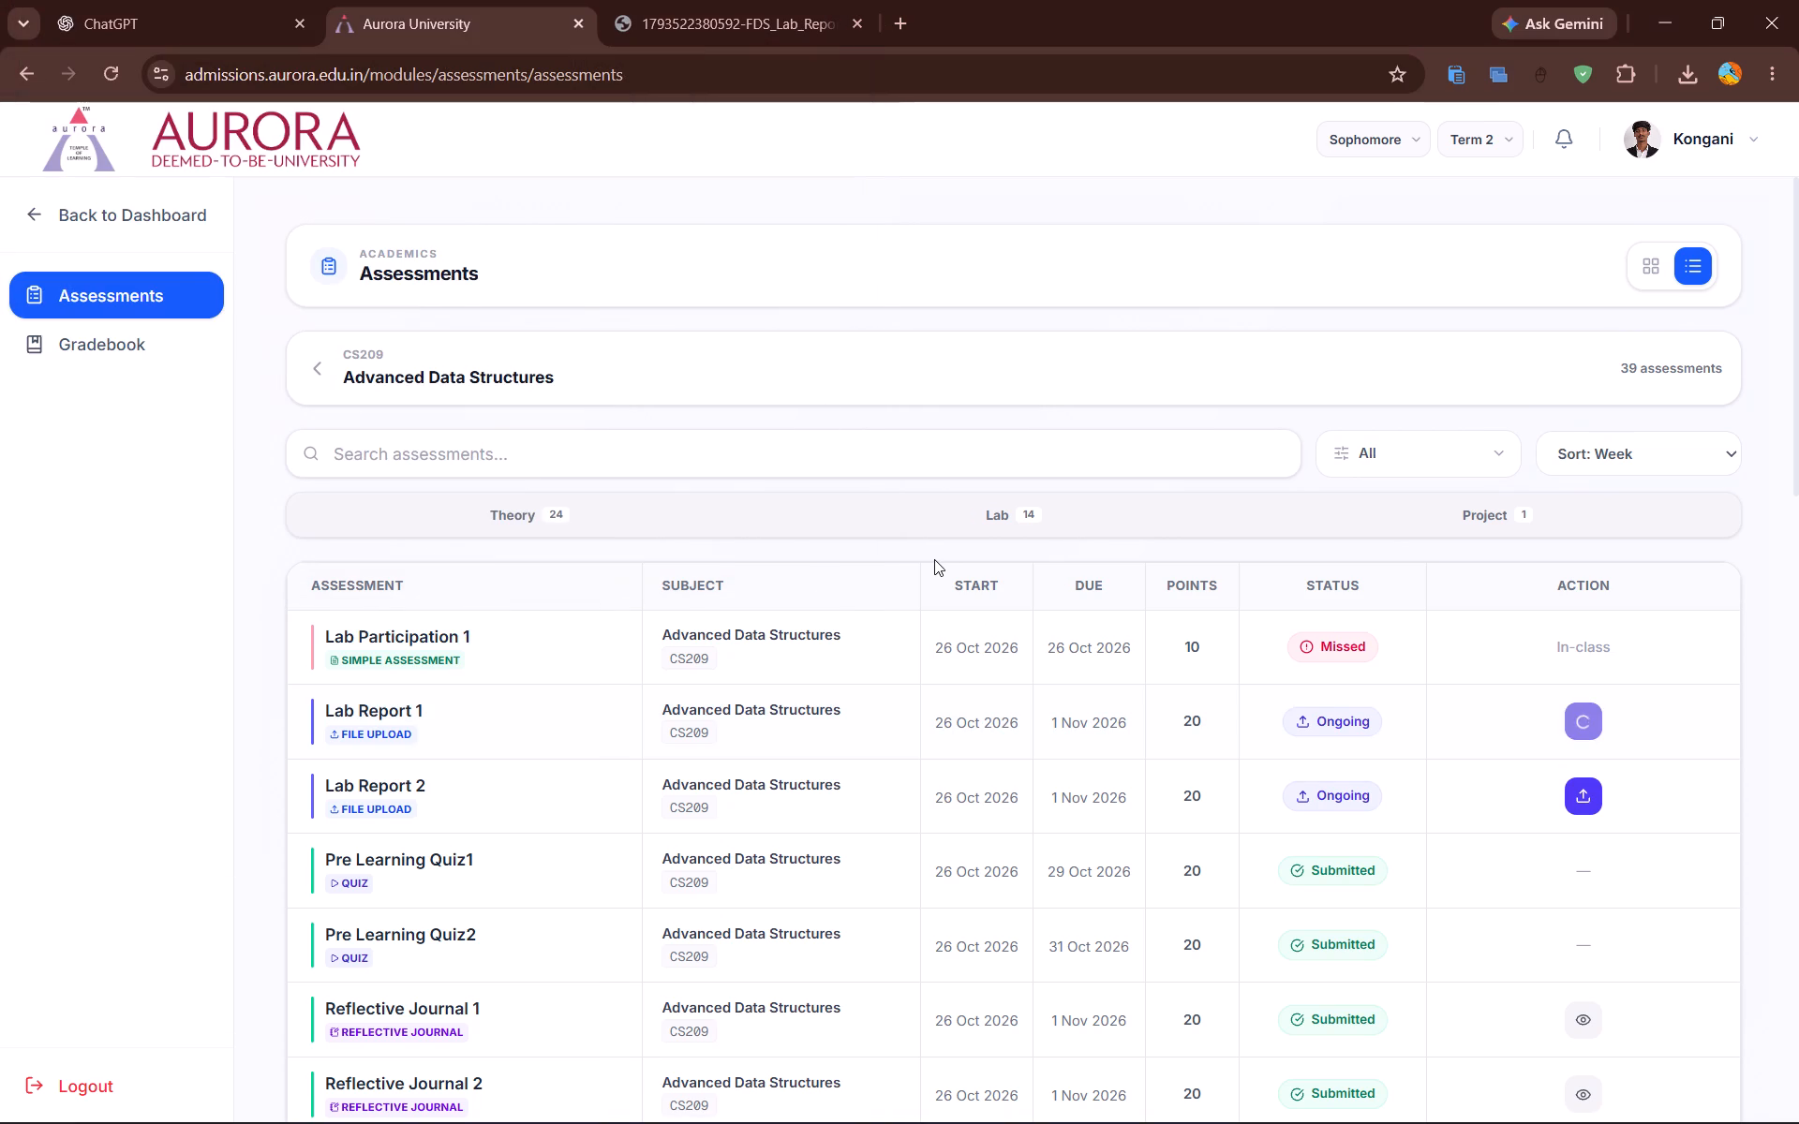
# Review the submitted FDS Lab Report 1 PDF through its last page, and close it to return to the Advanced Data Structures assessments.
pyautogui.click(682, 0)
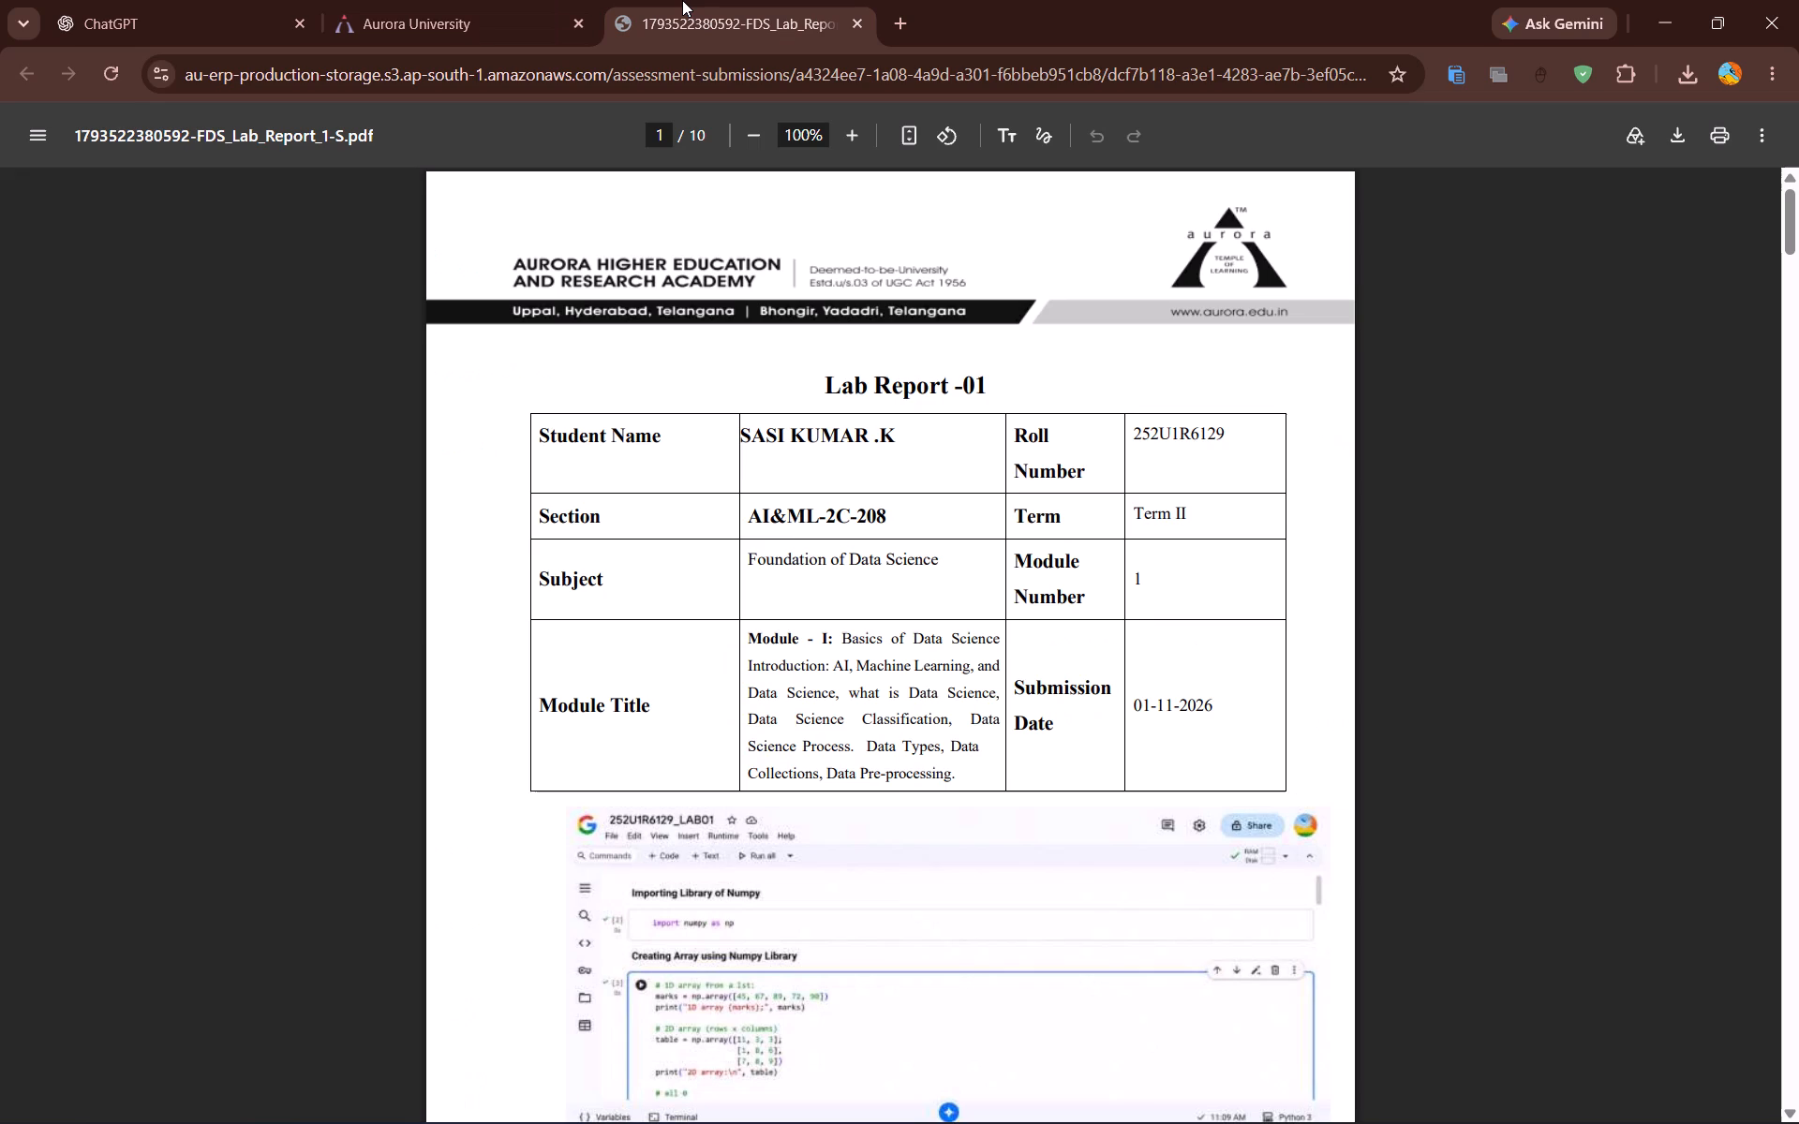
pyautogui.scroll(-2, 768, 629)
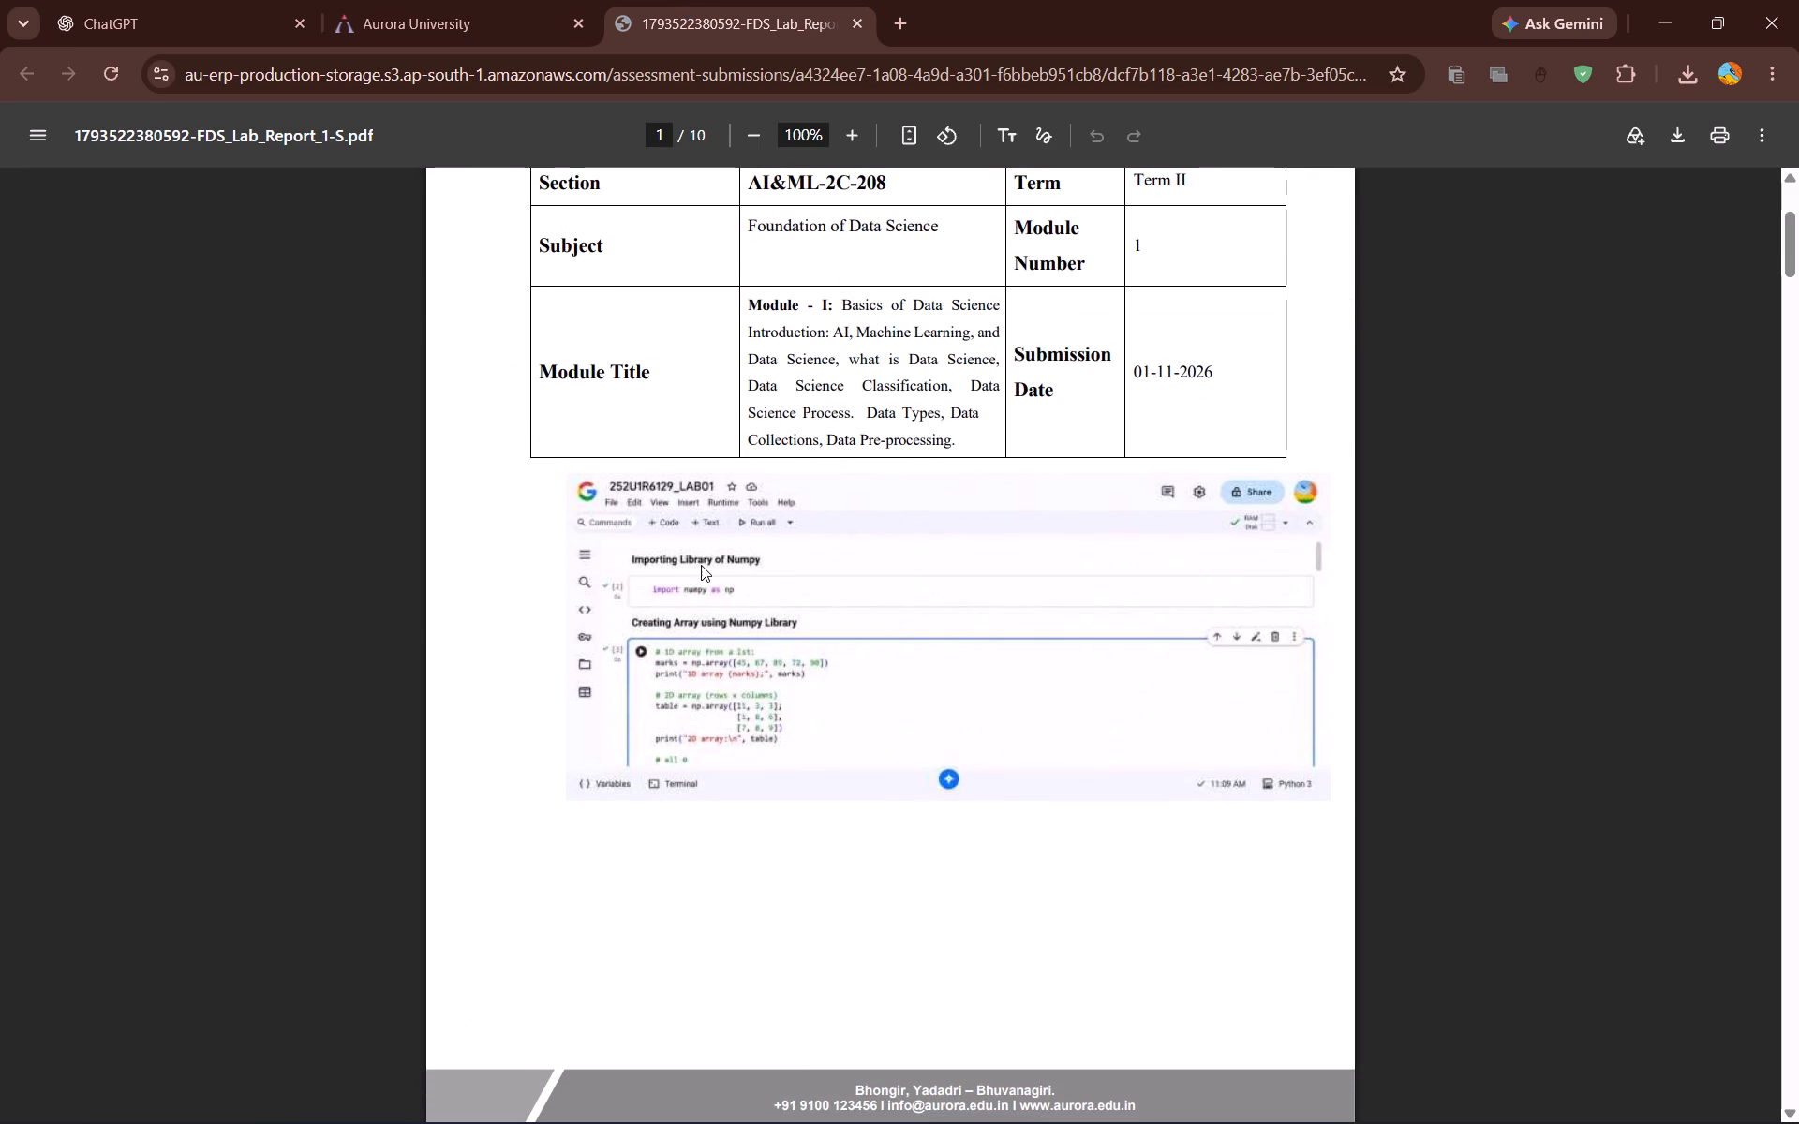
pyautogui.scroll(-2, 701, 565)
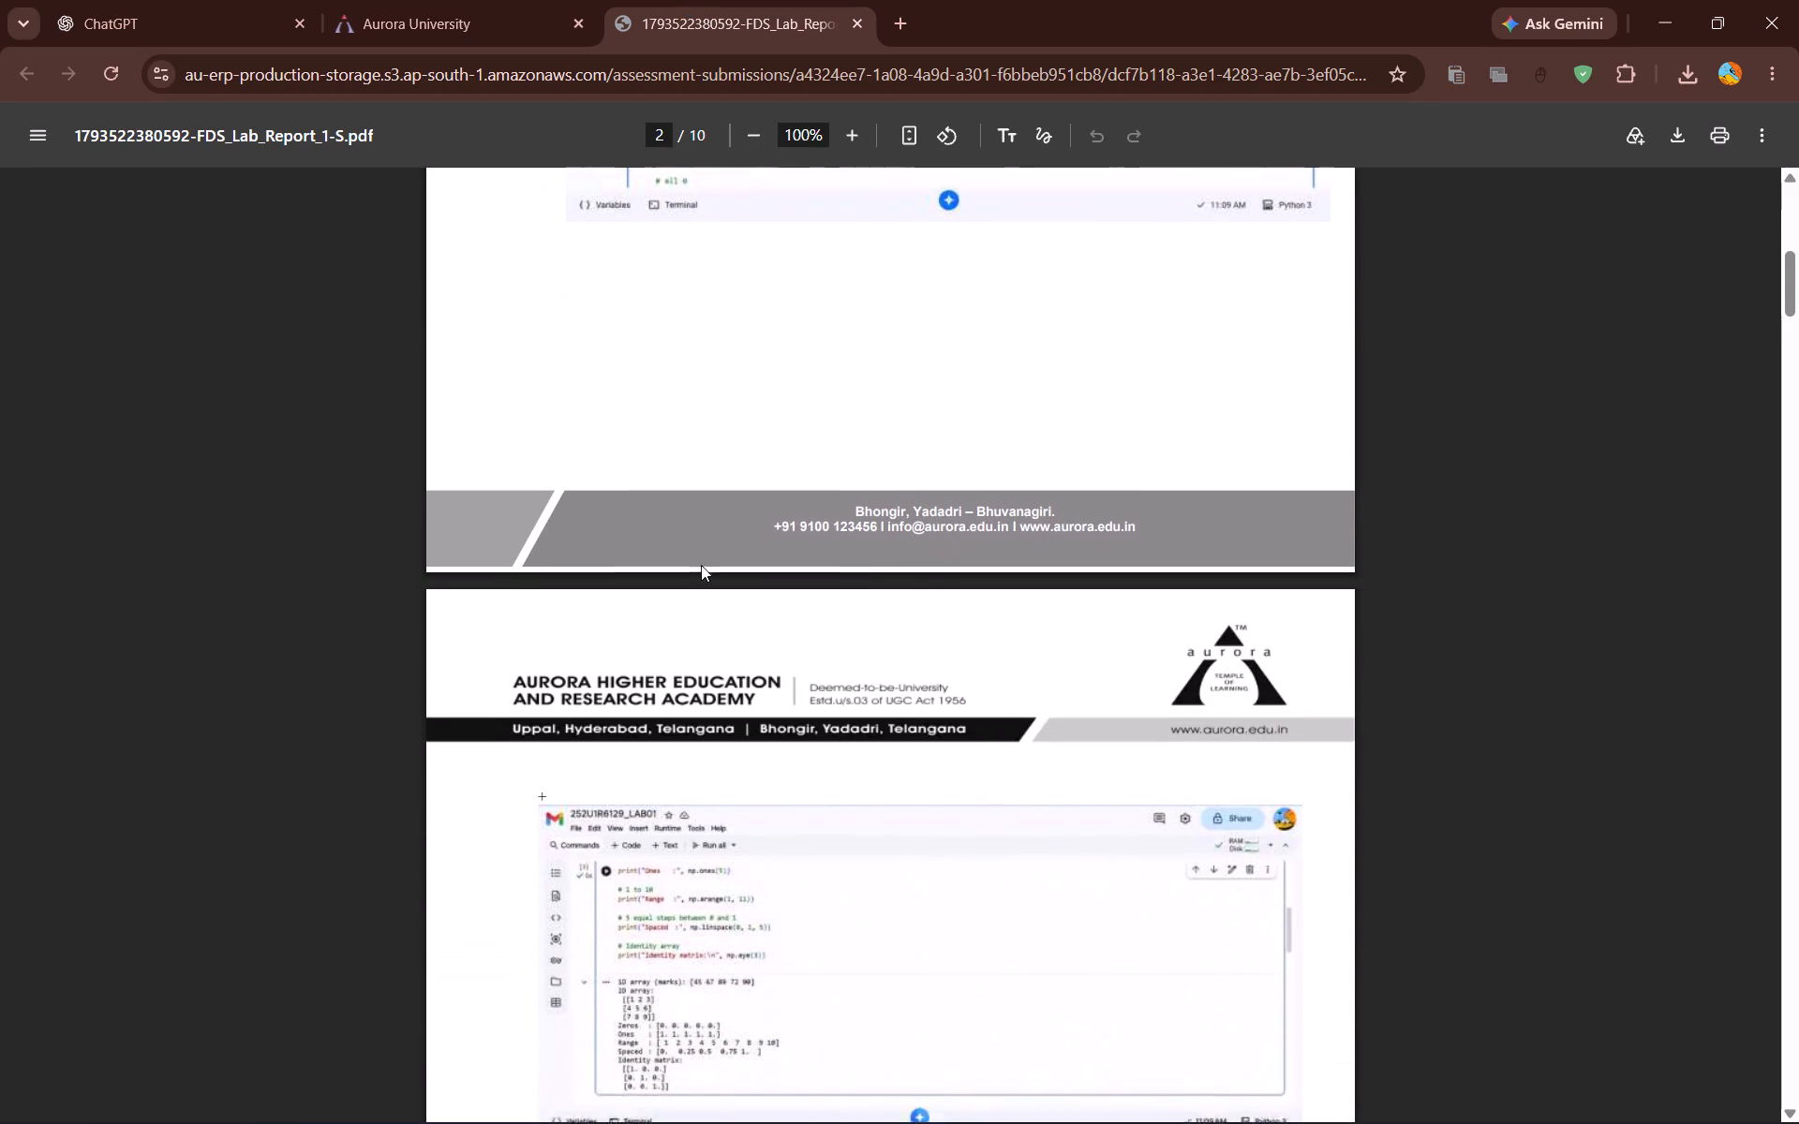
pyautogui.scroll(-4, 701, 565)
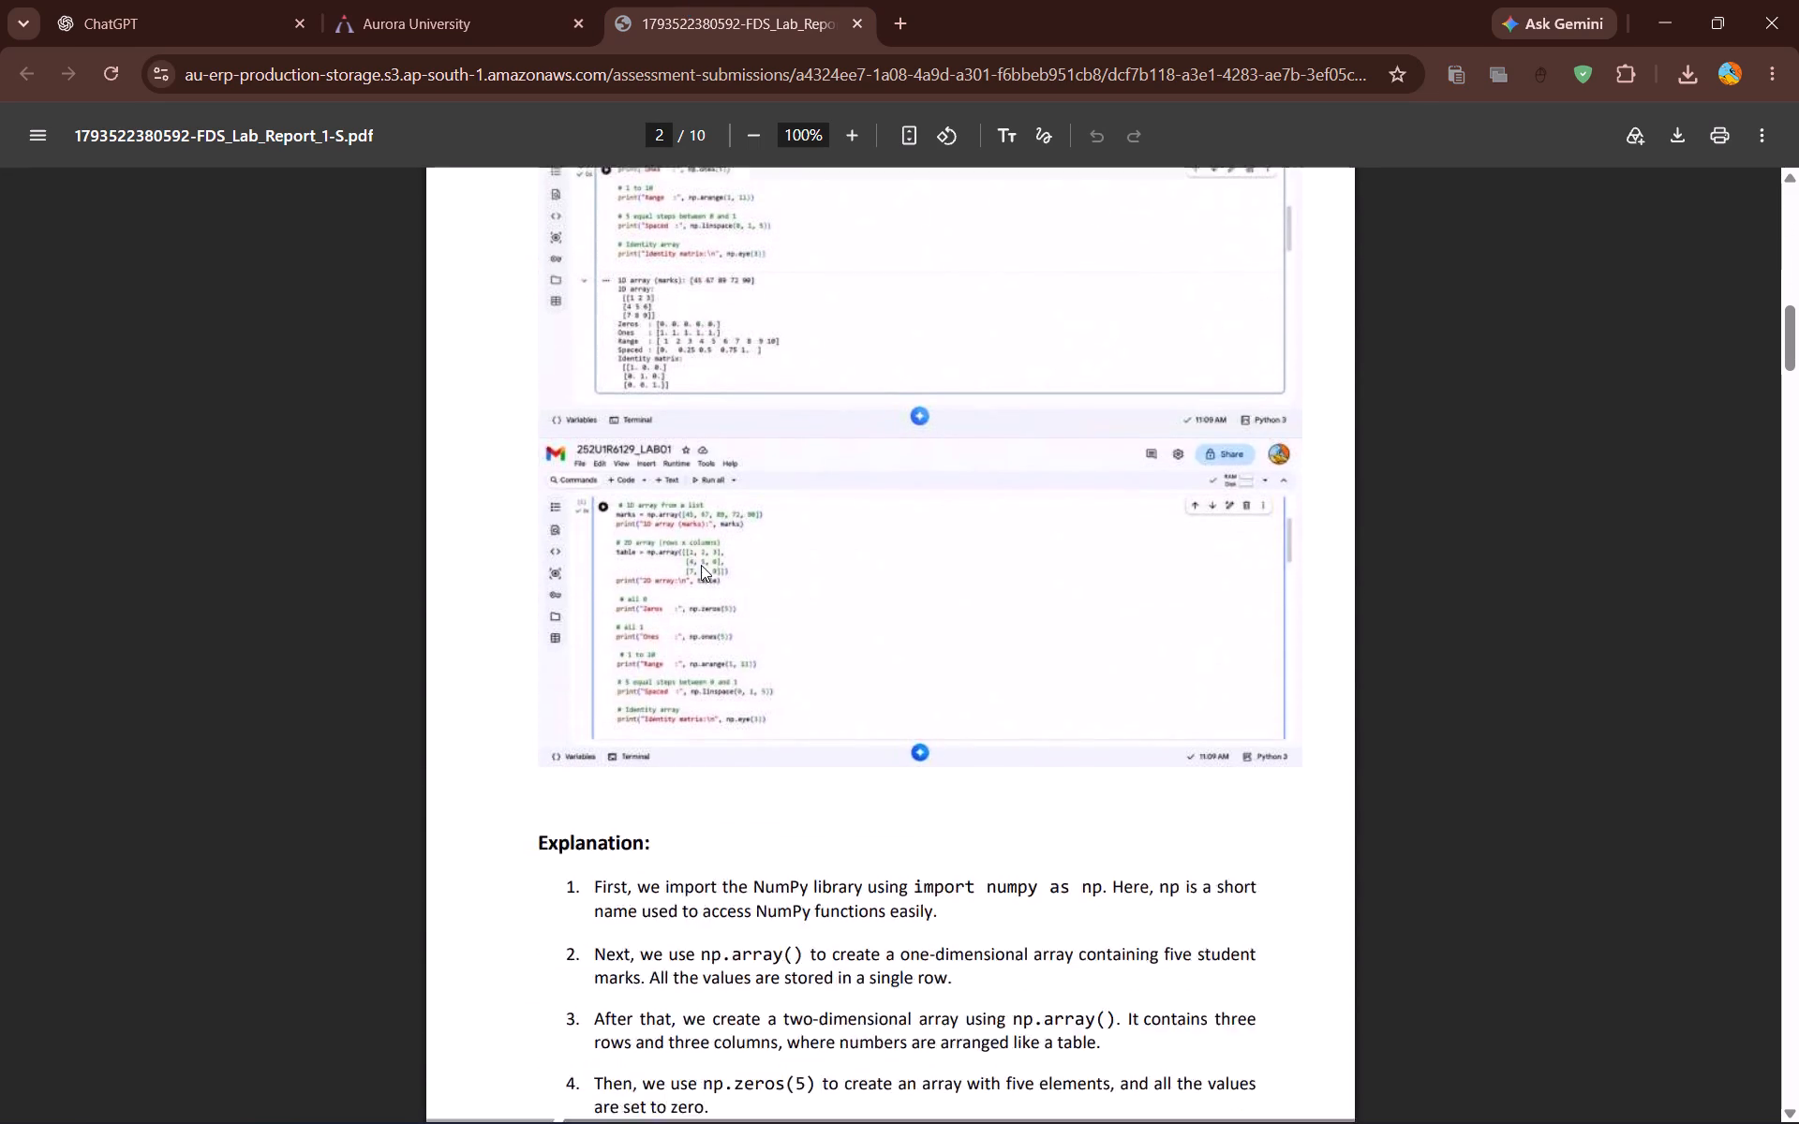
pyautogui.scroll(-3, 701, 565)
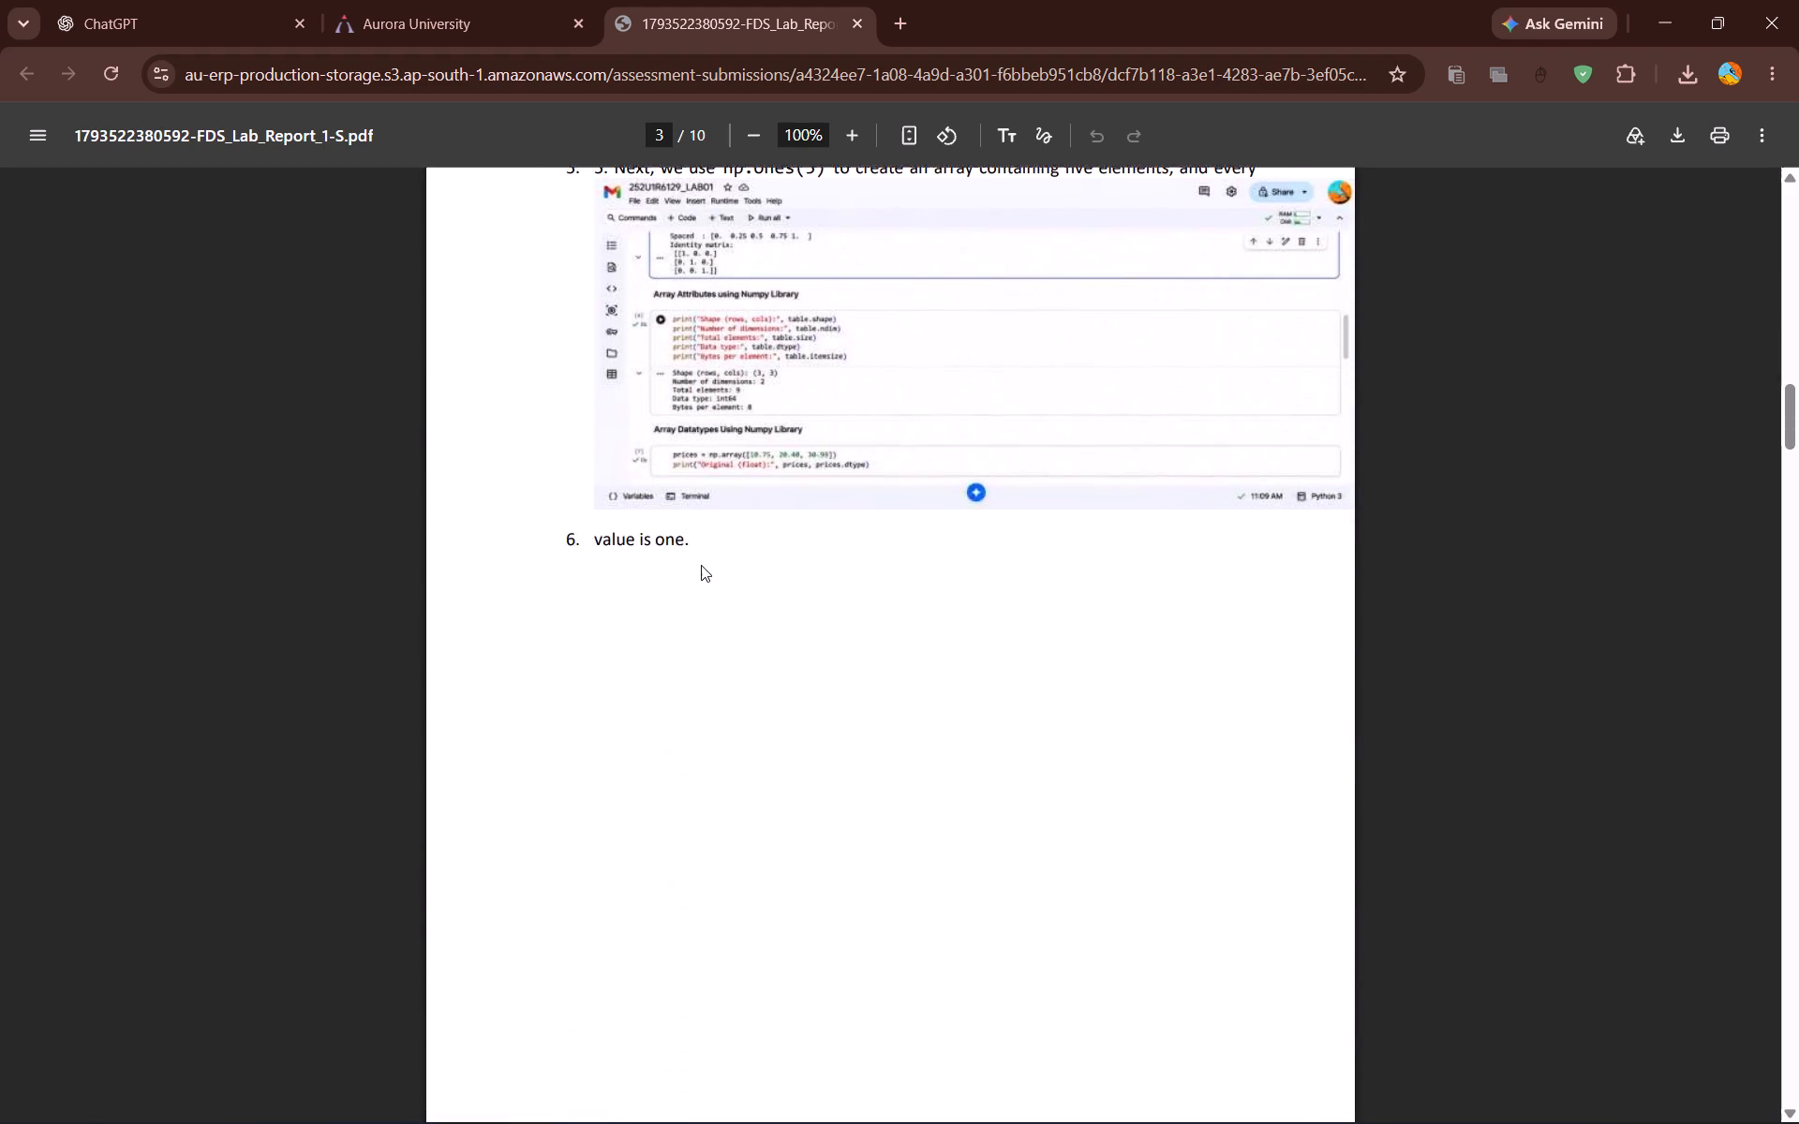
pyautogui.scroll(-5, 701, 565)
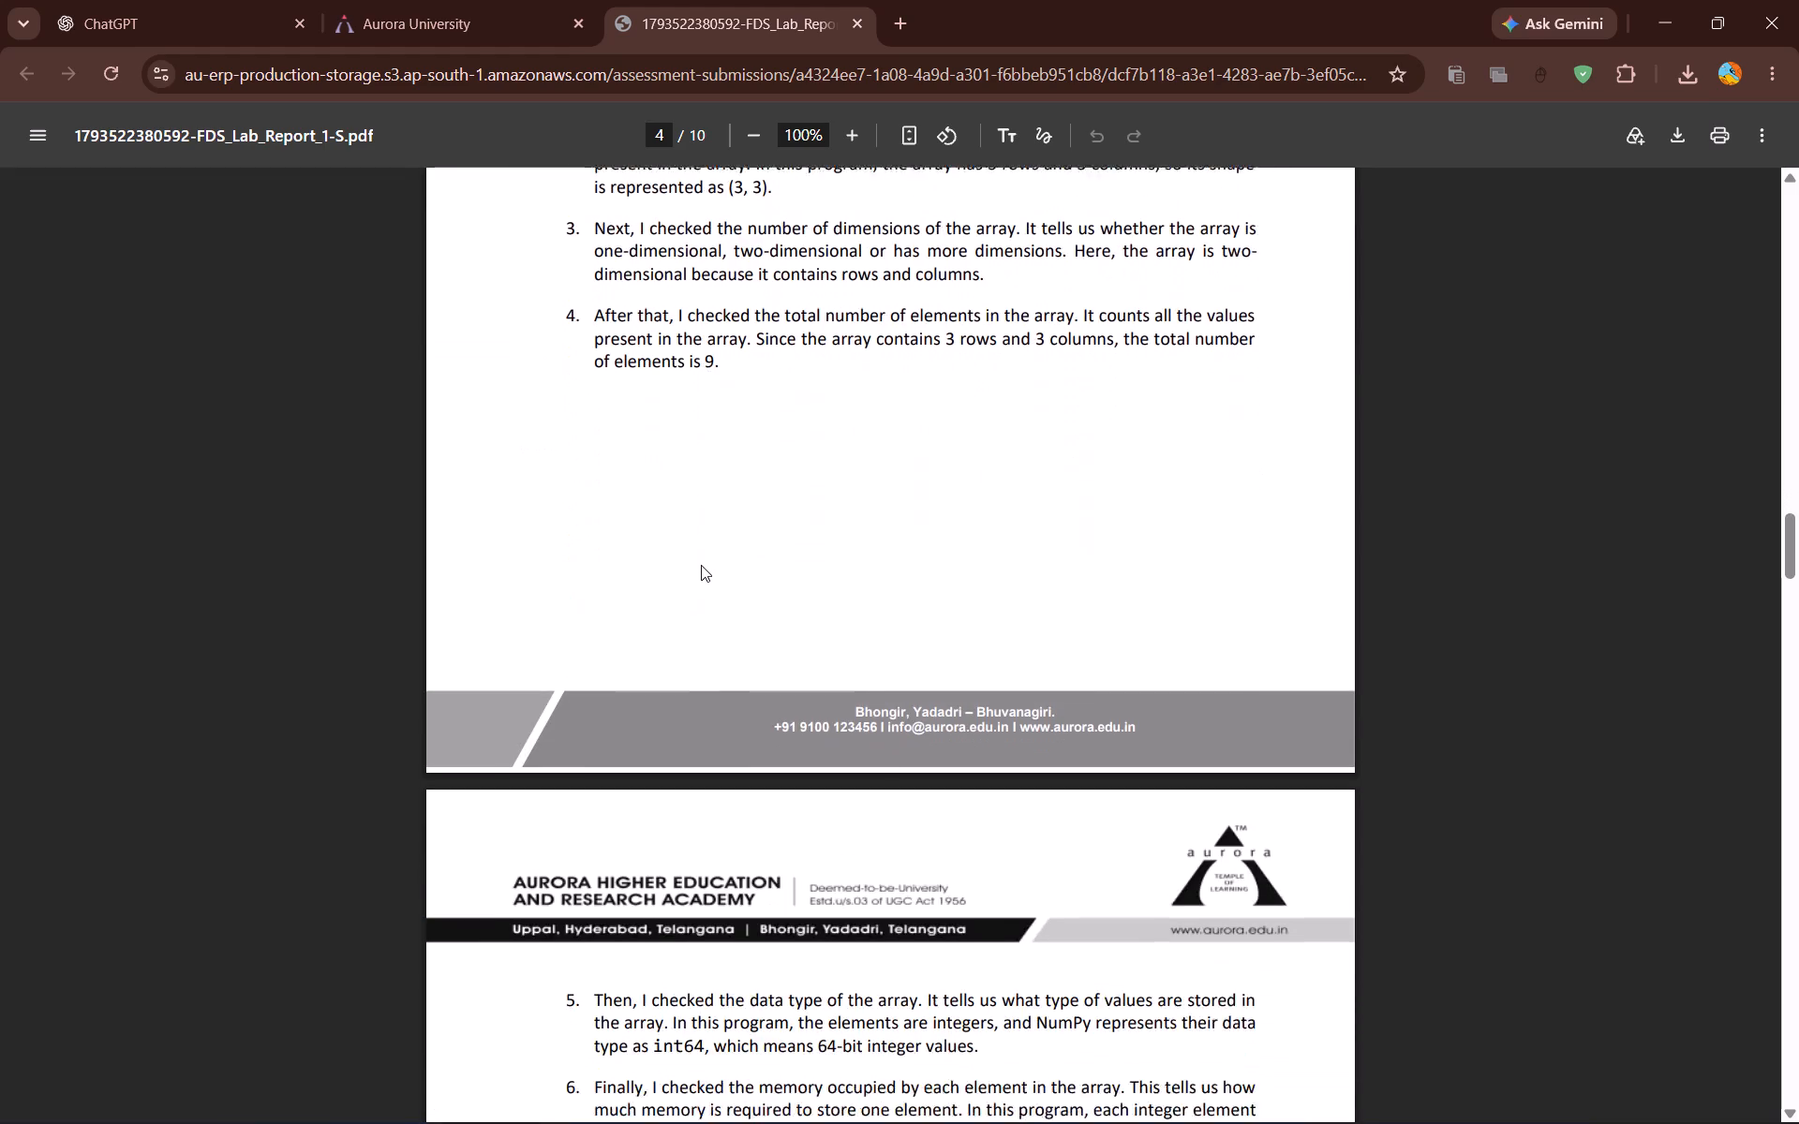
pyautogui.scroll(-4, 701, 565)
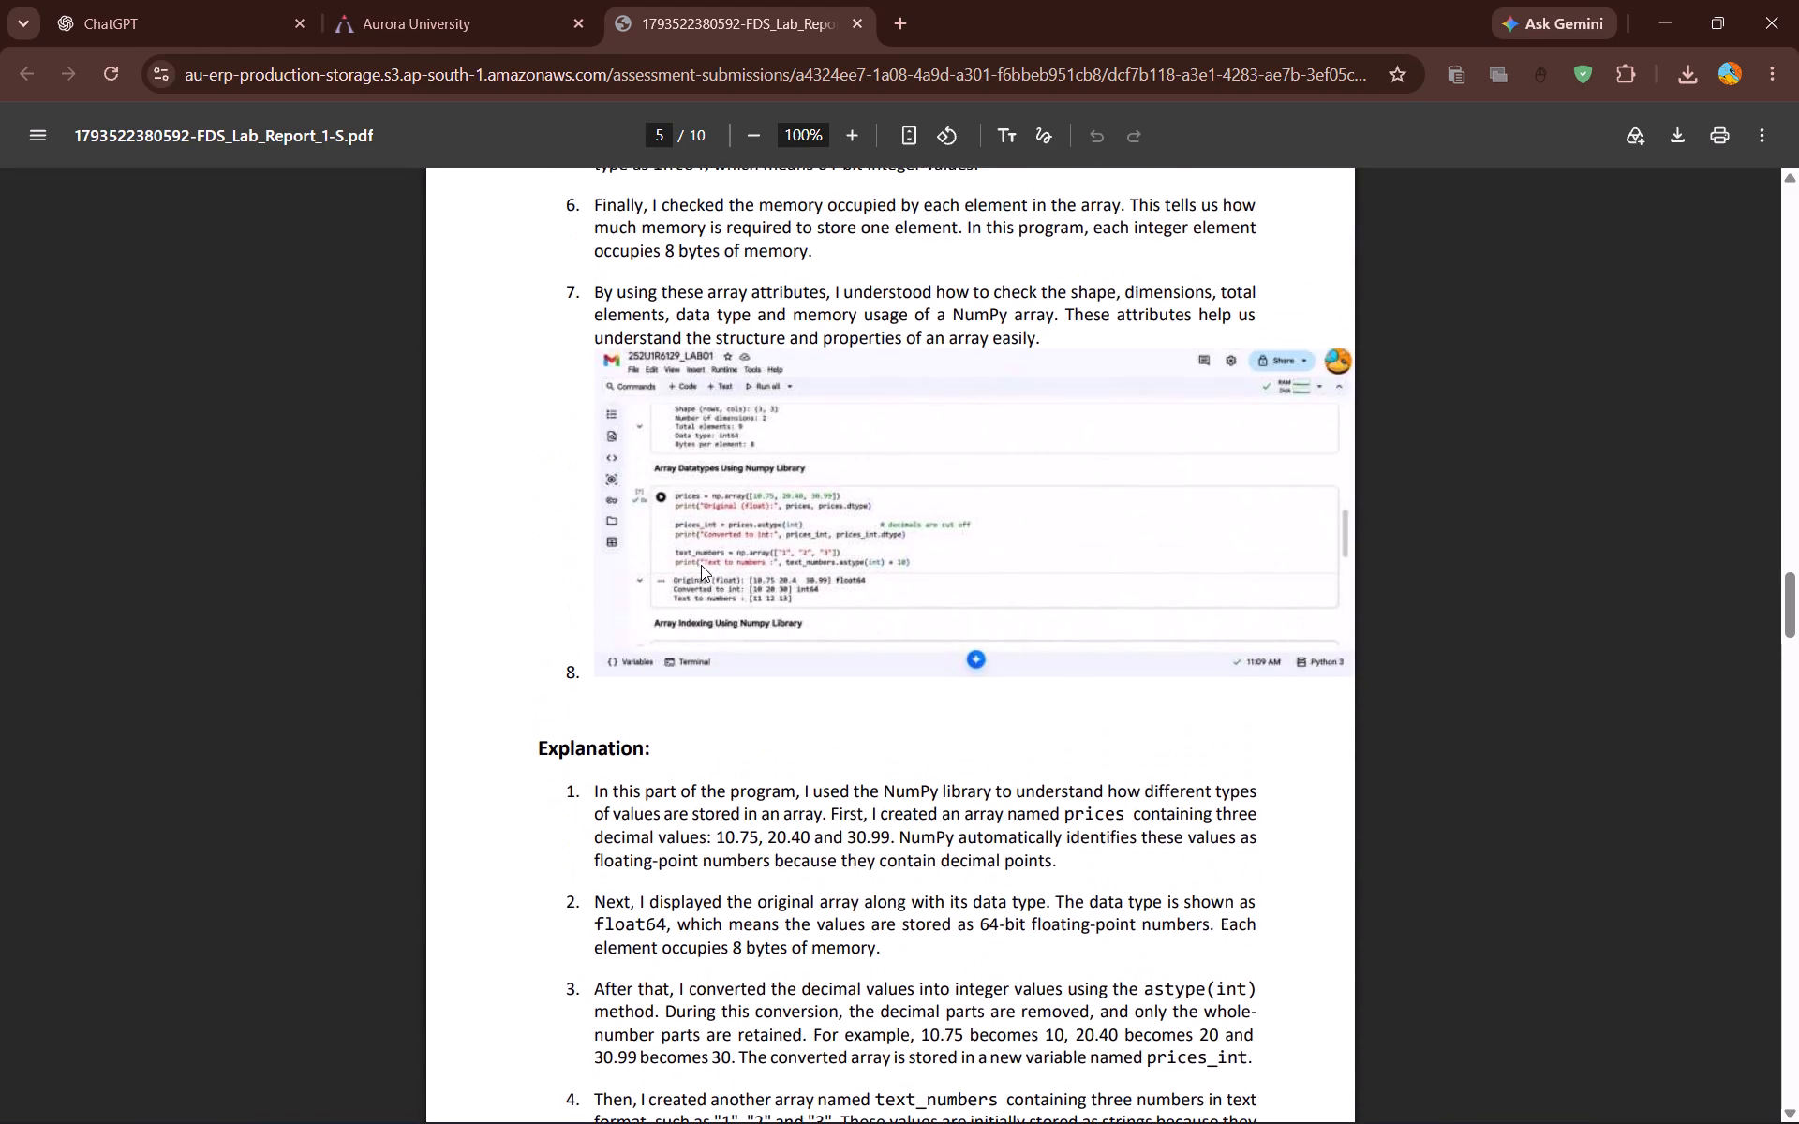
pyautogui.scroll(-3, 701, 565)
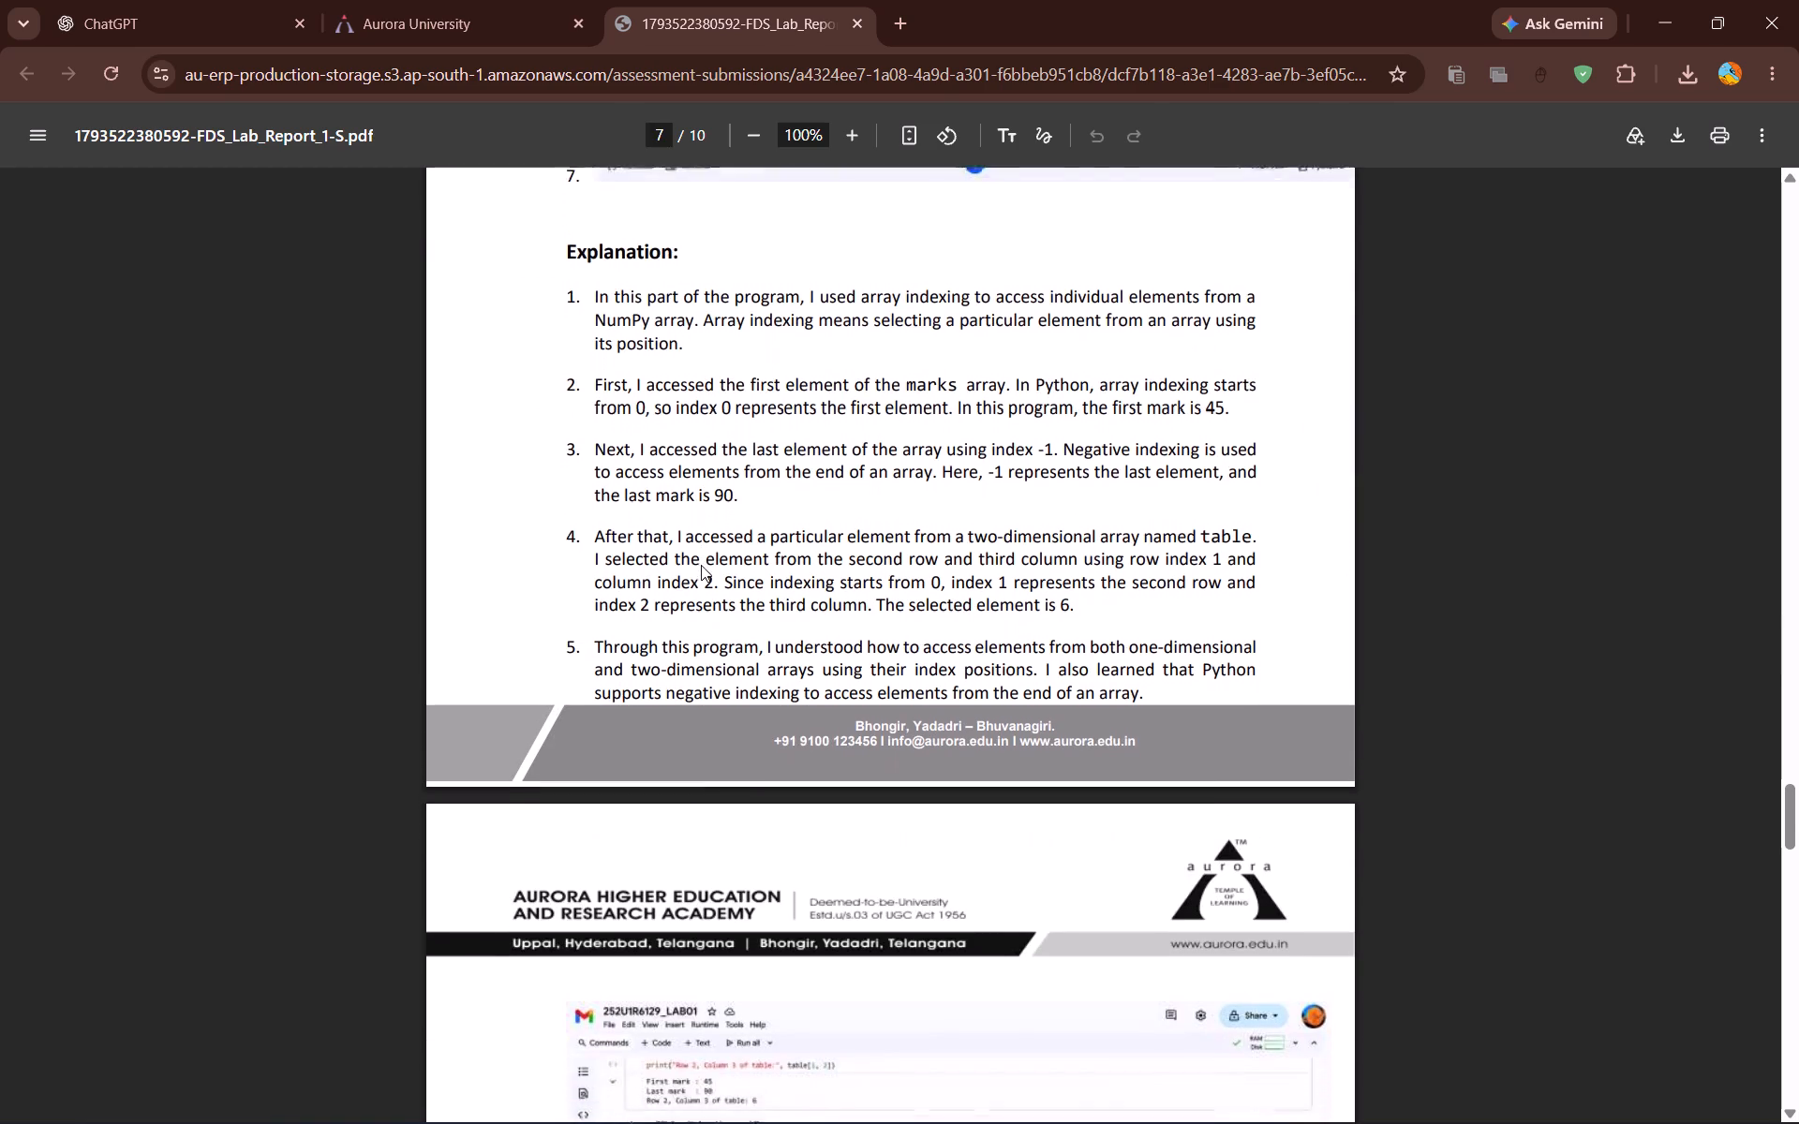
pyautogui.scroll(-6, 701, 565)
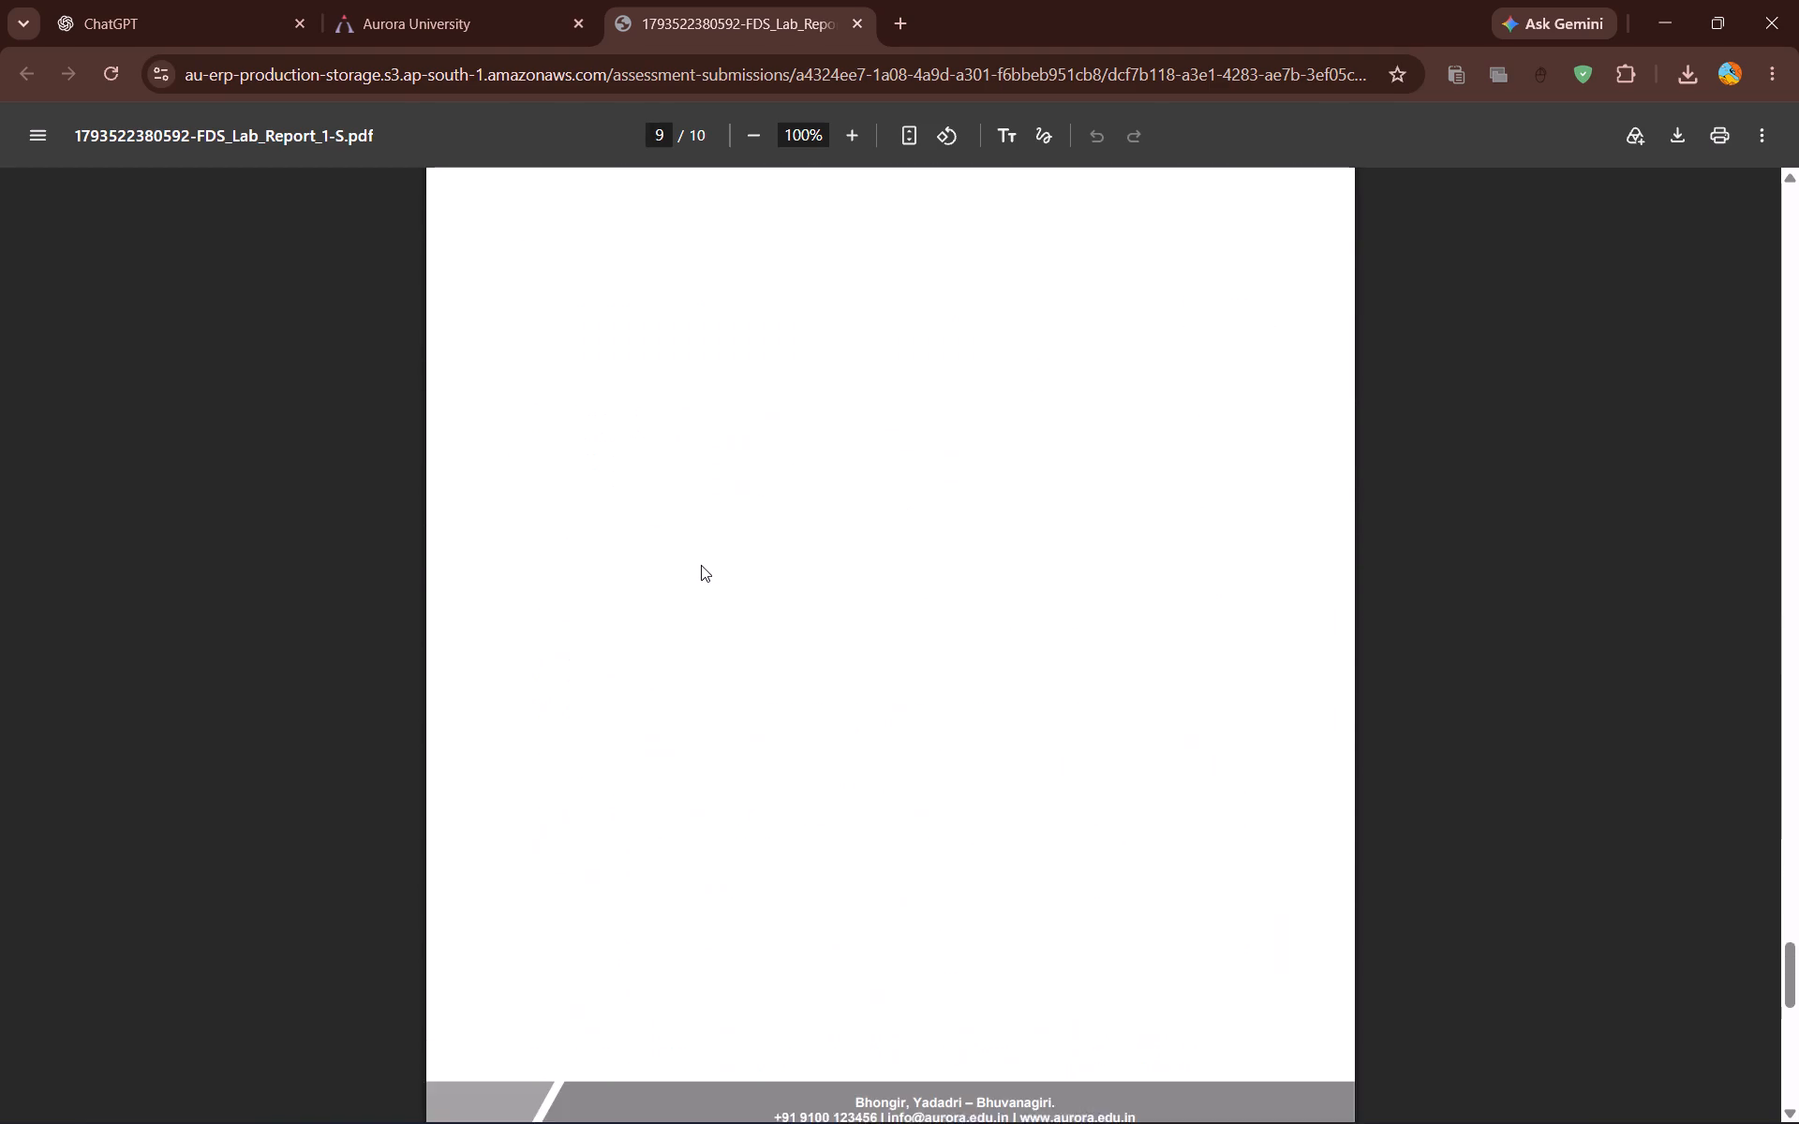
pyautogui.scroll(-6, 701, 565)
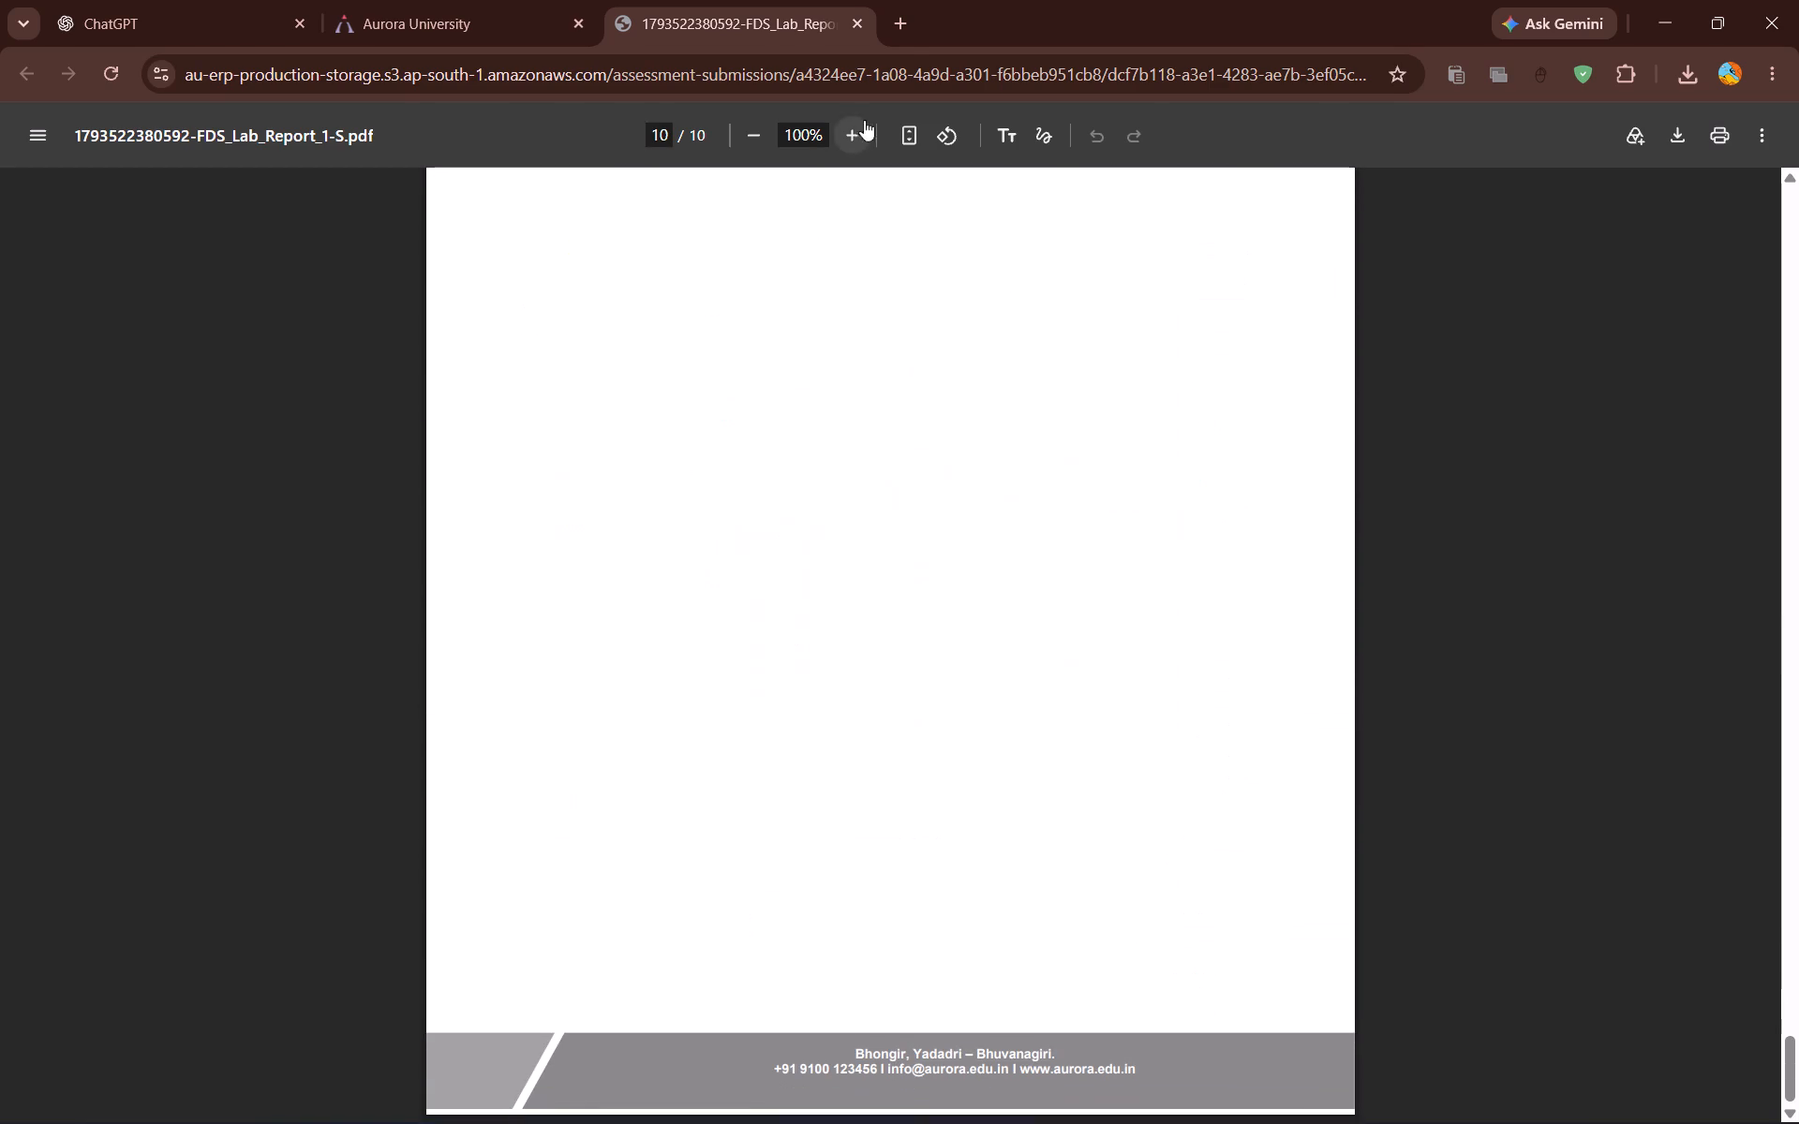
pyautogui.click(861, 22)
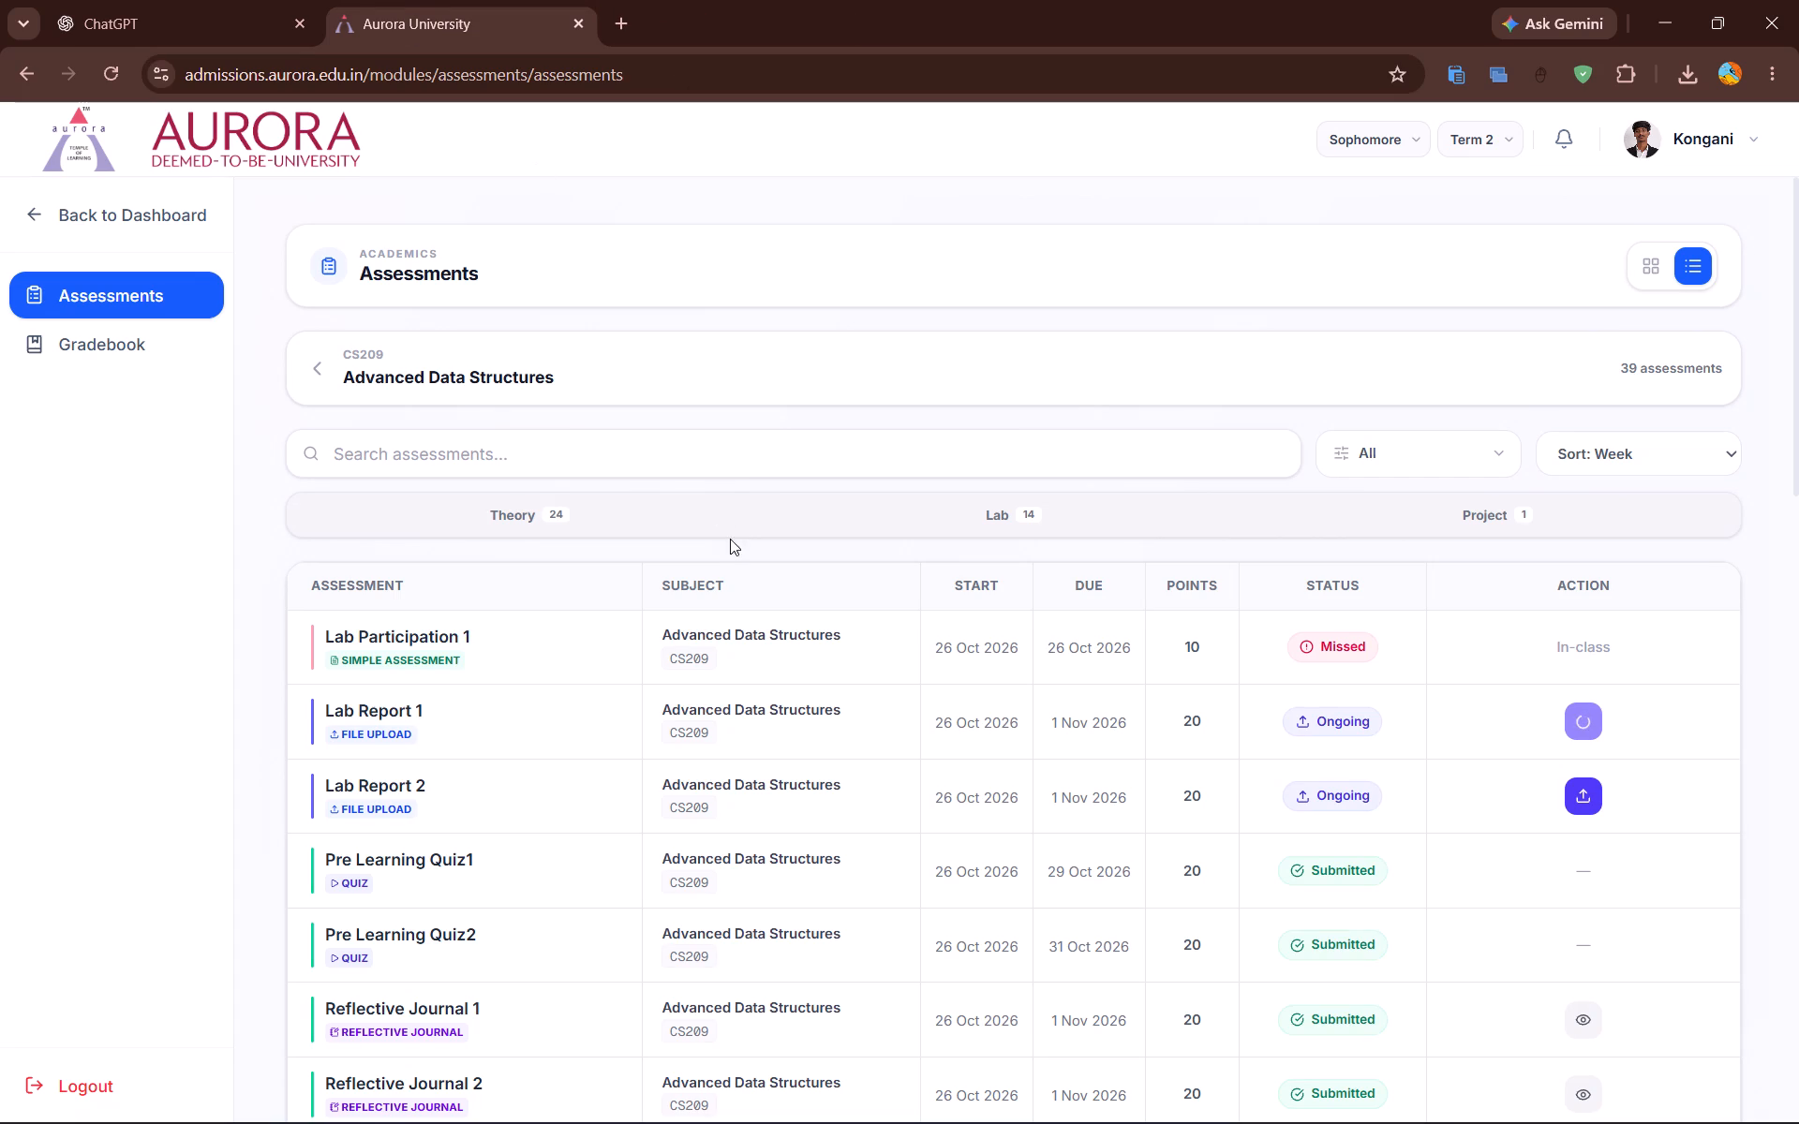
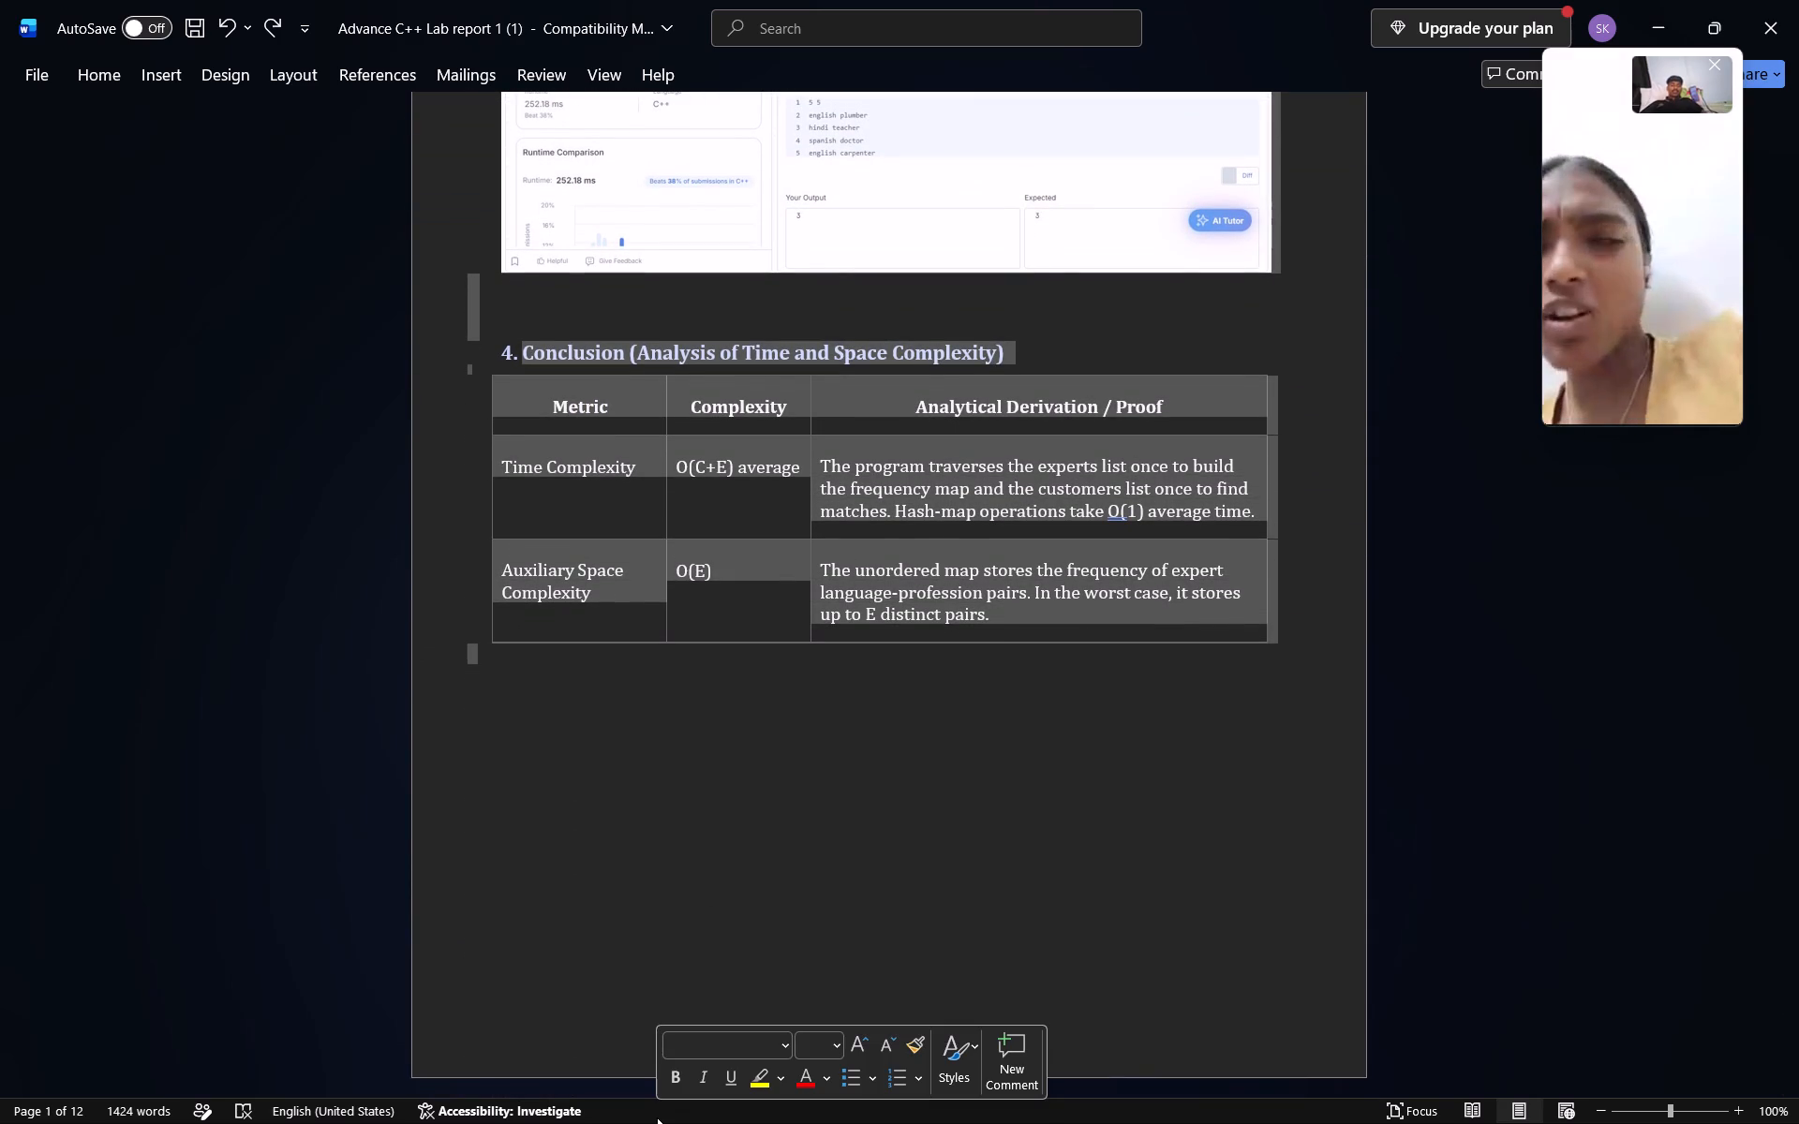
# Delete all the selected report content below the header details table in the Advance C++ Lab report 1 (1) document.
pyautogui.press('BackSpace')
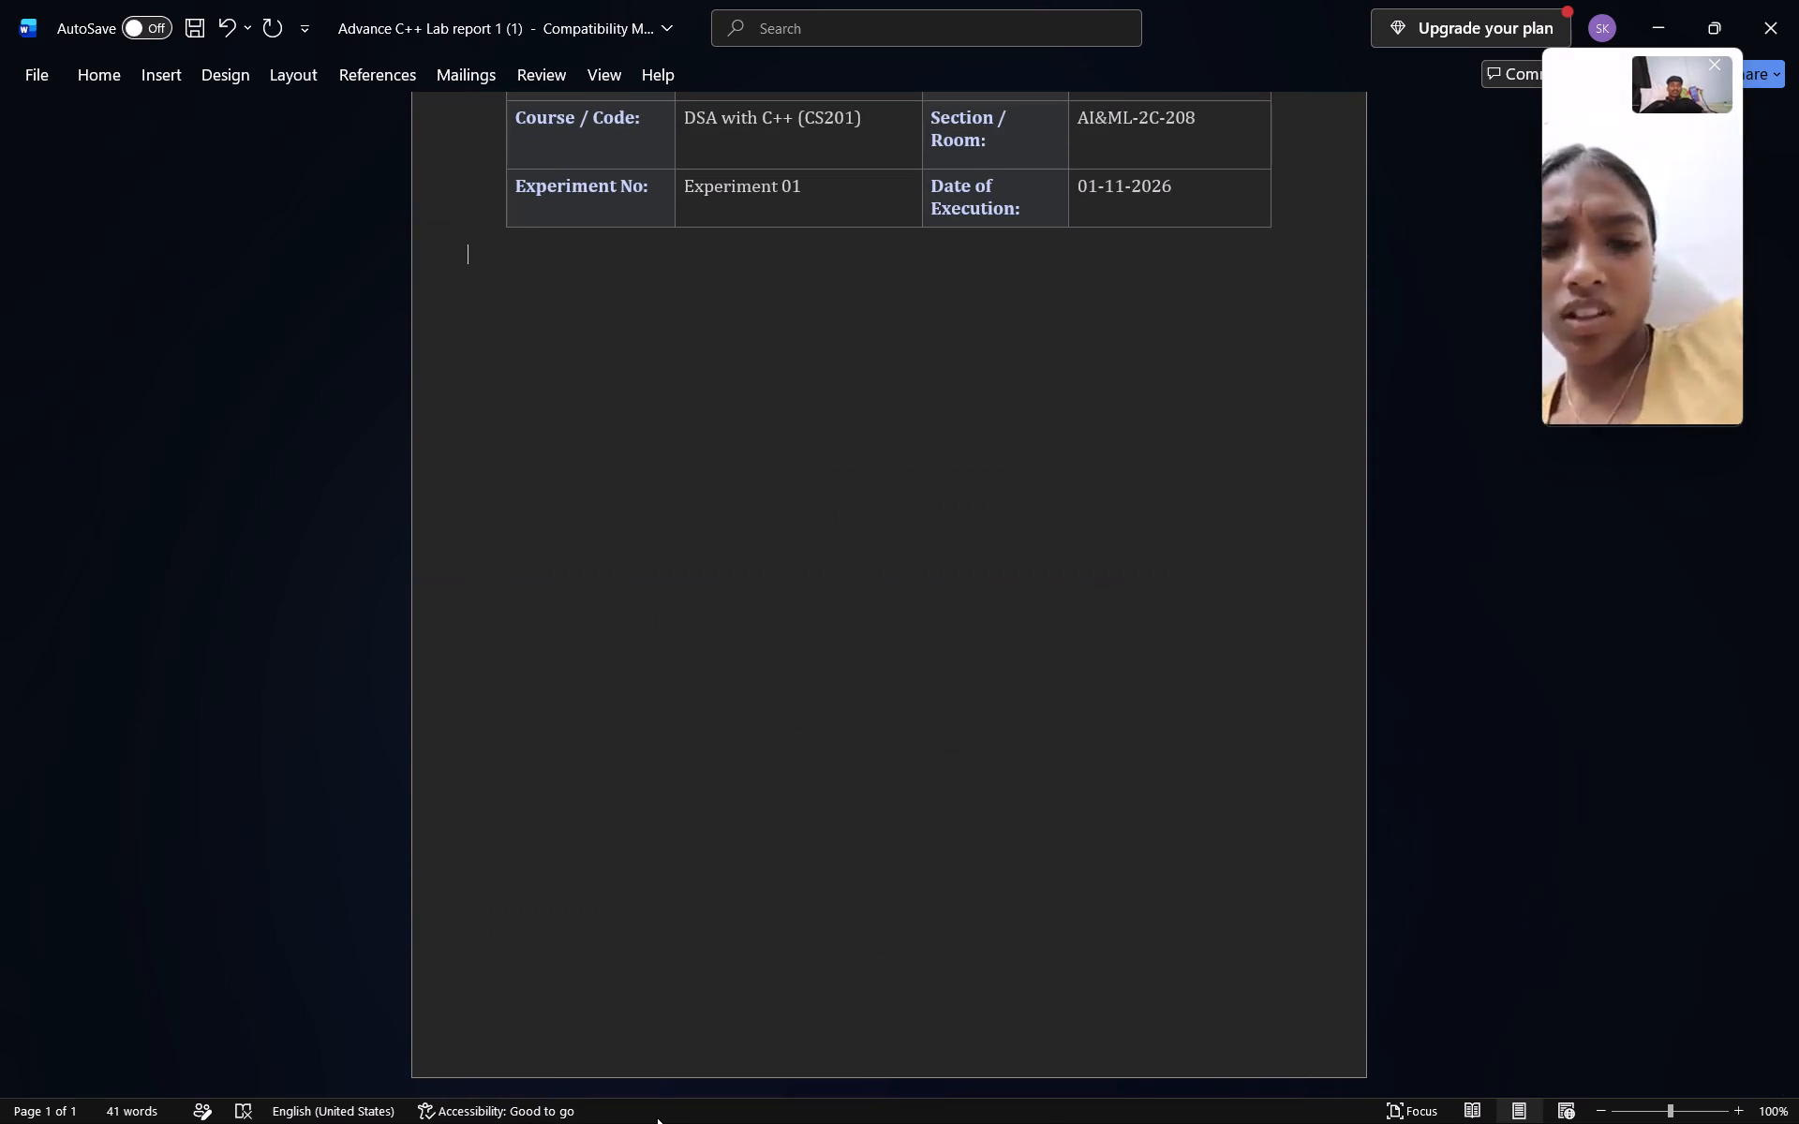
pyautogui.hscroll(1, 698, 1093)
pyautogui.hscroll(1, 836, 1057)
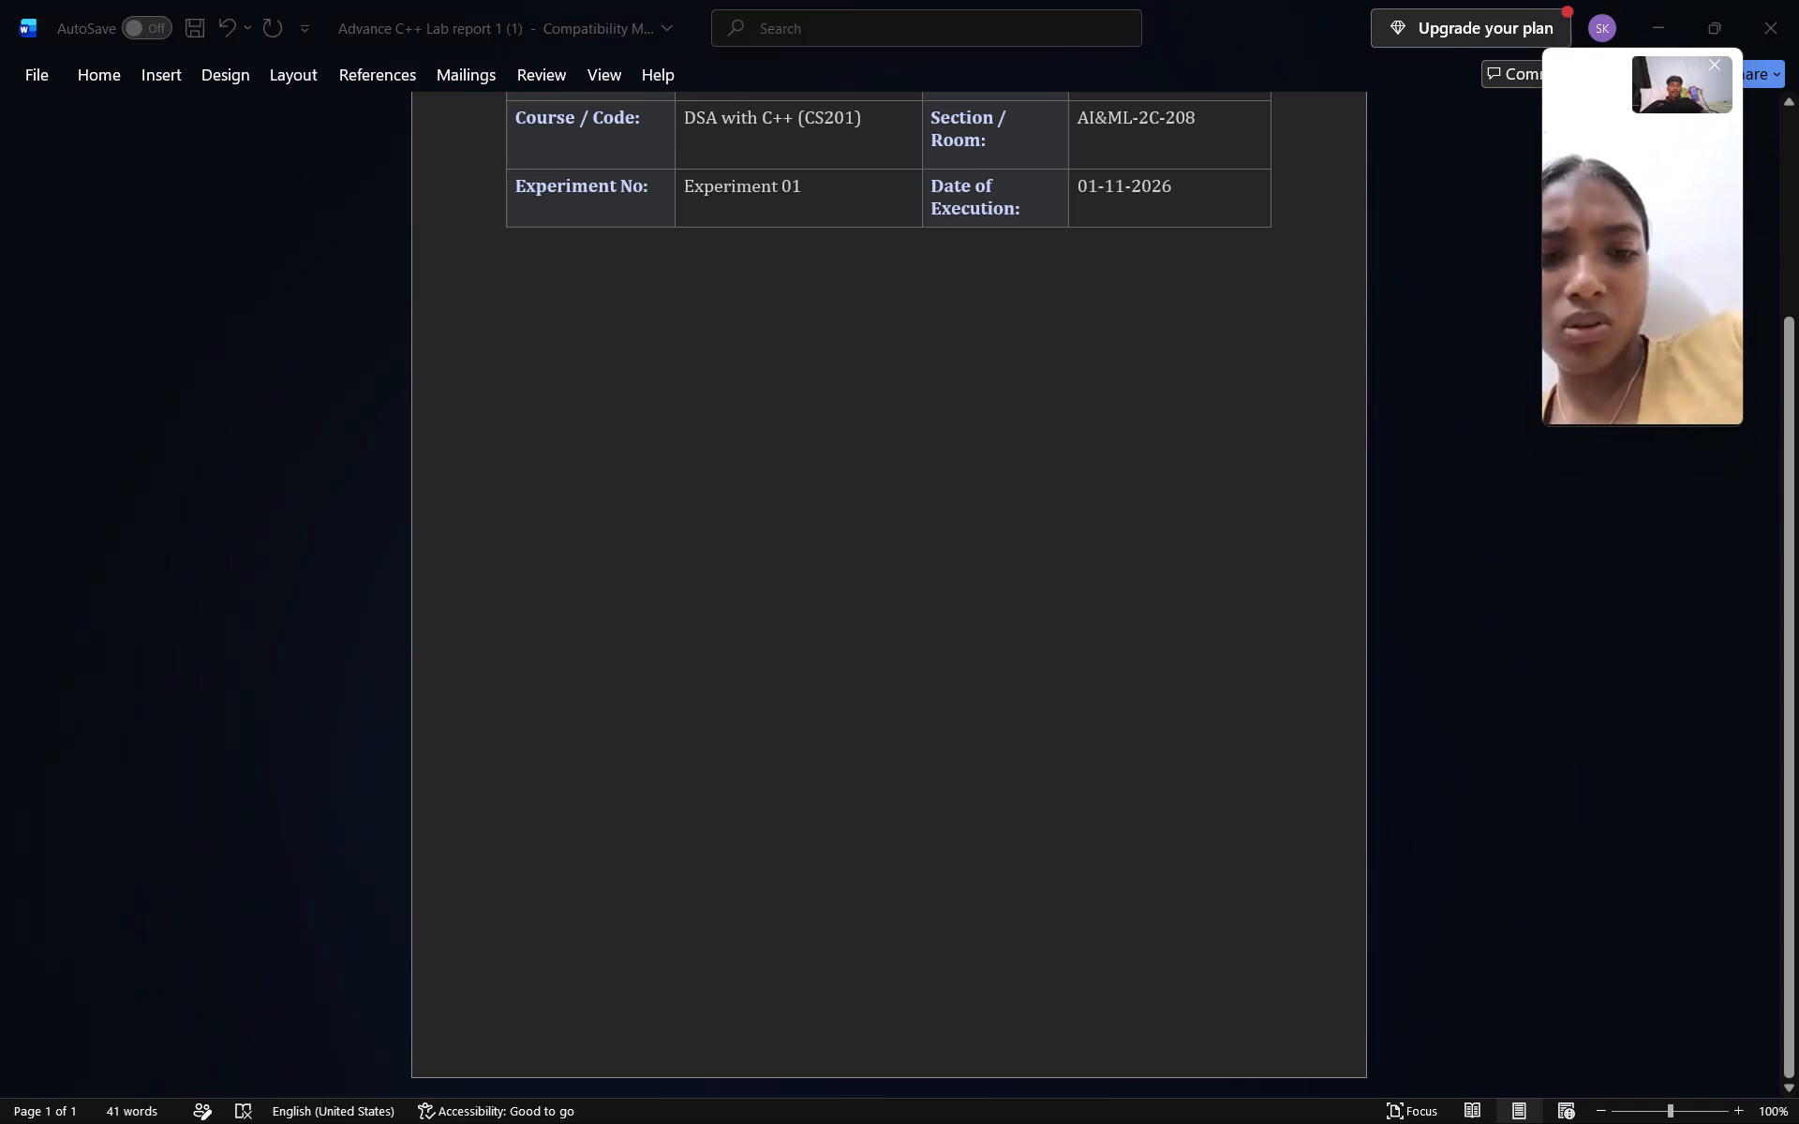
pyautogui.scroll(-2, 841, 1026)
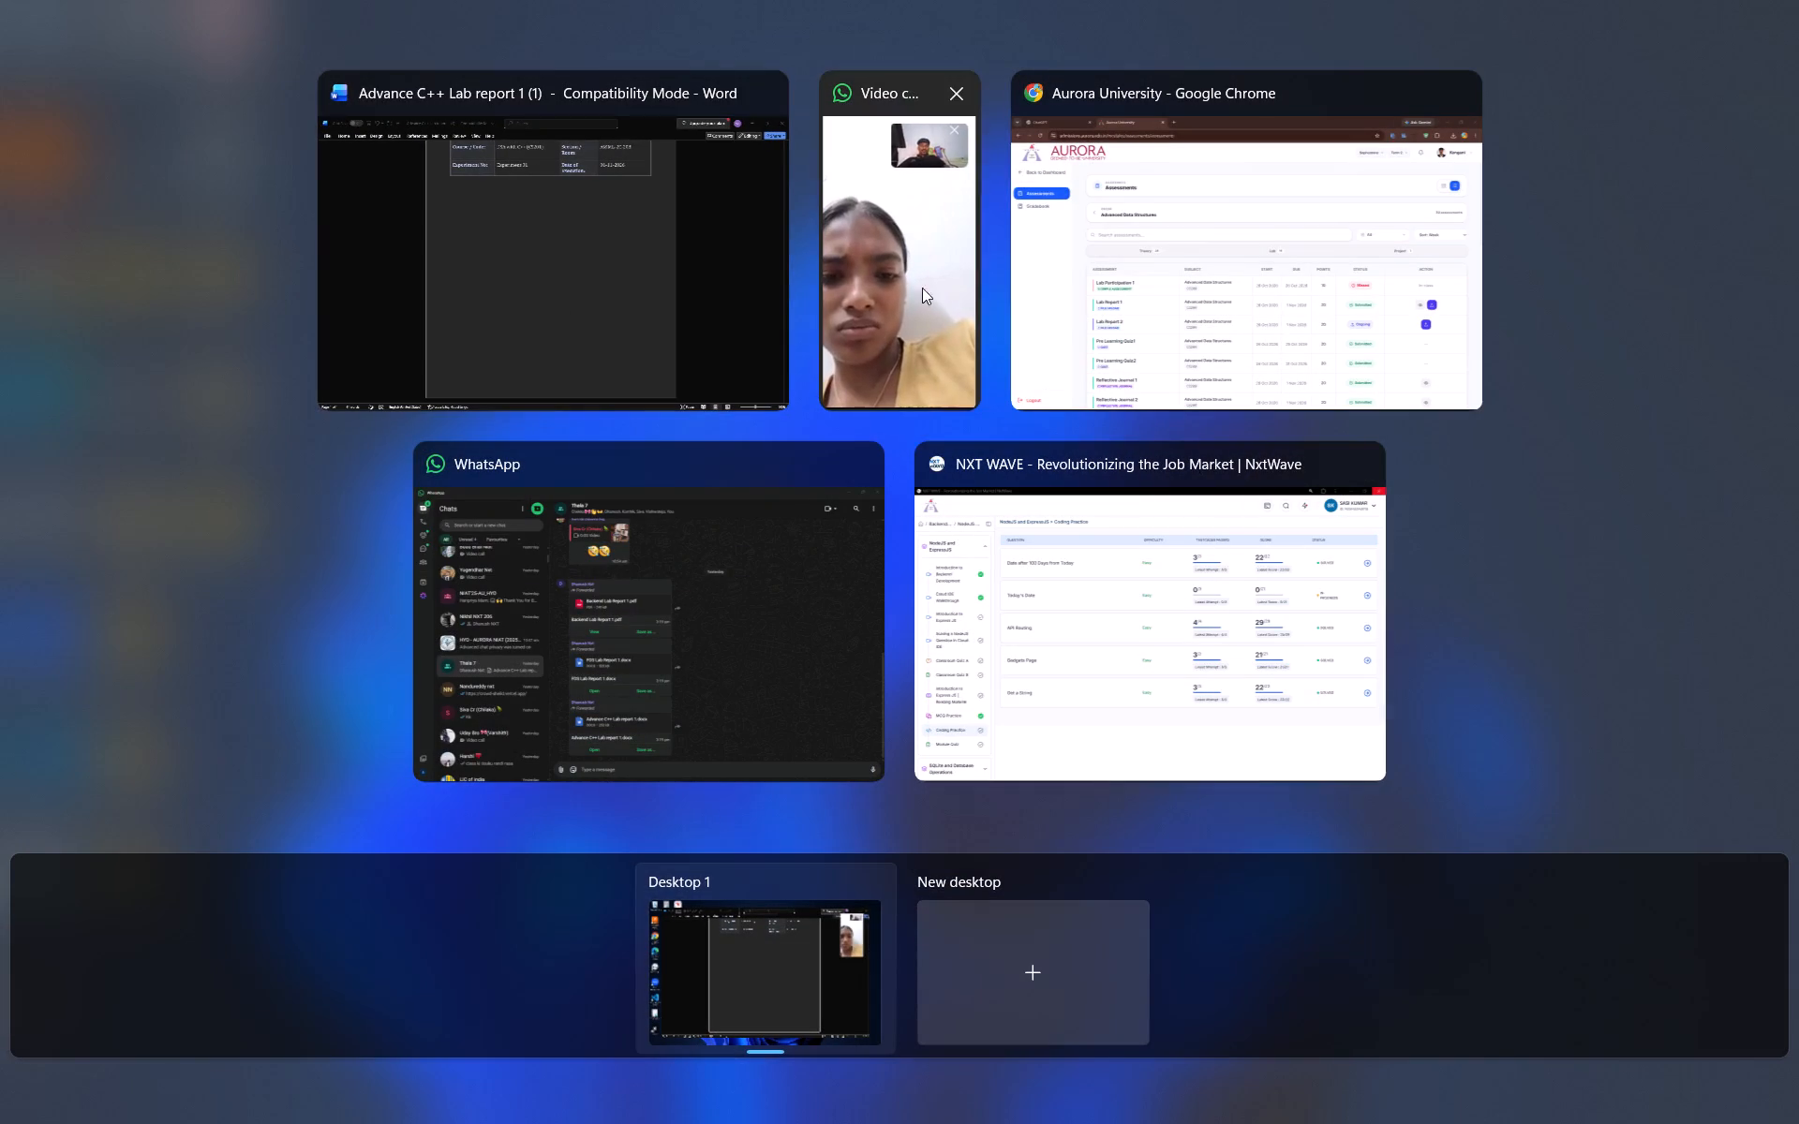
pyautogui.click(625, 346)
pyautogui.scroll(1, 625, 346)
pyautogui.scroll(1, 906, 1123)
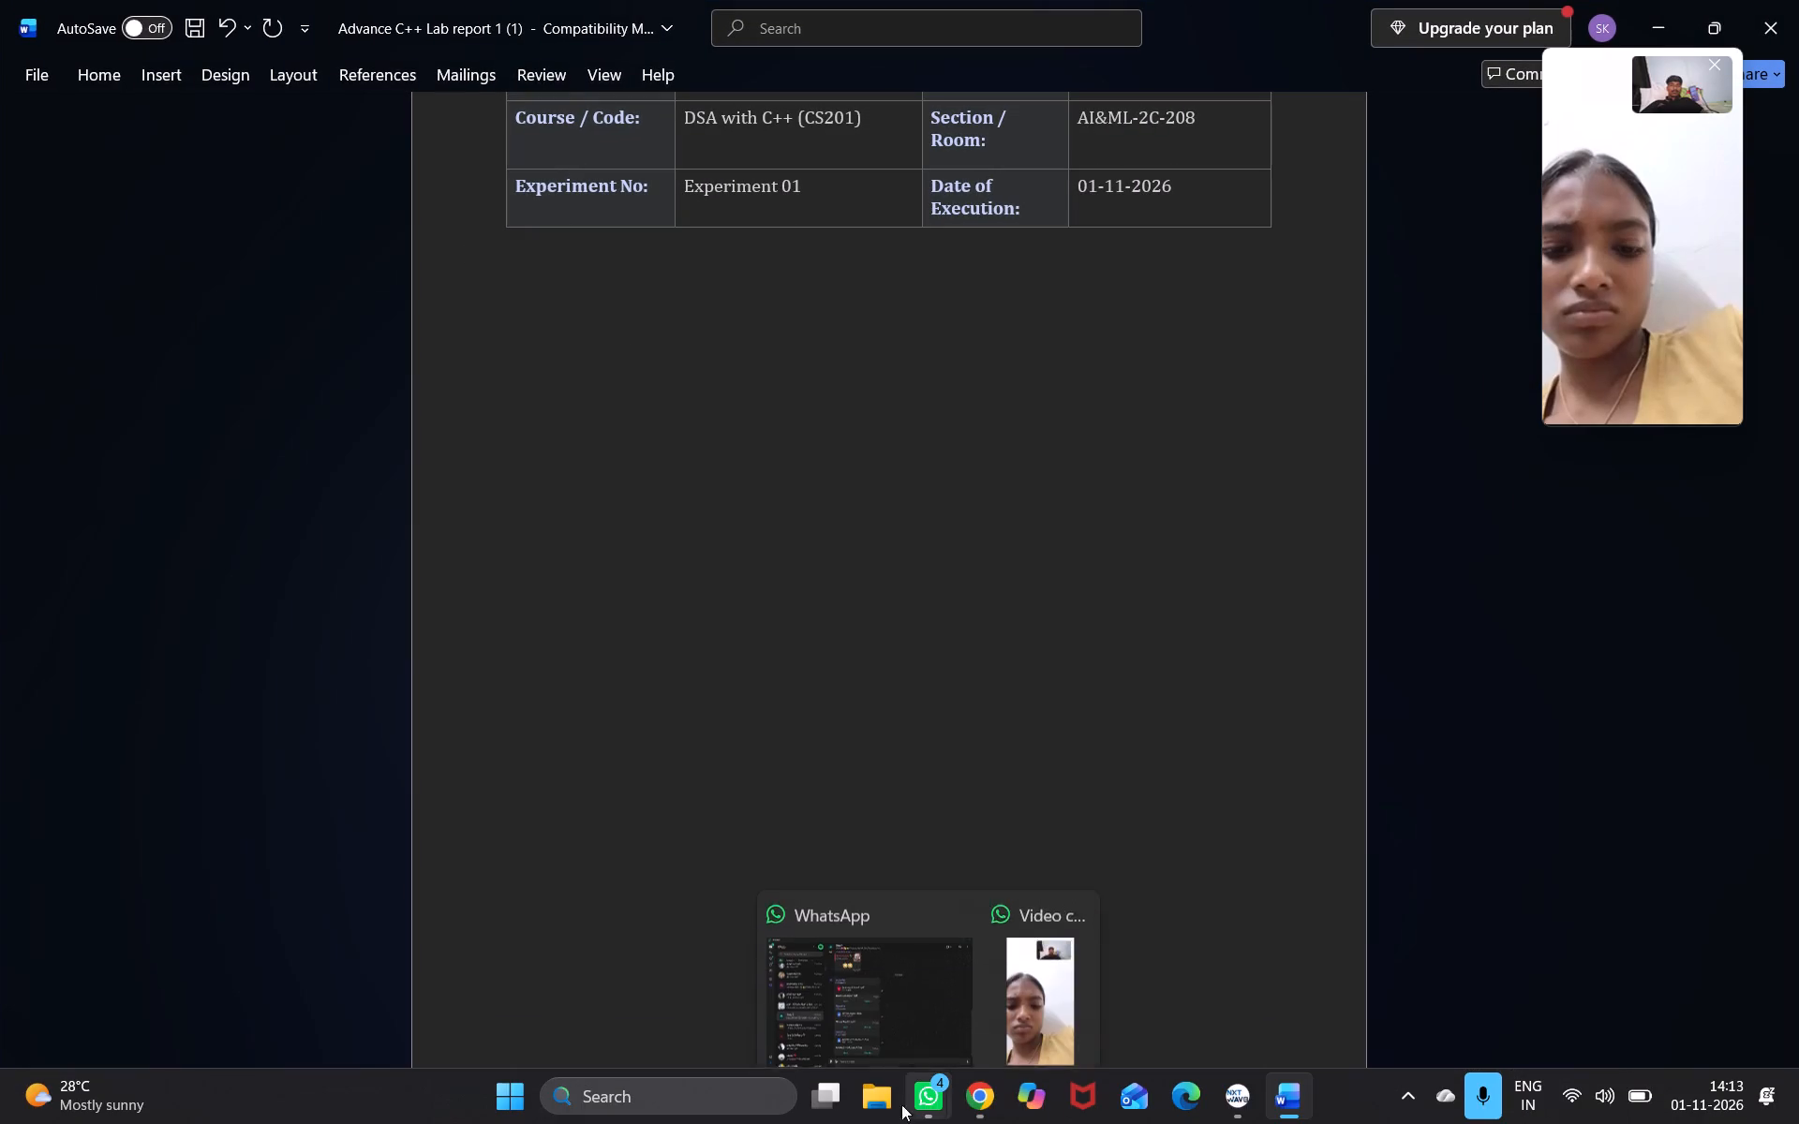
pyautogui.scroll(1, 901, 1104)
# Switch to File Explorer and open the Screenshots folder to browse the latest screenshots.
pyautogui.click(877, 1092)
pyautogui.scroll(-1, 862, 1070)
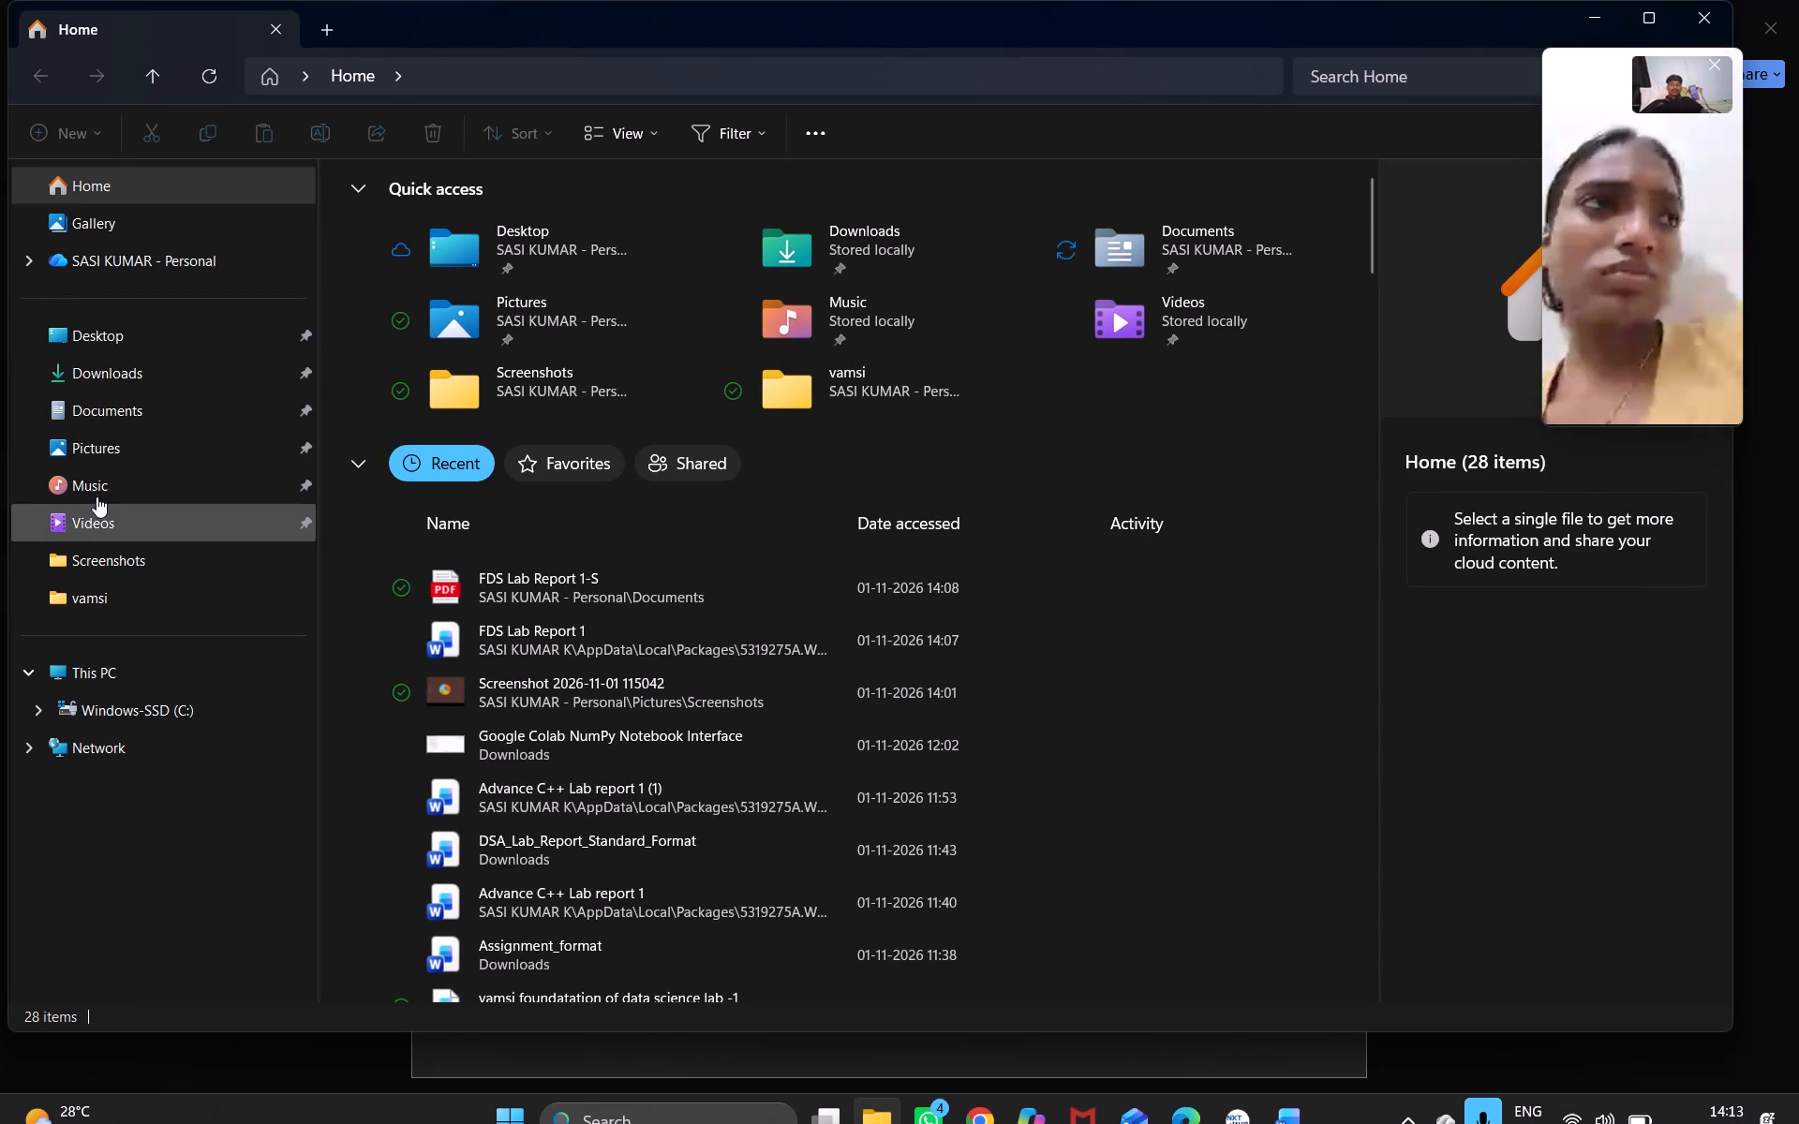
pyautogui.scroll(-1, 97, 496)
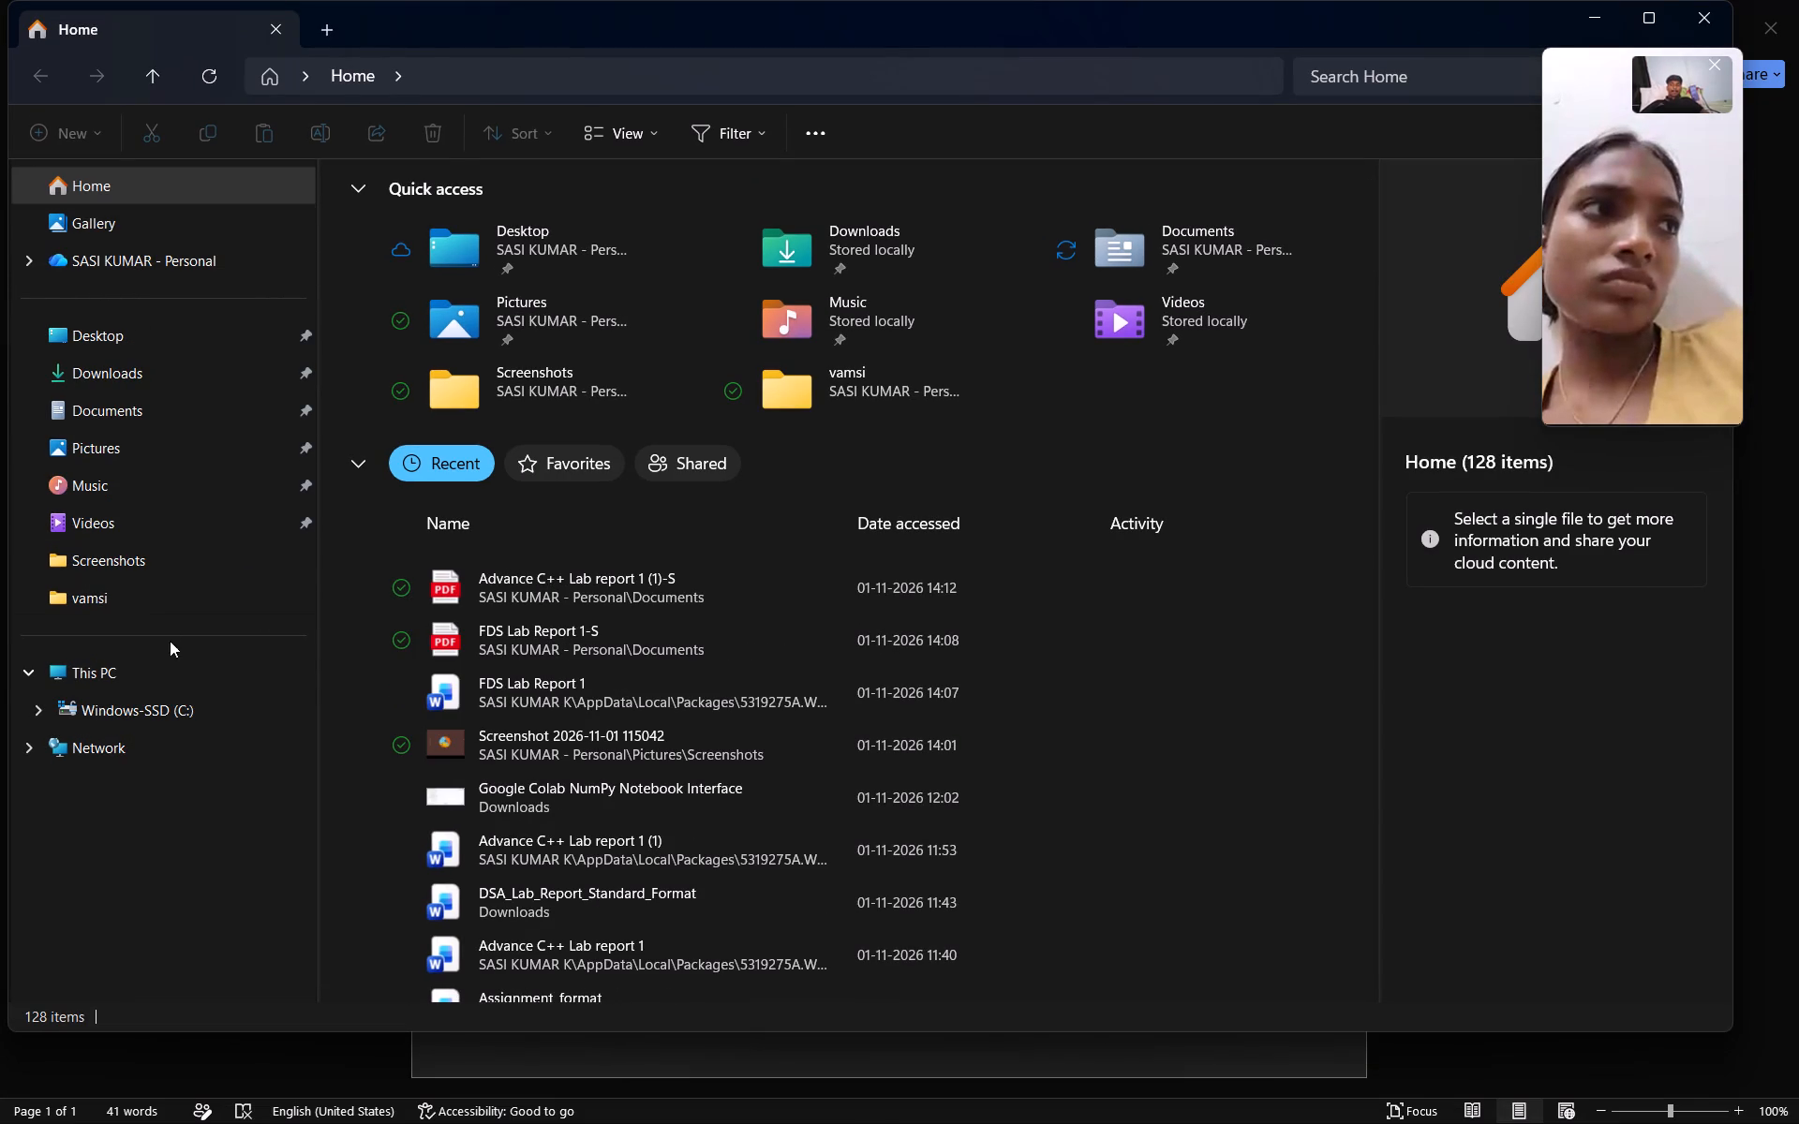
pyautogui.scroll(-1, 170, 641)
pyautogui.scroll(1, 194, 343)
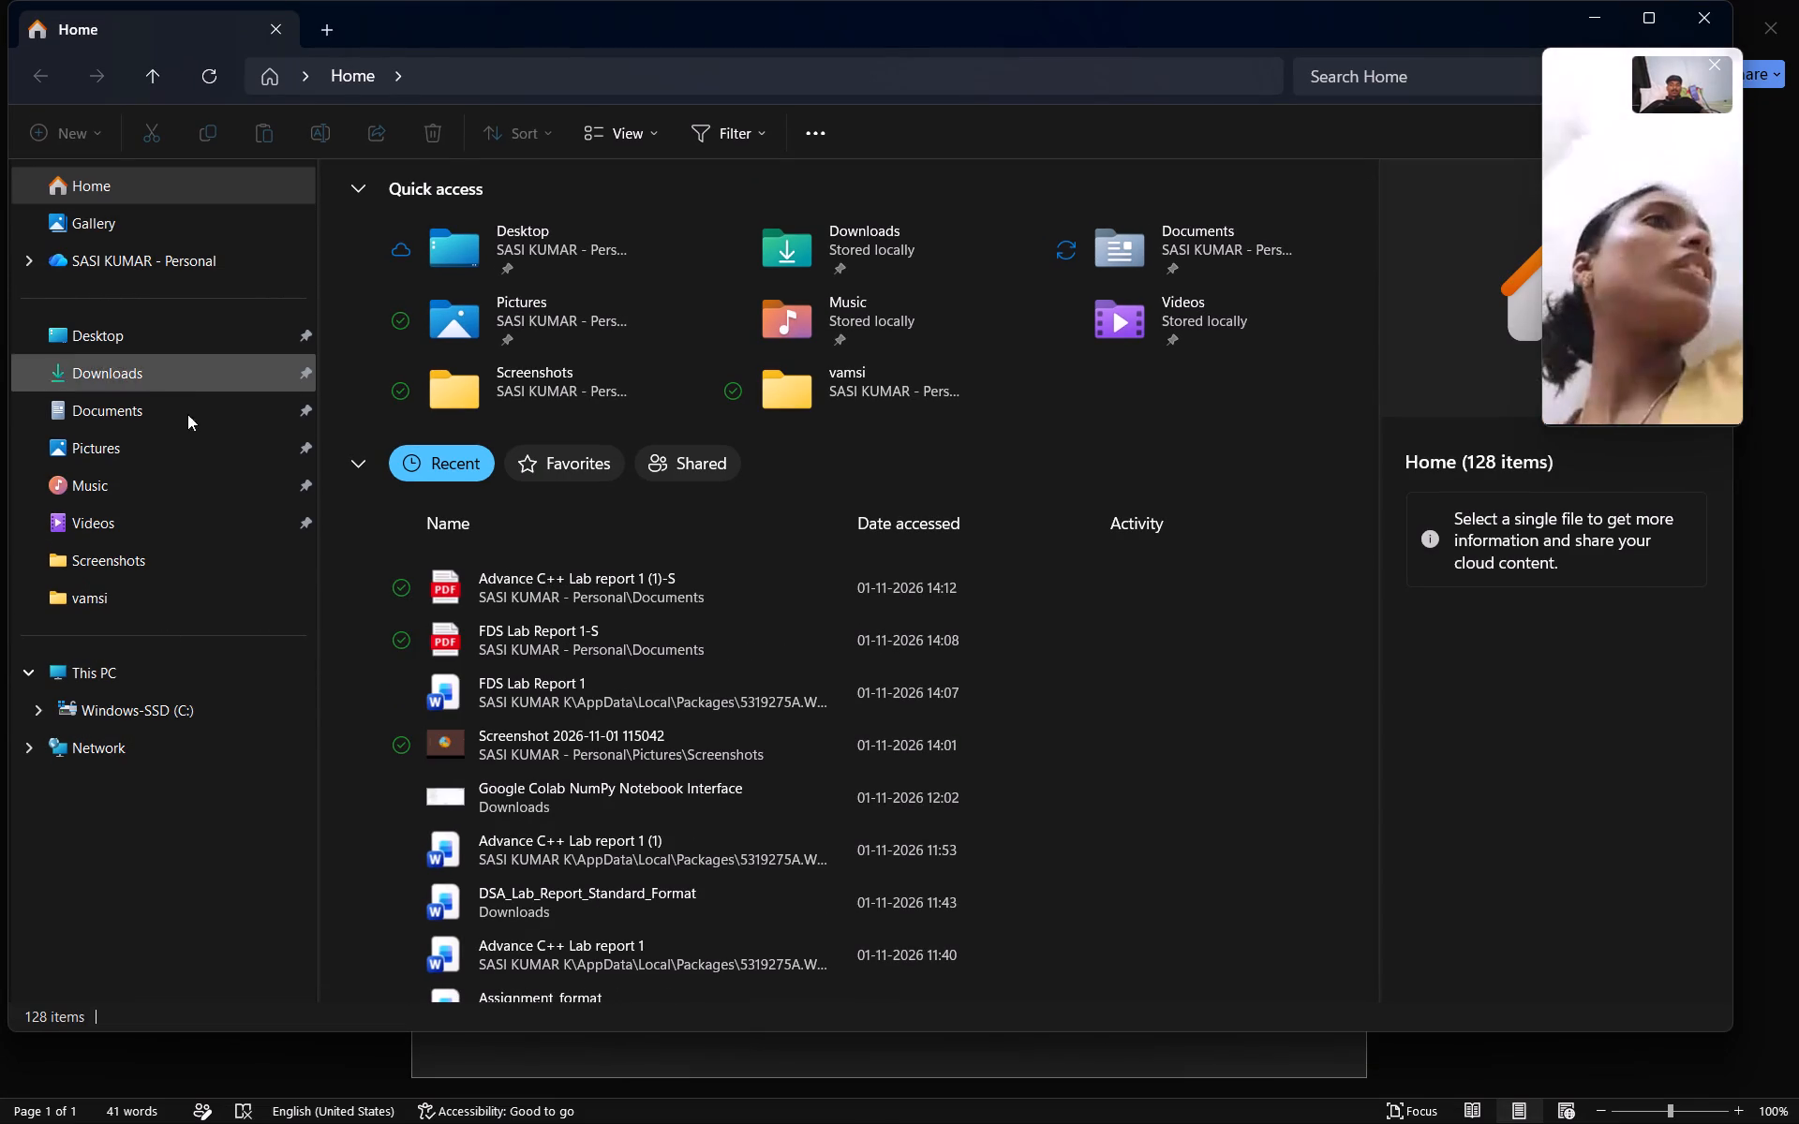
pyautogui.scroll(1, 187, 414)
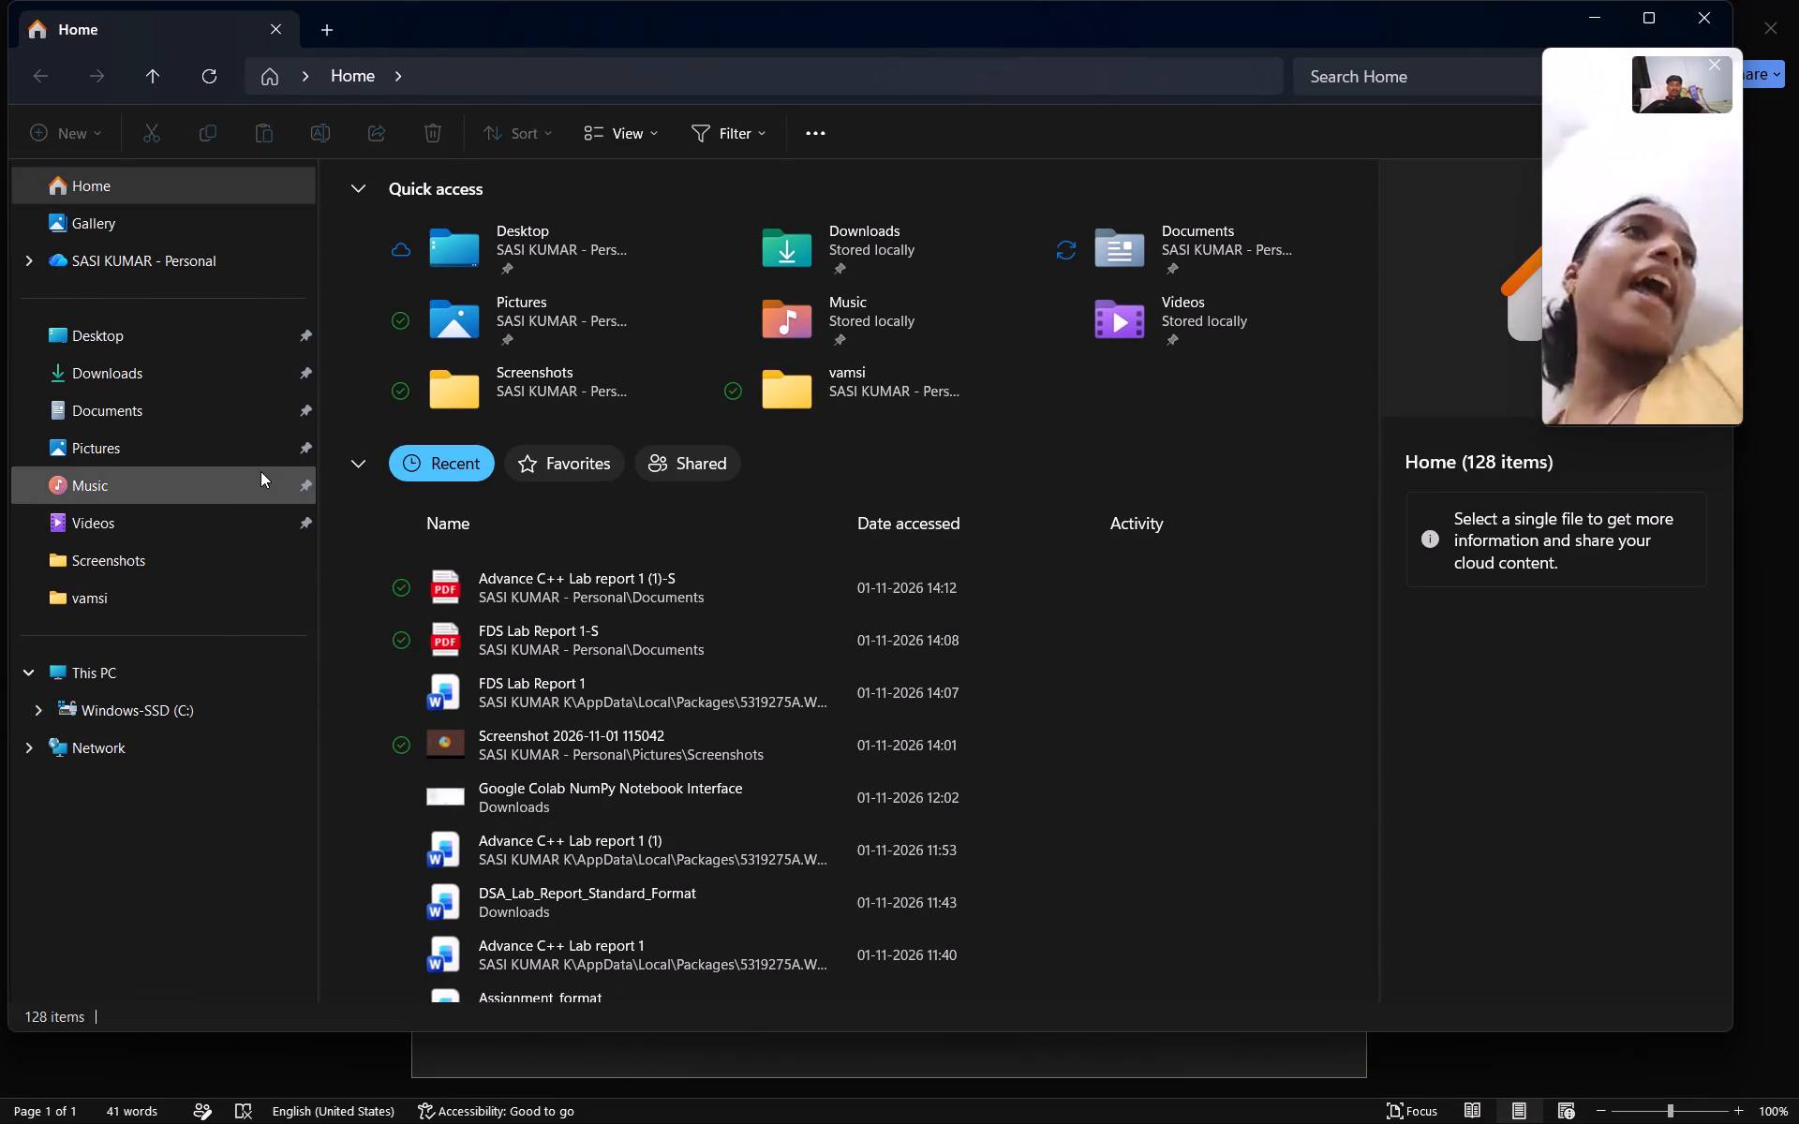
pyautogui.scroll(1, 260, 471)
pyautogui.doubleClick(142, 555)
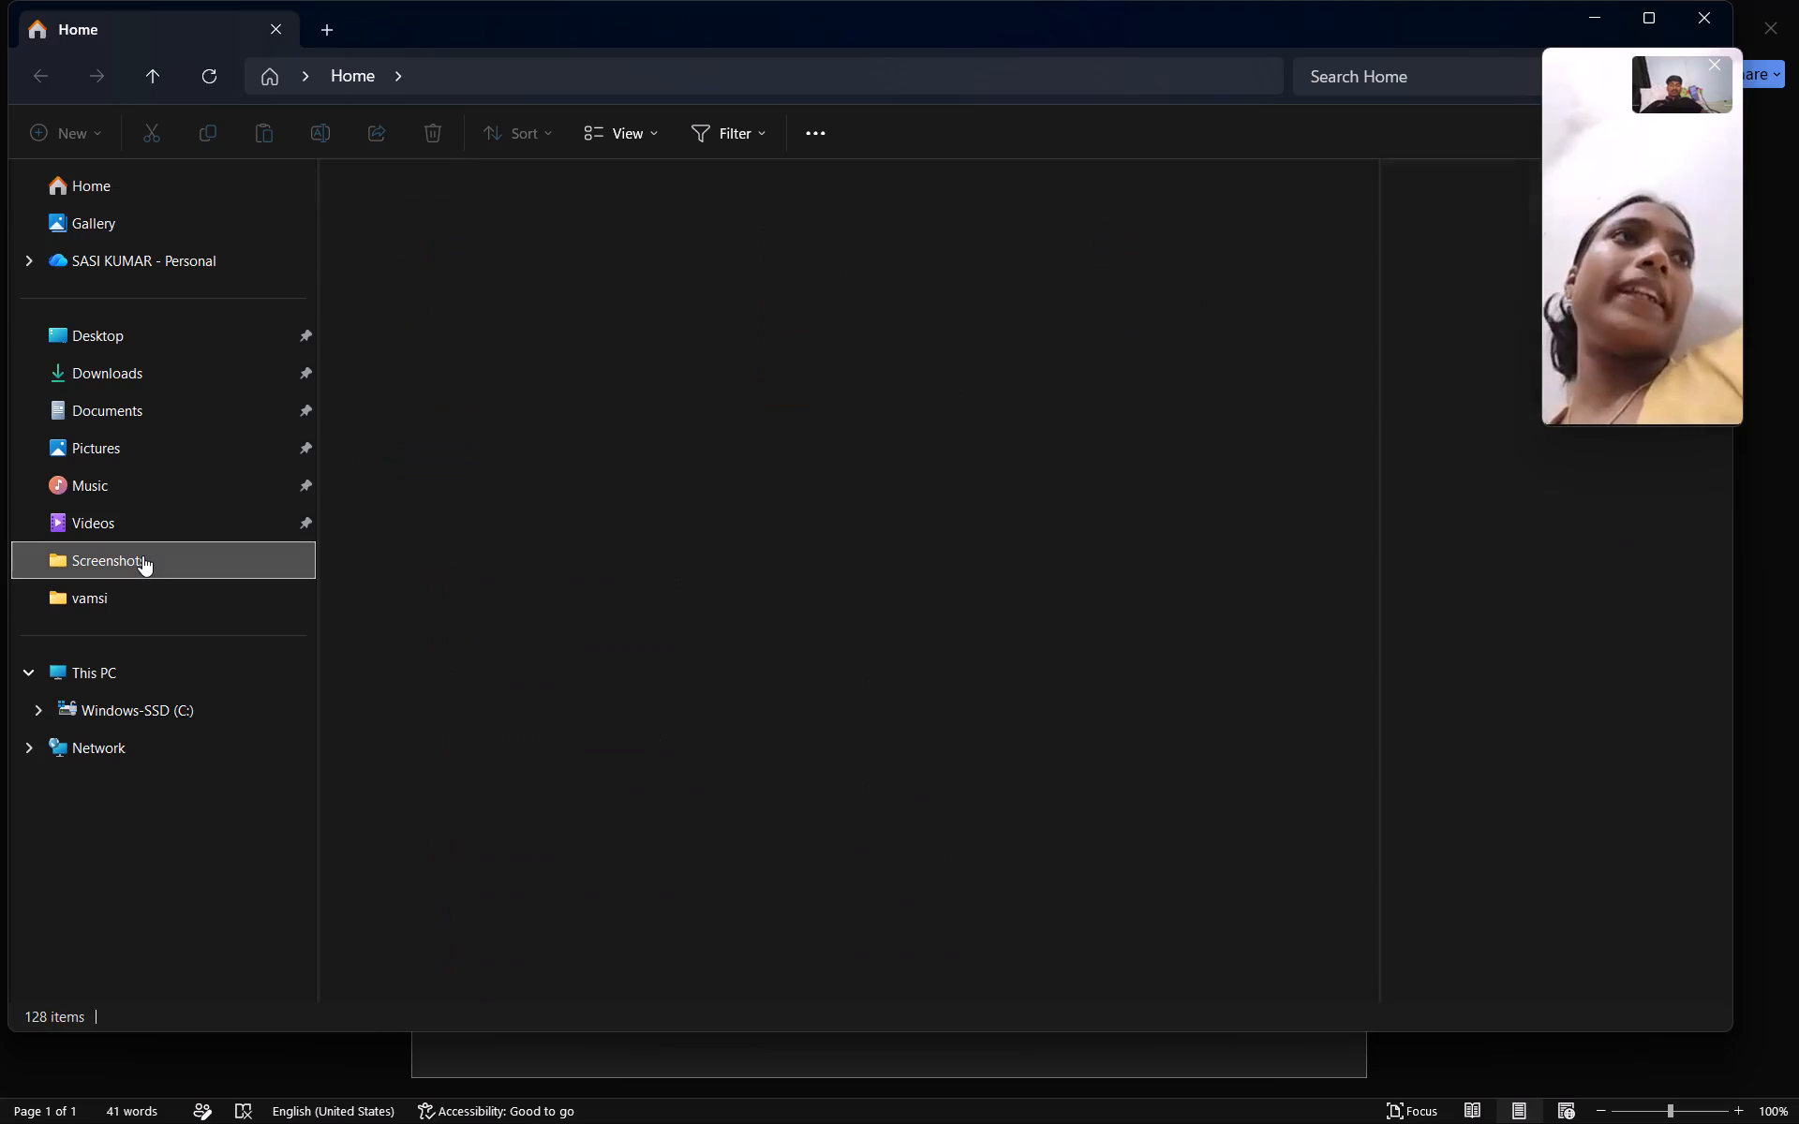
pyautogui.hscroll(1, 161, 556)
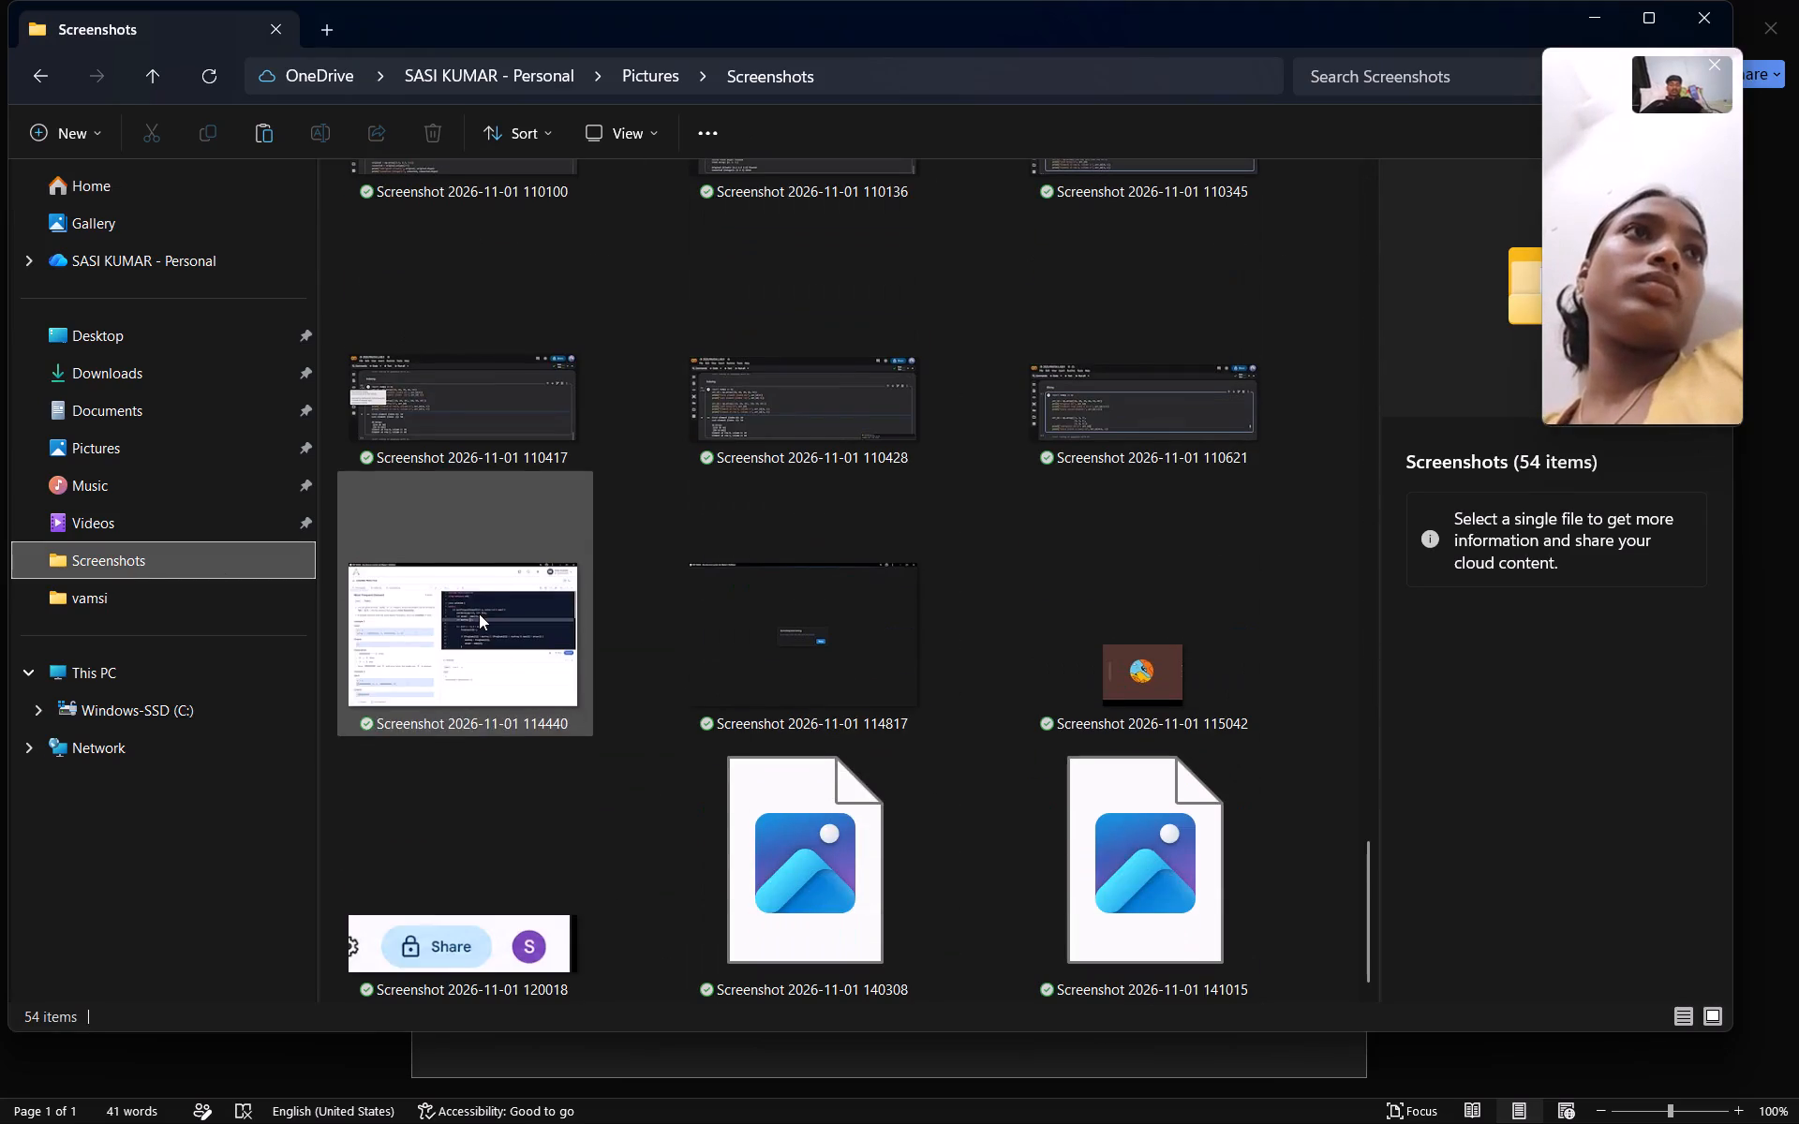
# Open Screenshot 2026-11-01 140308.png from the Screenshots folder and copy the image.
pyautogui.scroll(1, 479, 614)
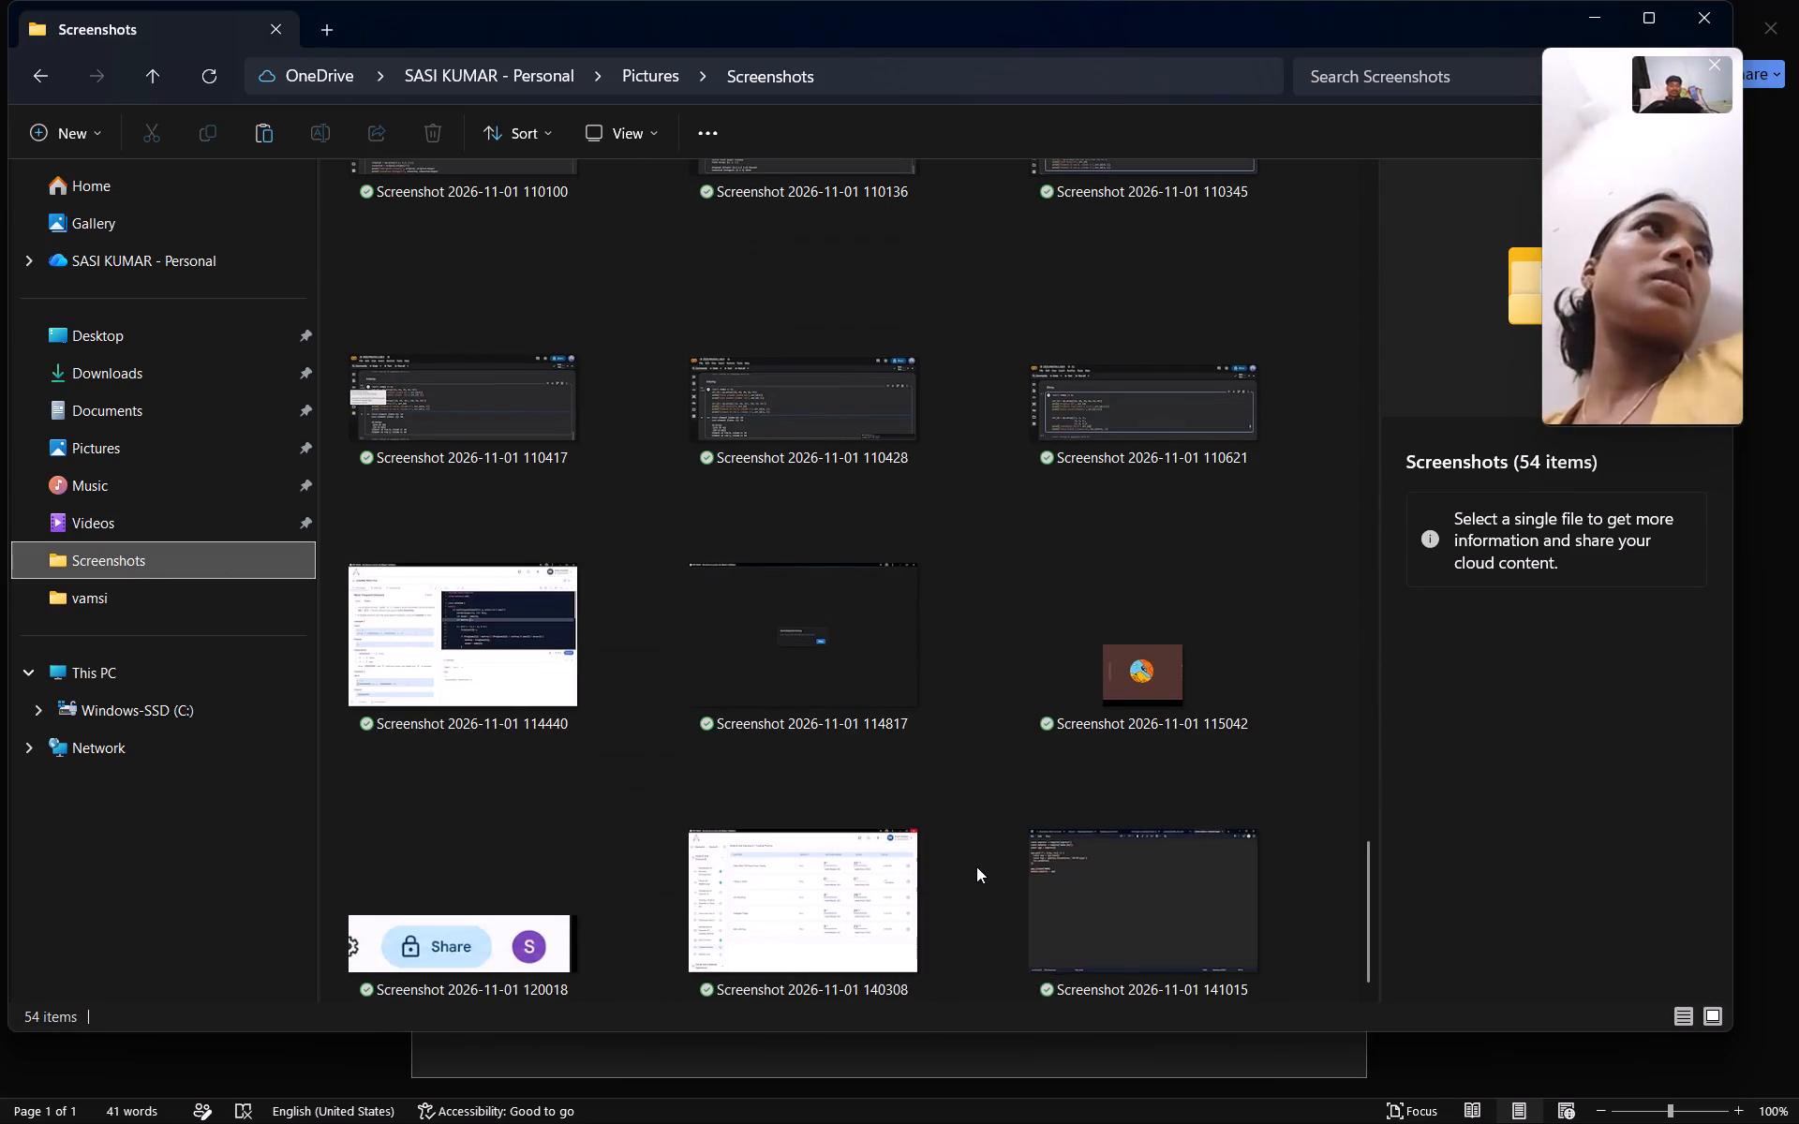
pyautogui.doubleClick(874, 822)
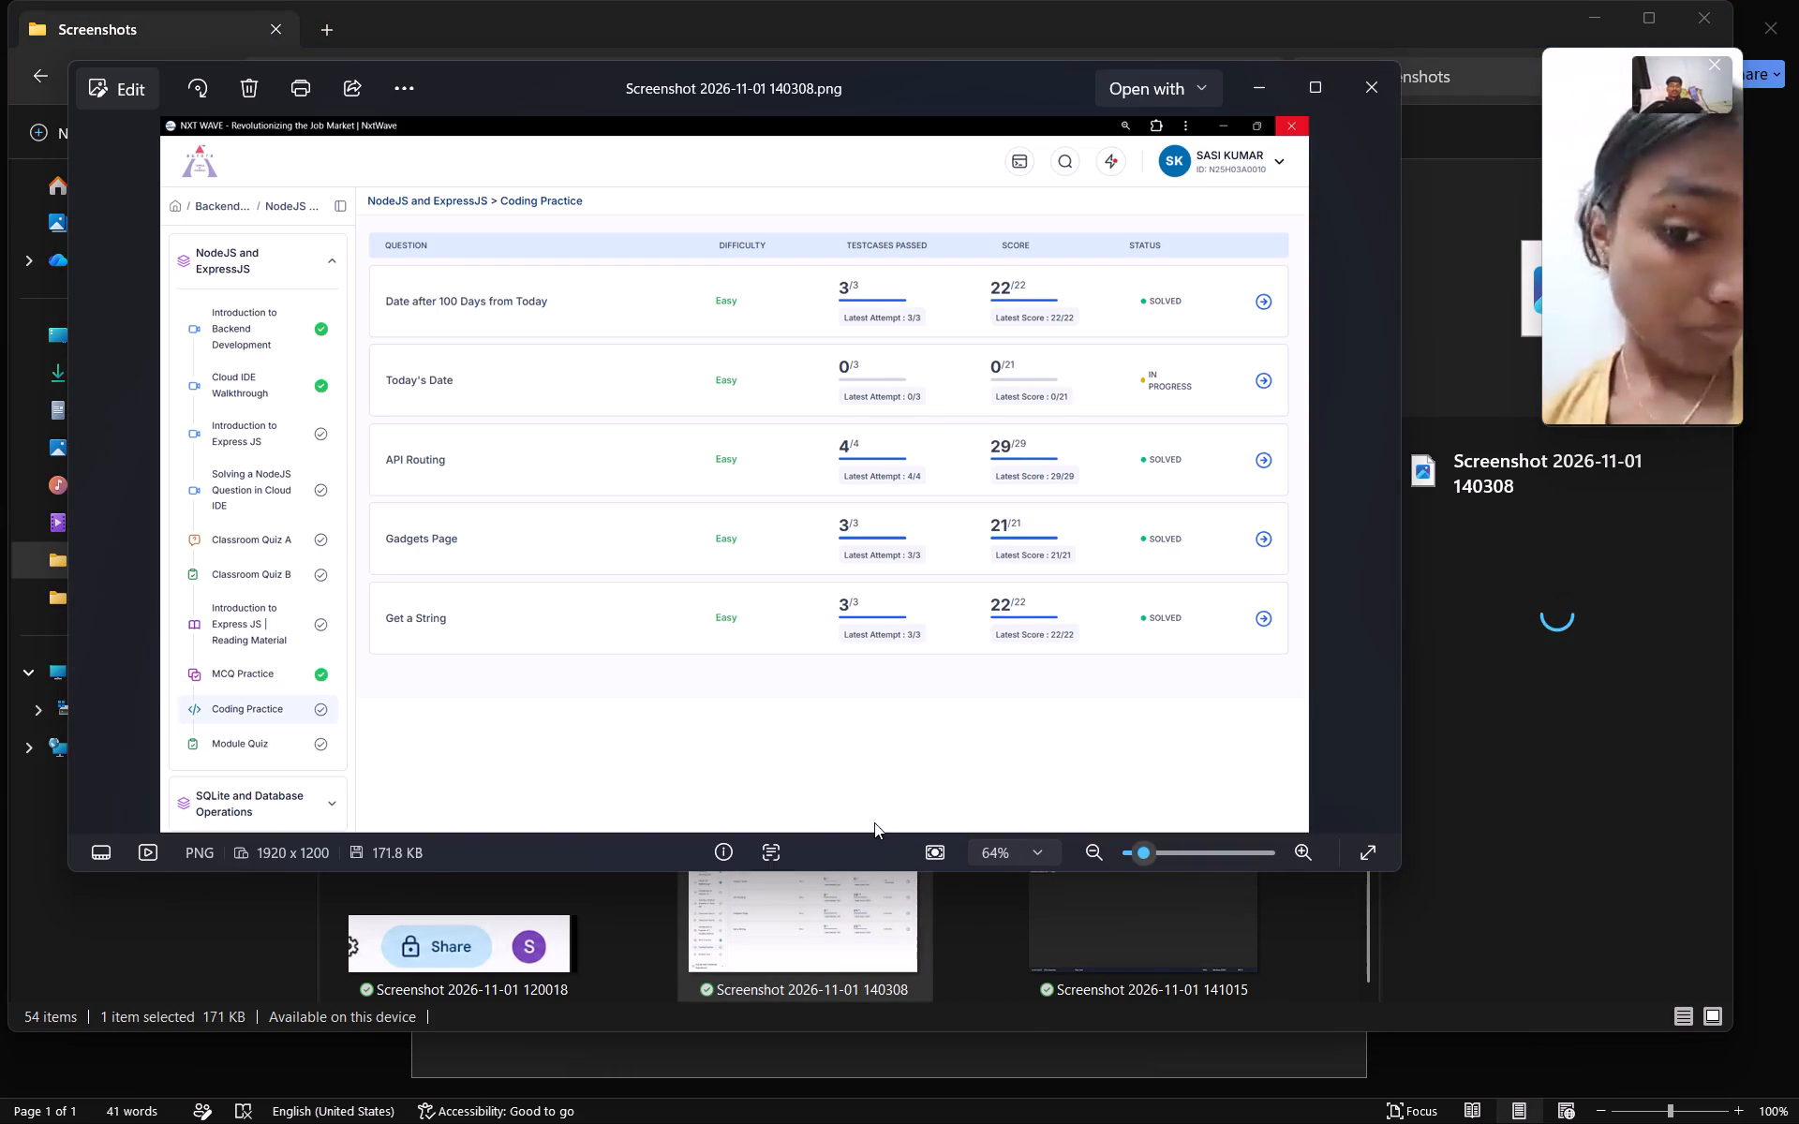
pyautogui.scroll(-1, 863, 782)
pyautogui.click(402, 83)
pyautogui.scroll(1, 402, 106)
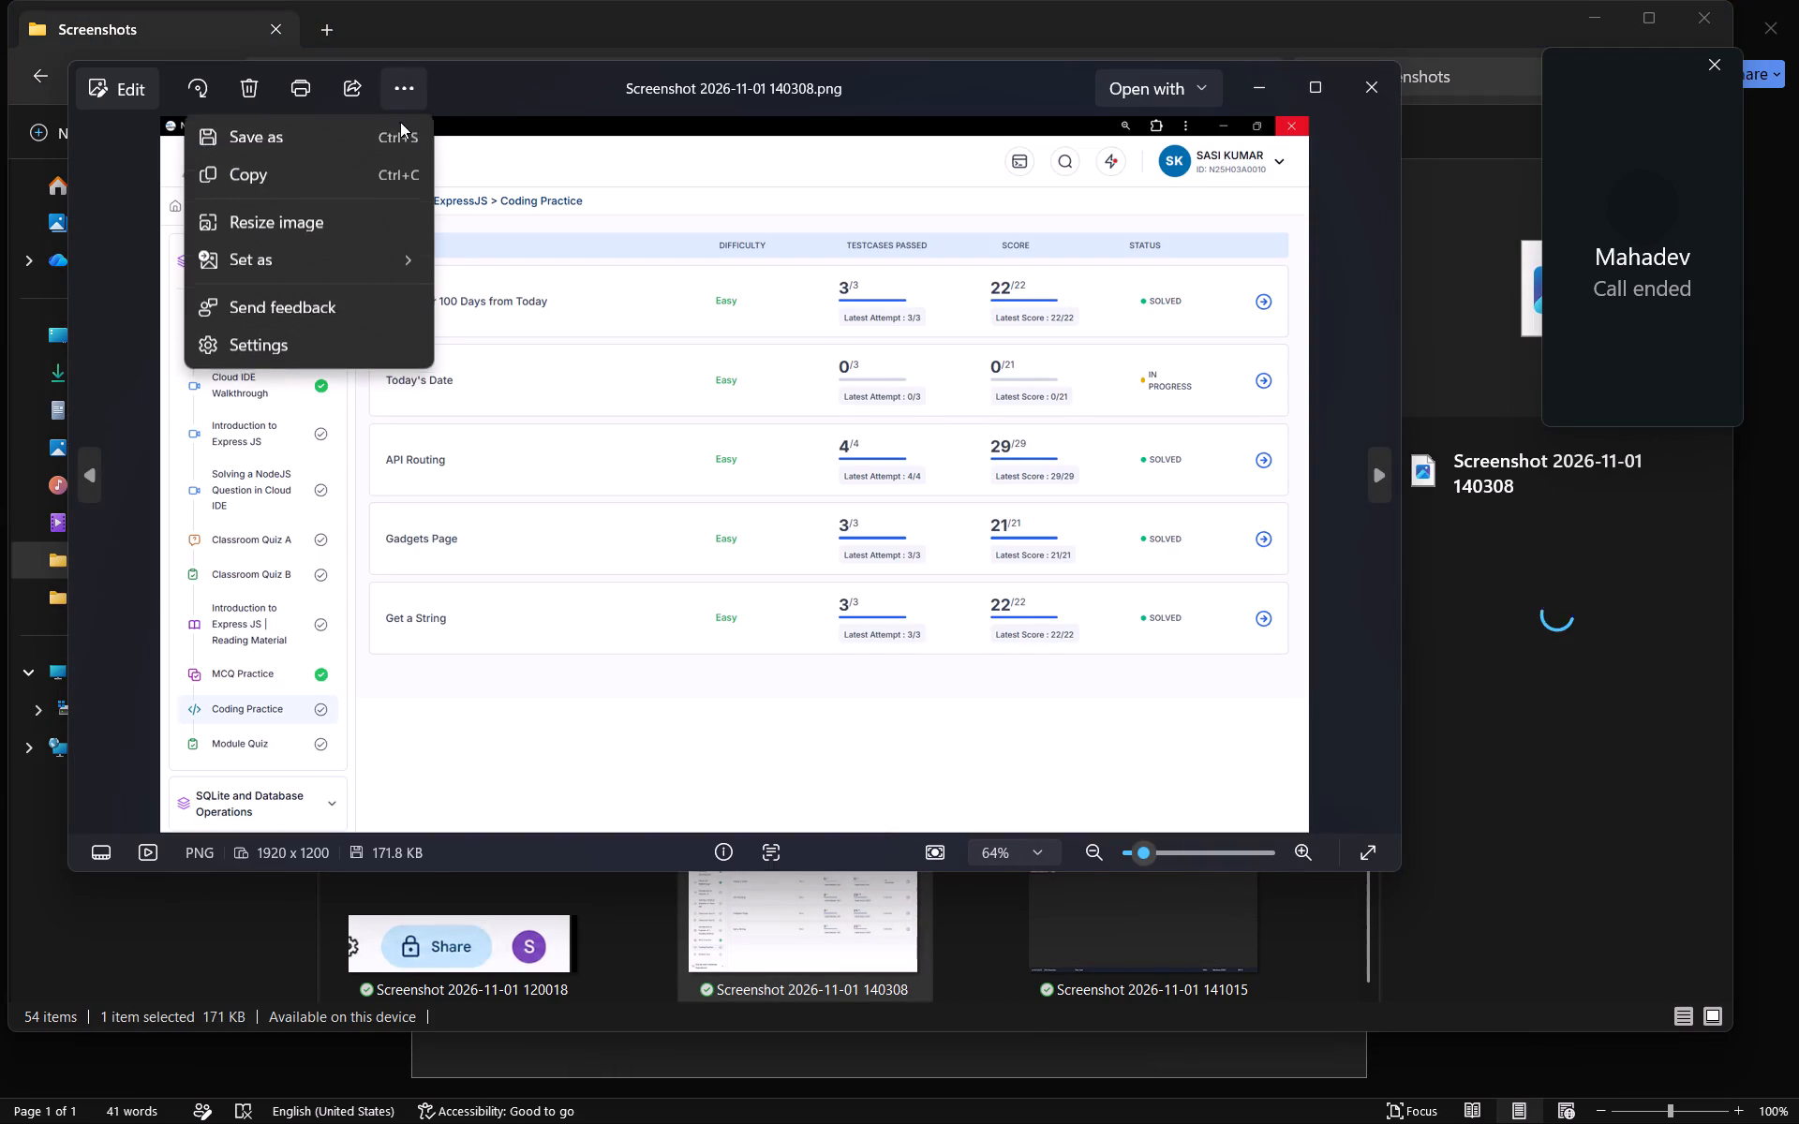
pyautogui.scroll(1, 400, 122)
pyautogui.click(376, 193)
# Show all open windows to switch to the Advance C++ Lab report 1 (1) document in Word.
pyautogui.hscroll(1, 400, 193)
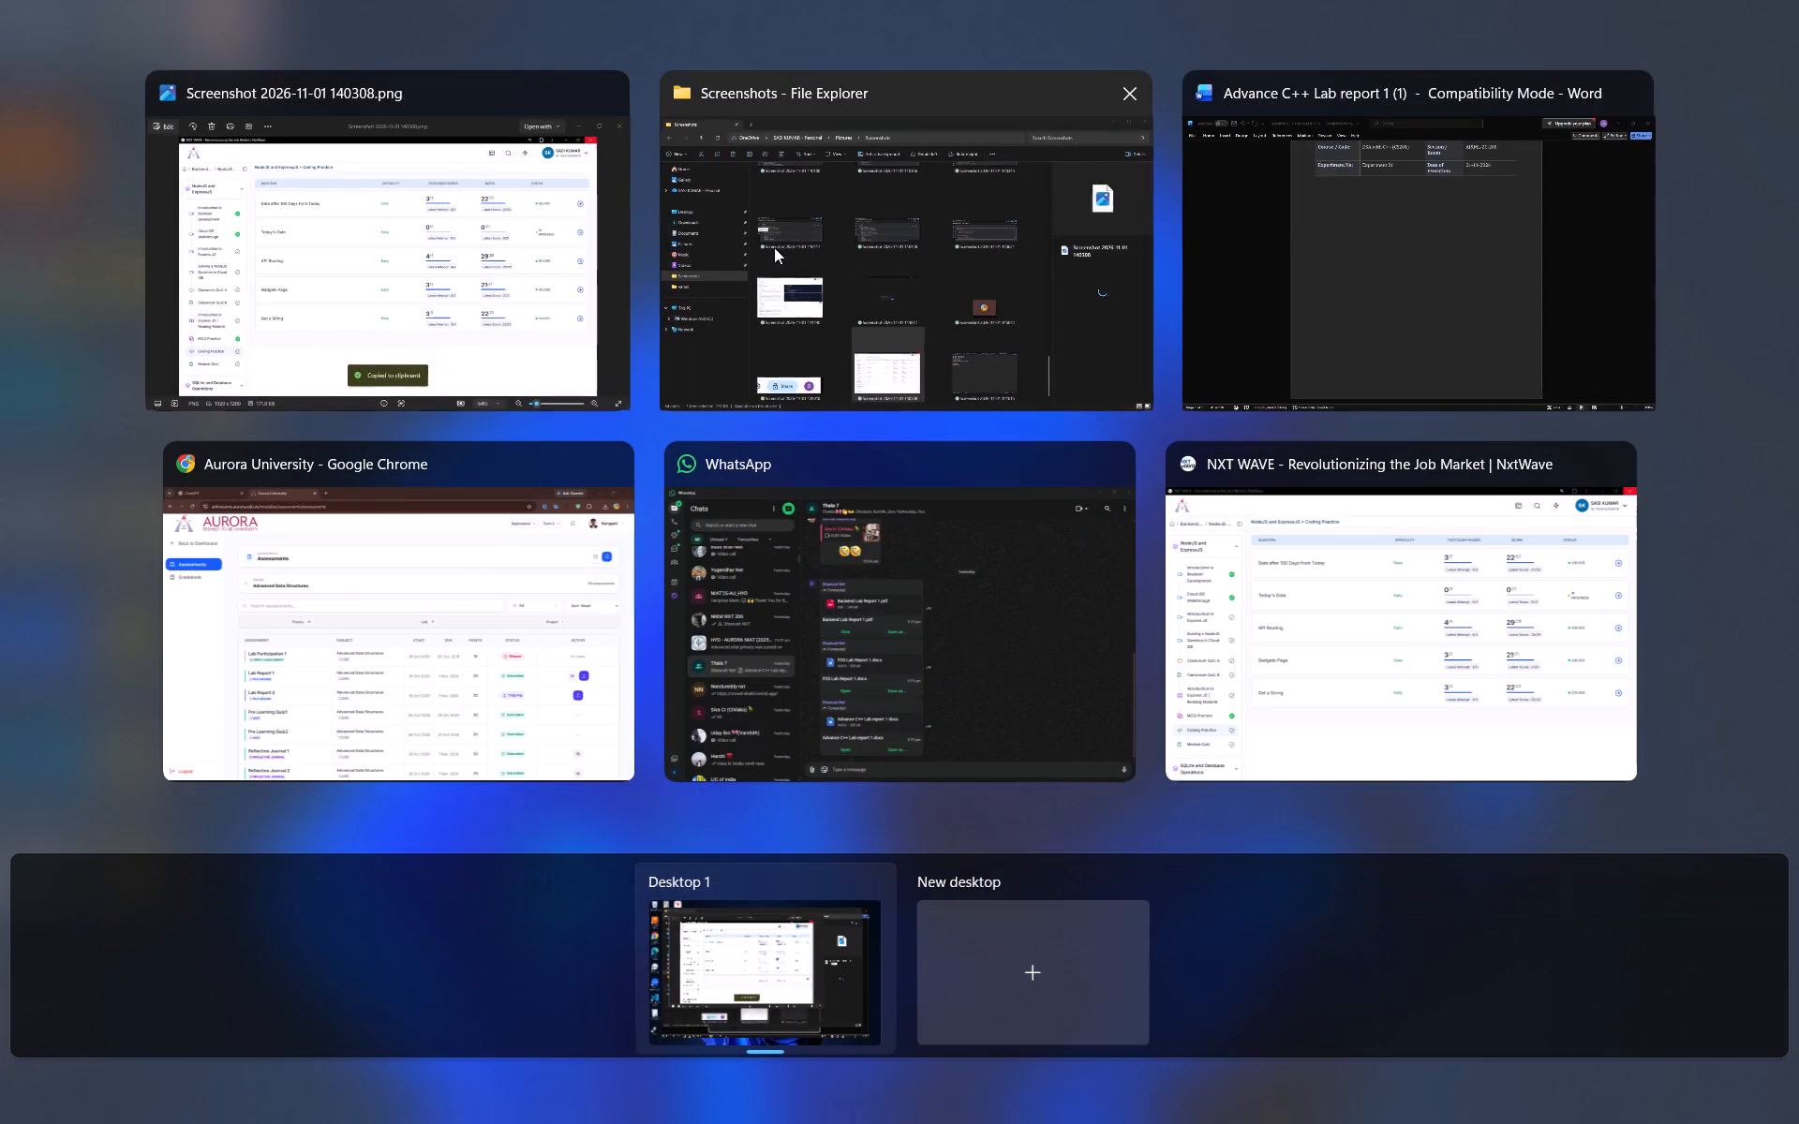
pyautogui.hscroll(1, 774, 247)
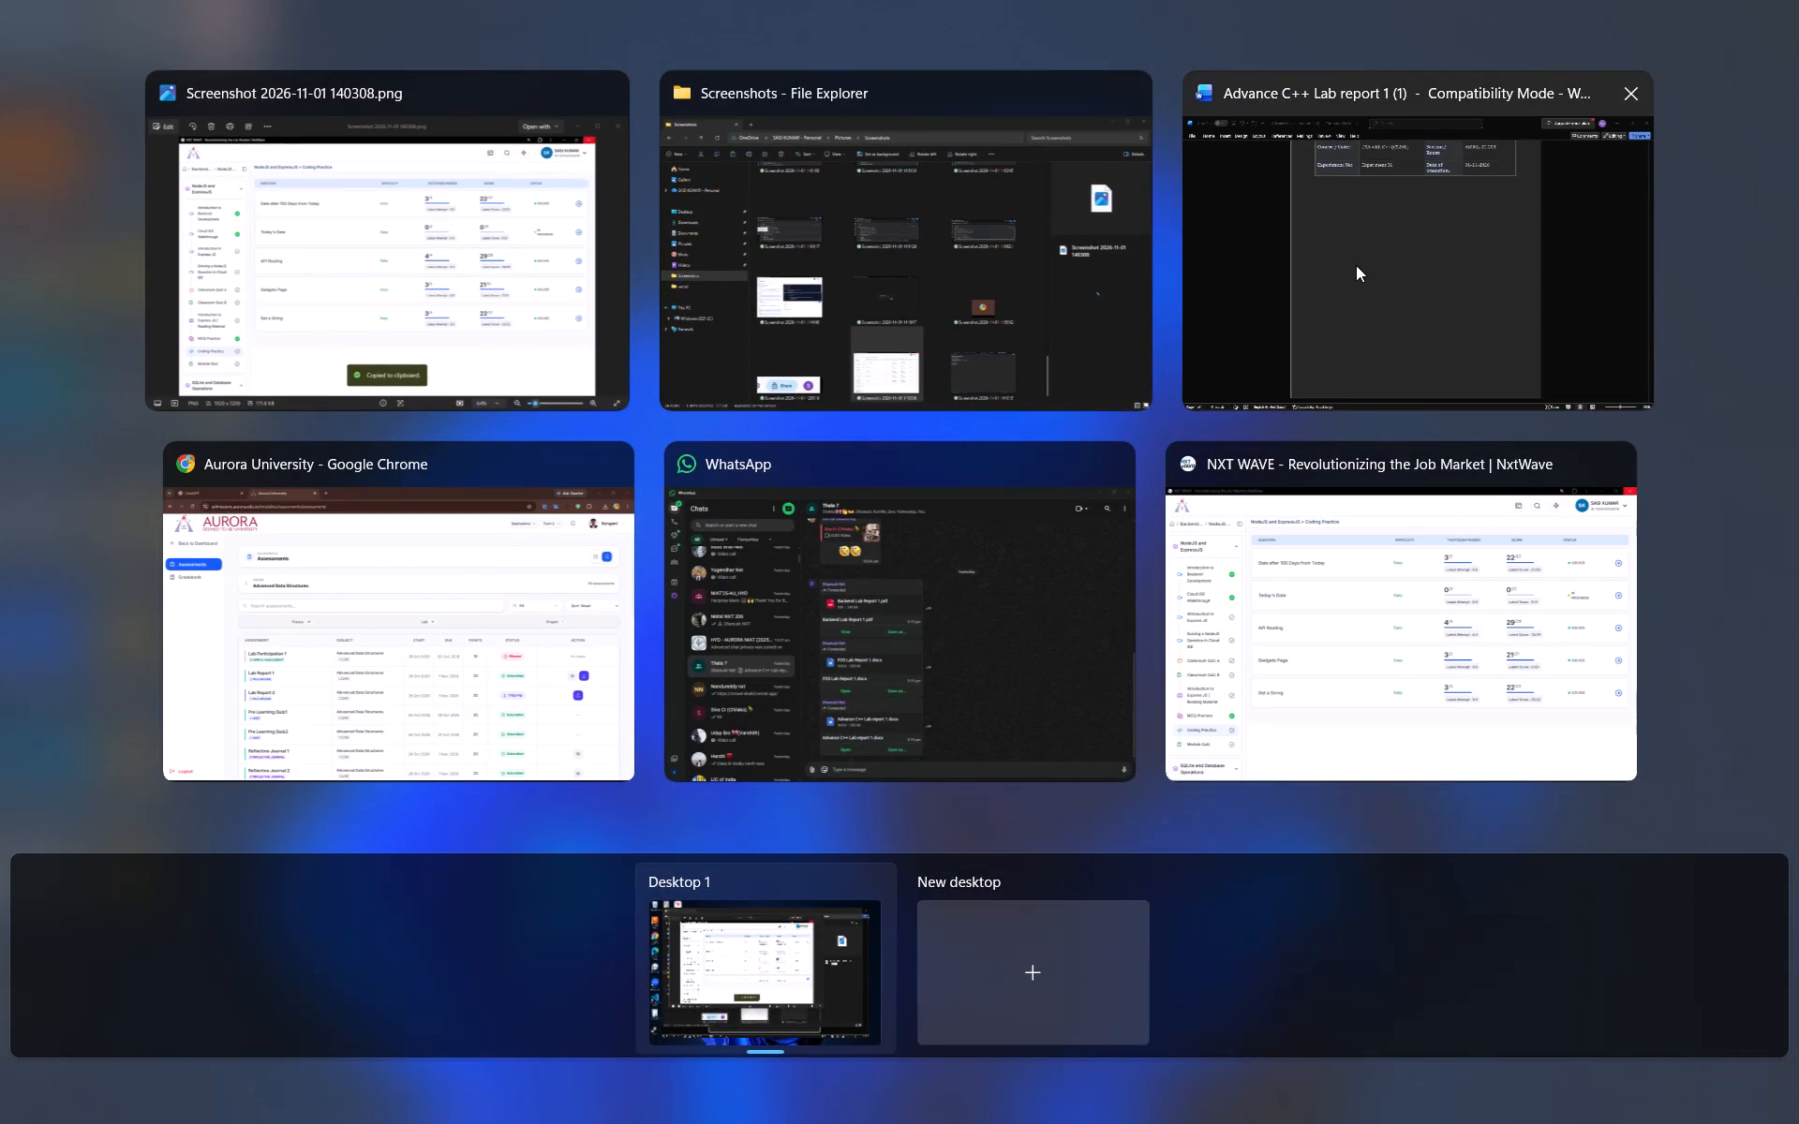
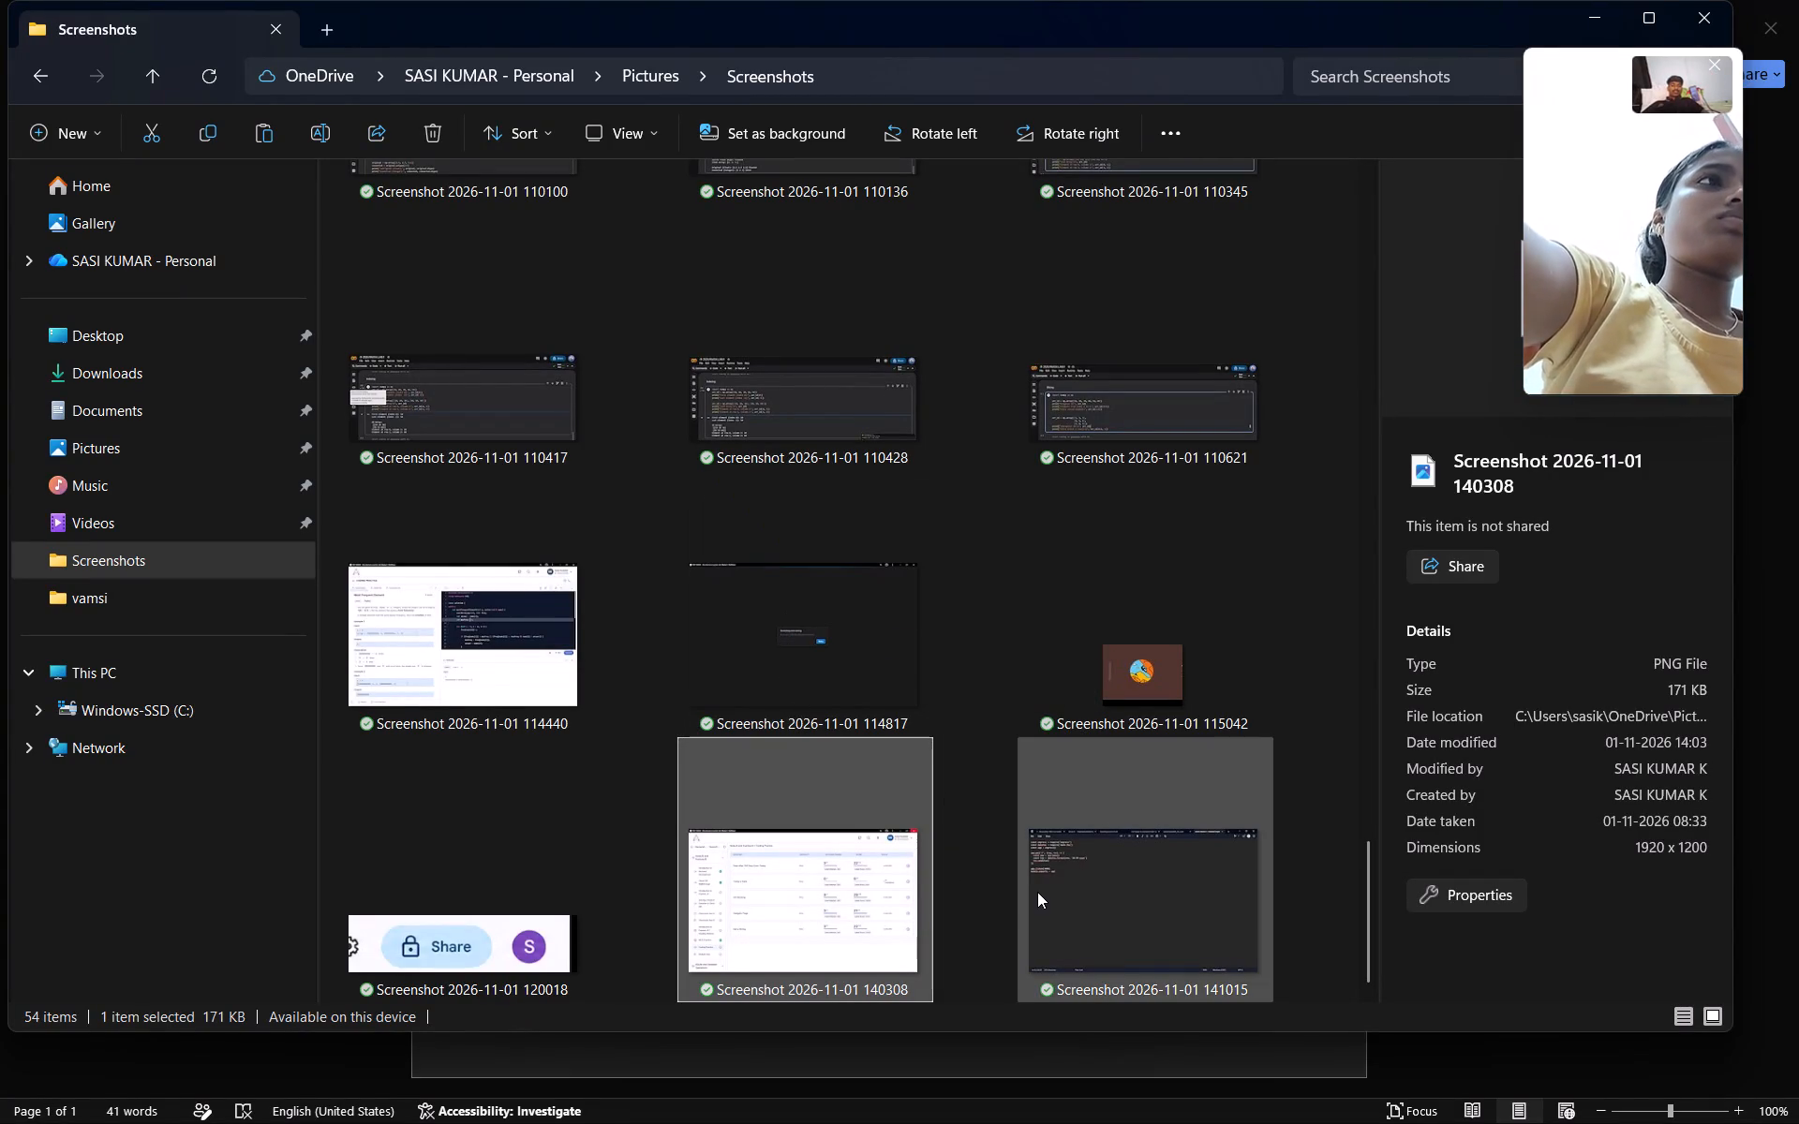
# Open Screenshot 2026-11-01 114817.png from the Screenshots folder and copy the image.
pyautogui.doubleClick(896, 701)
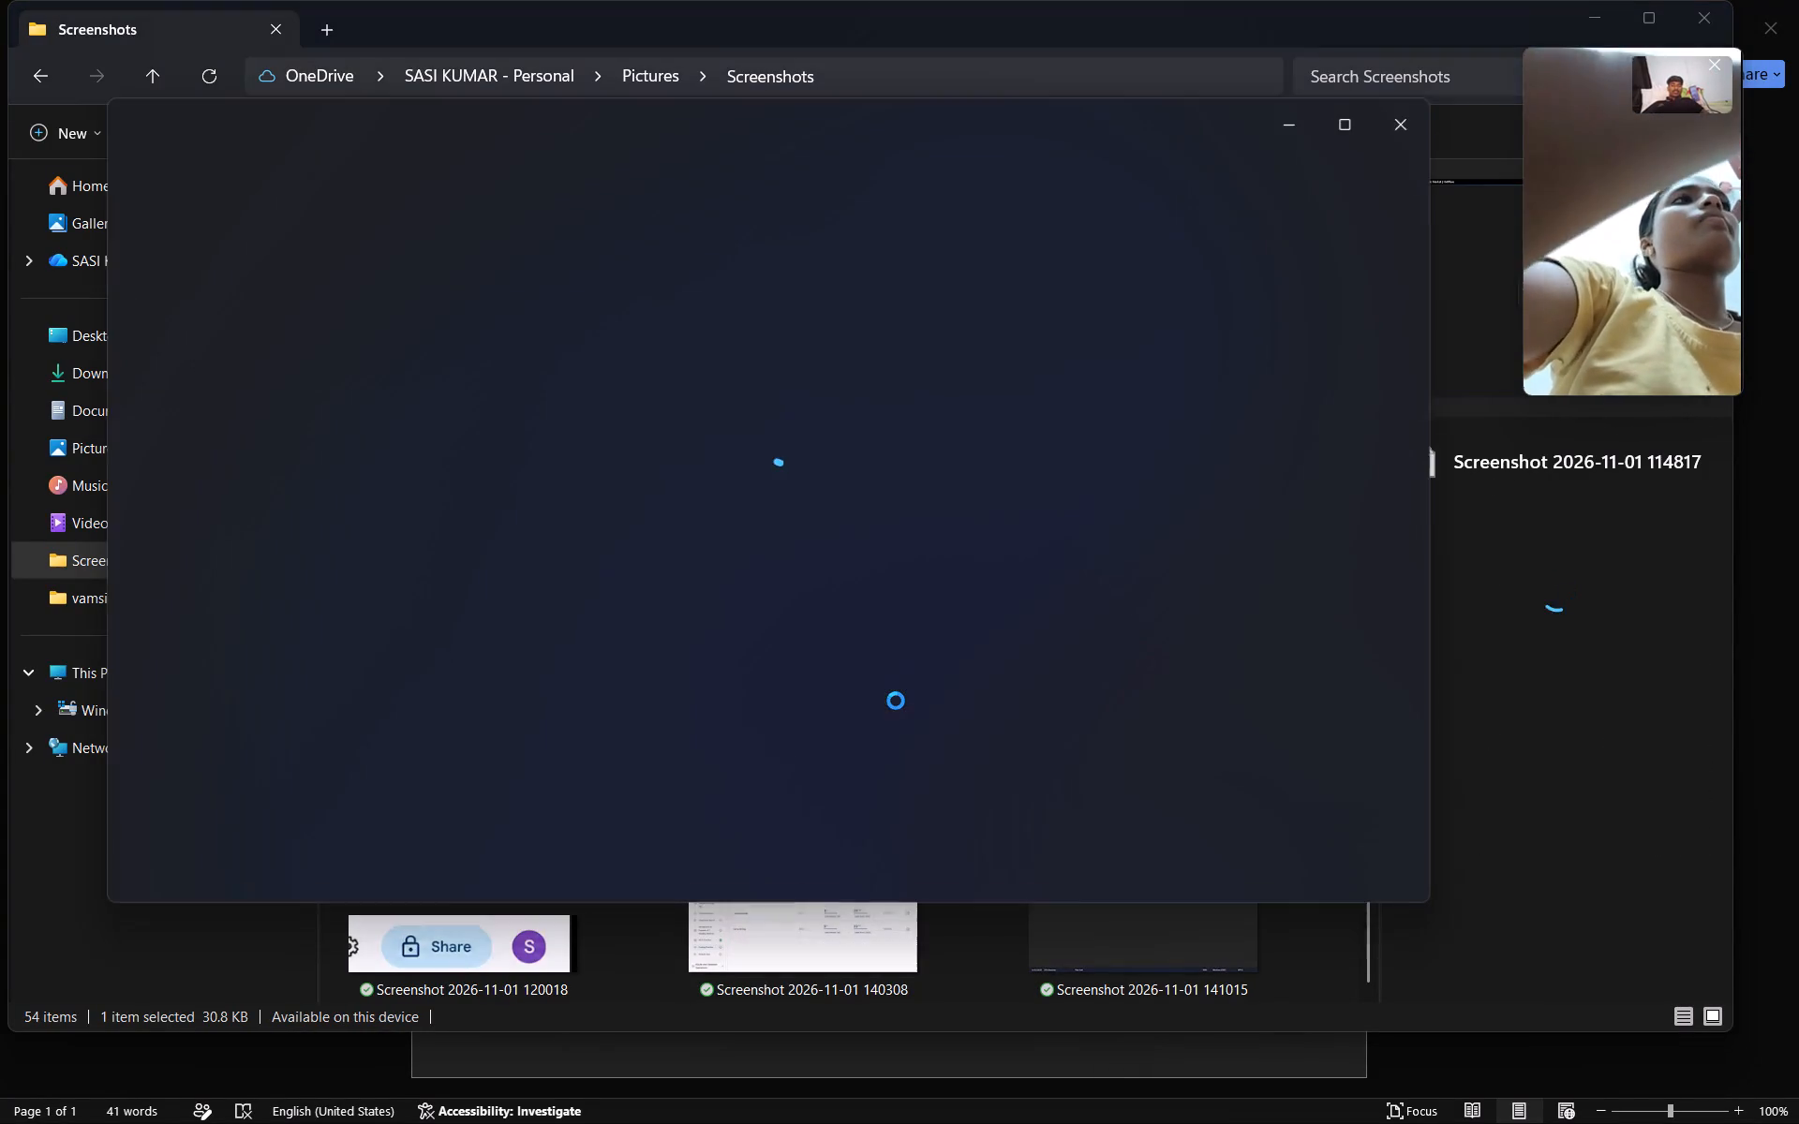
pyautogui.click(439, 108)
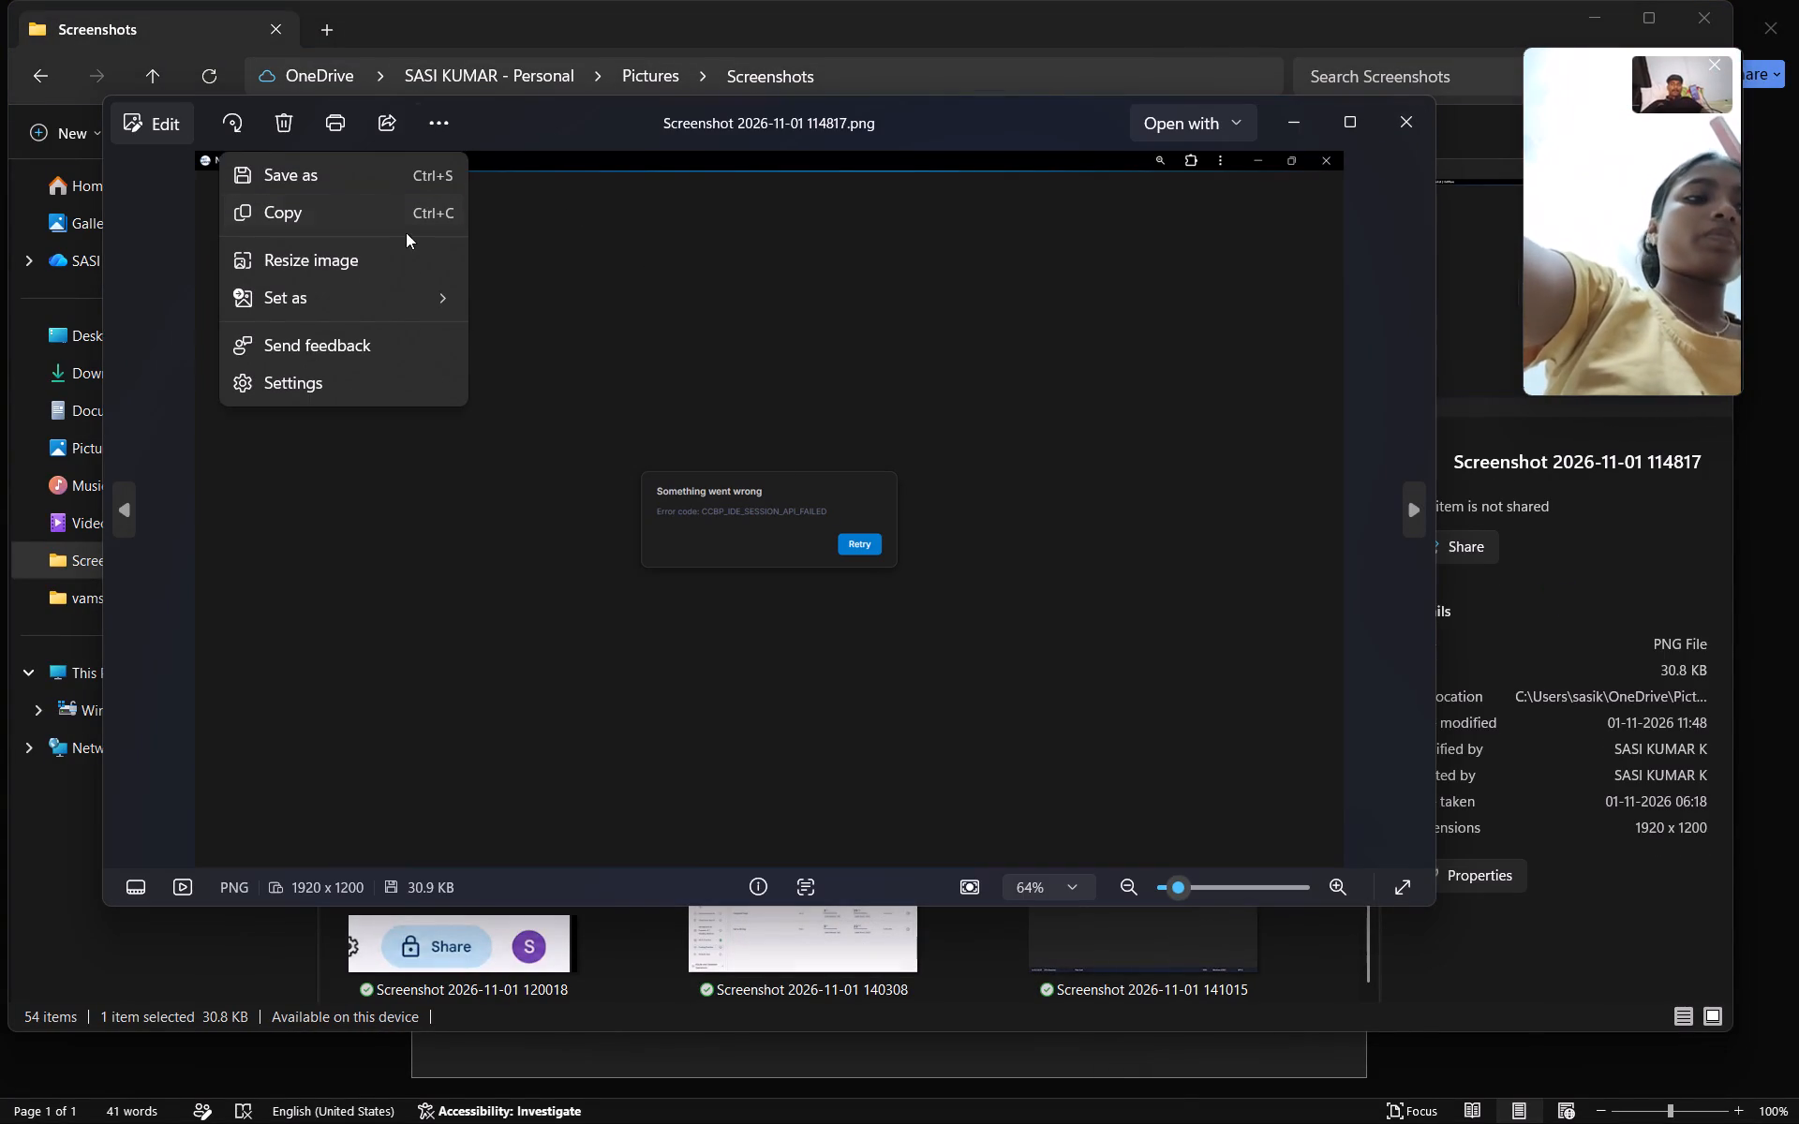
pyautogui.click(374, 211)
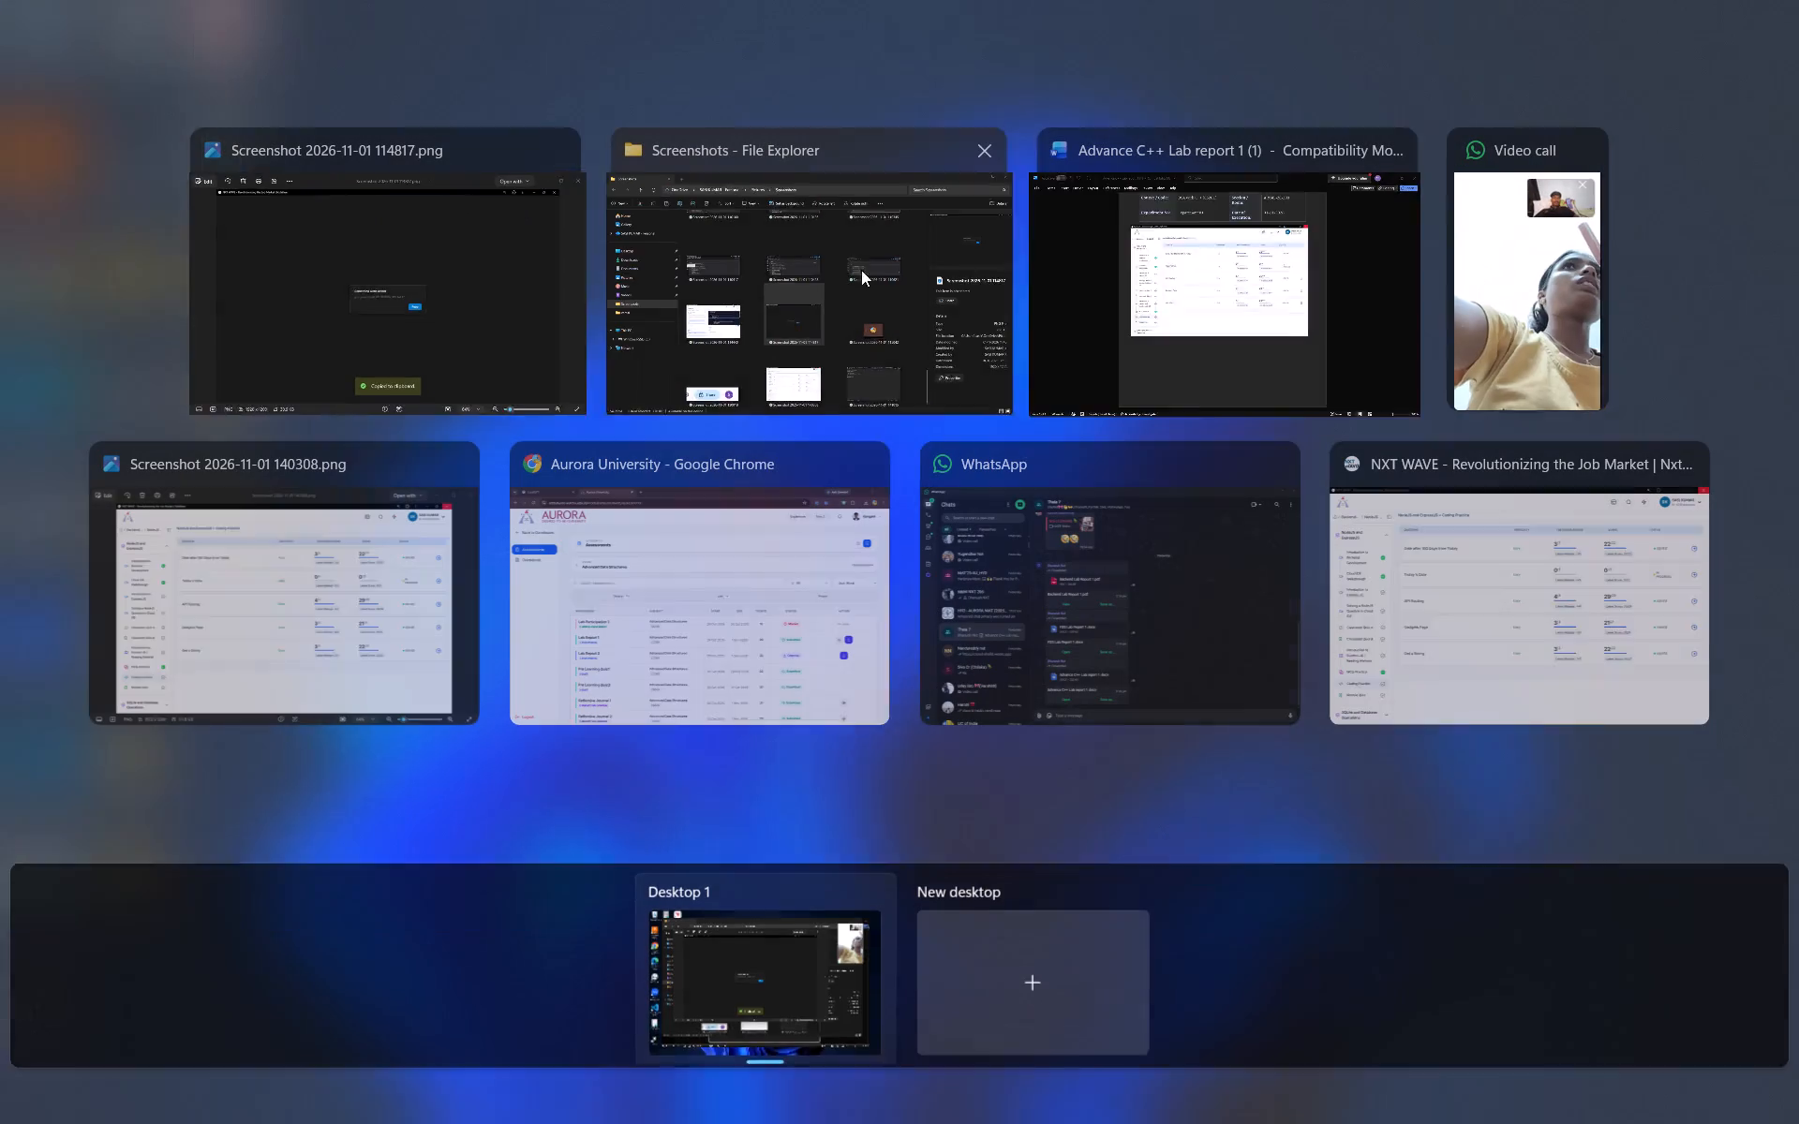
# Switch to the Advance C++ Lab report 1 (1) document and write "FOR 2ND QUESTION IDE IS NOT WORKING SIR" below the coding practice screenshot.
pyautogui.click(1254, 316)
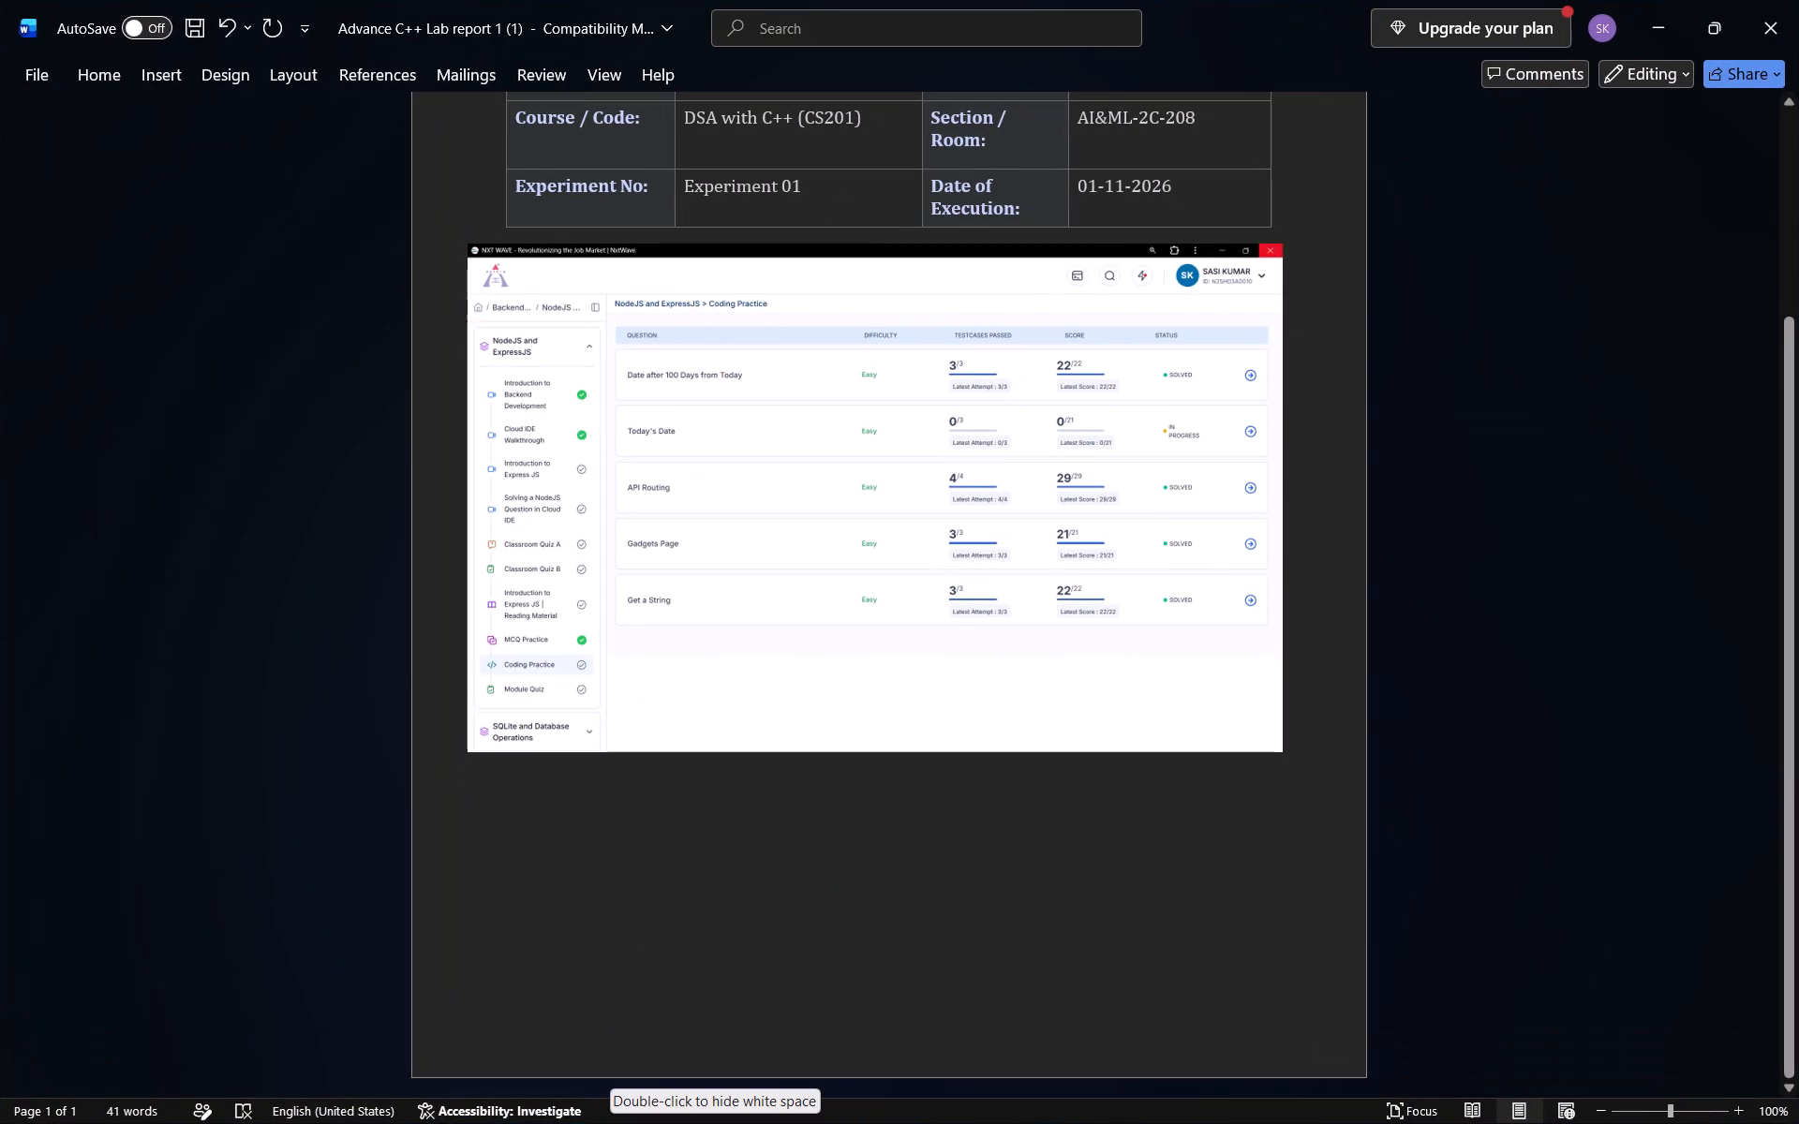
pyautogui.write('FOR')
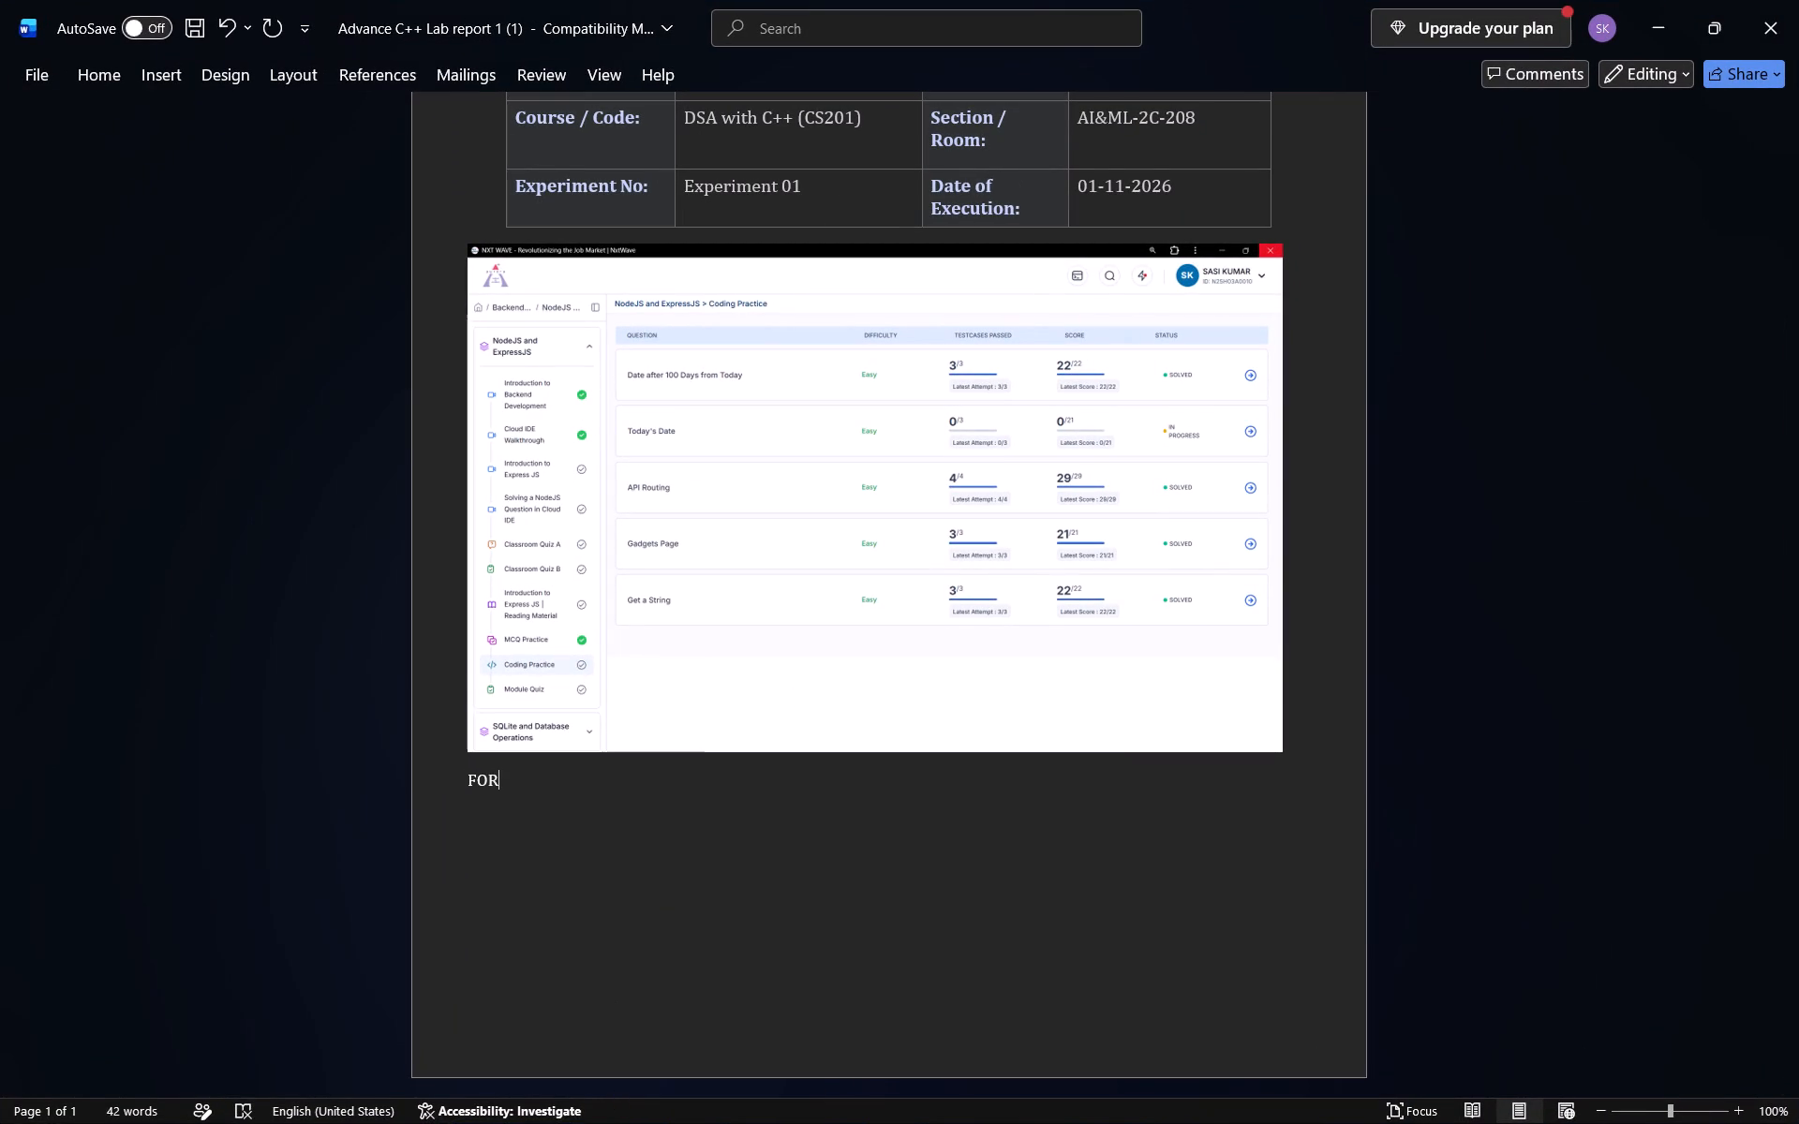
pyautogui.press('space')
pyautogui.write('2')
pyautogui.write('ND')
pyautogui.press('space')
pyautogui.write('QUESTION')
pyautogui.press('space')
pyautogui.write('IDE IS NOT WORKING SIR')
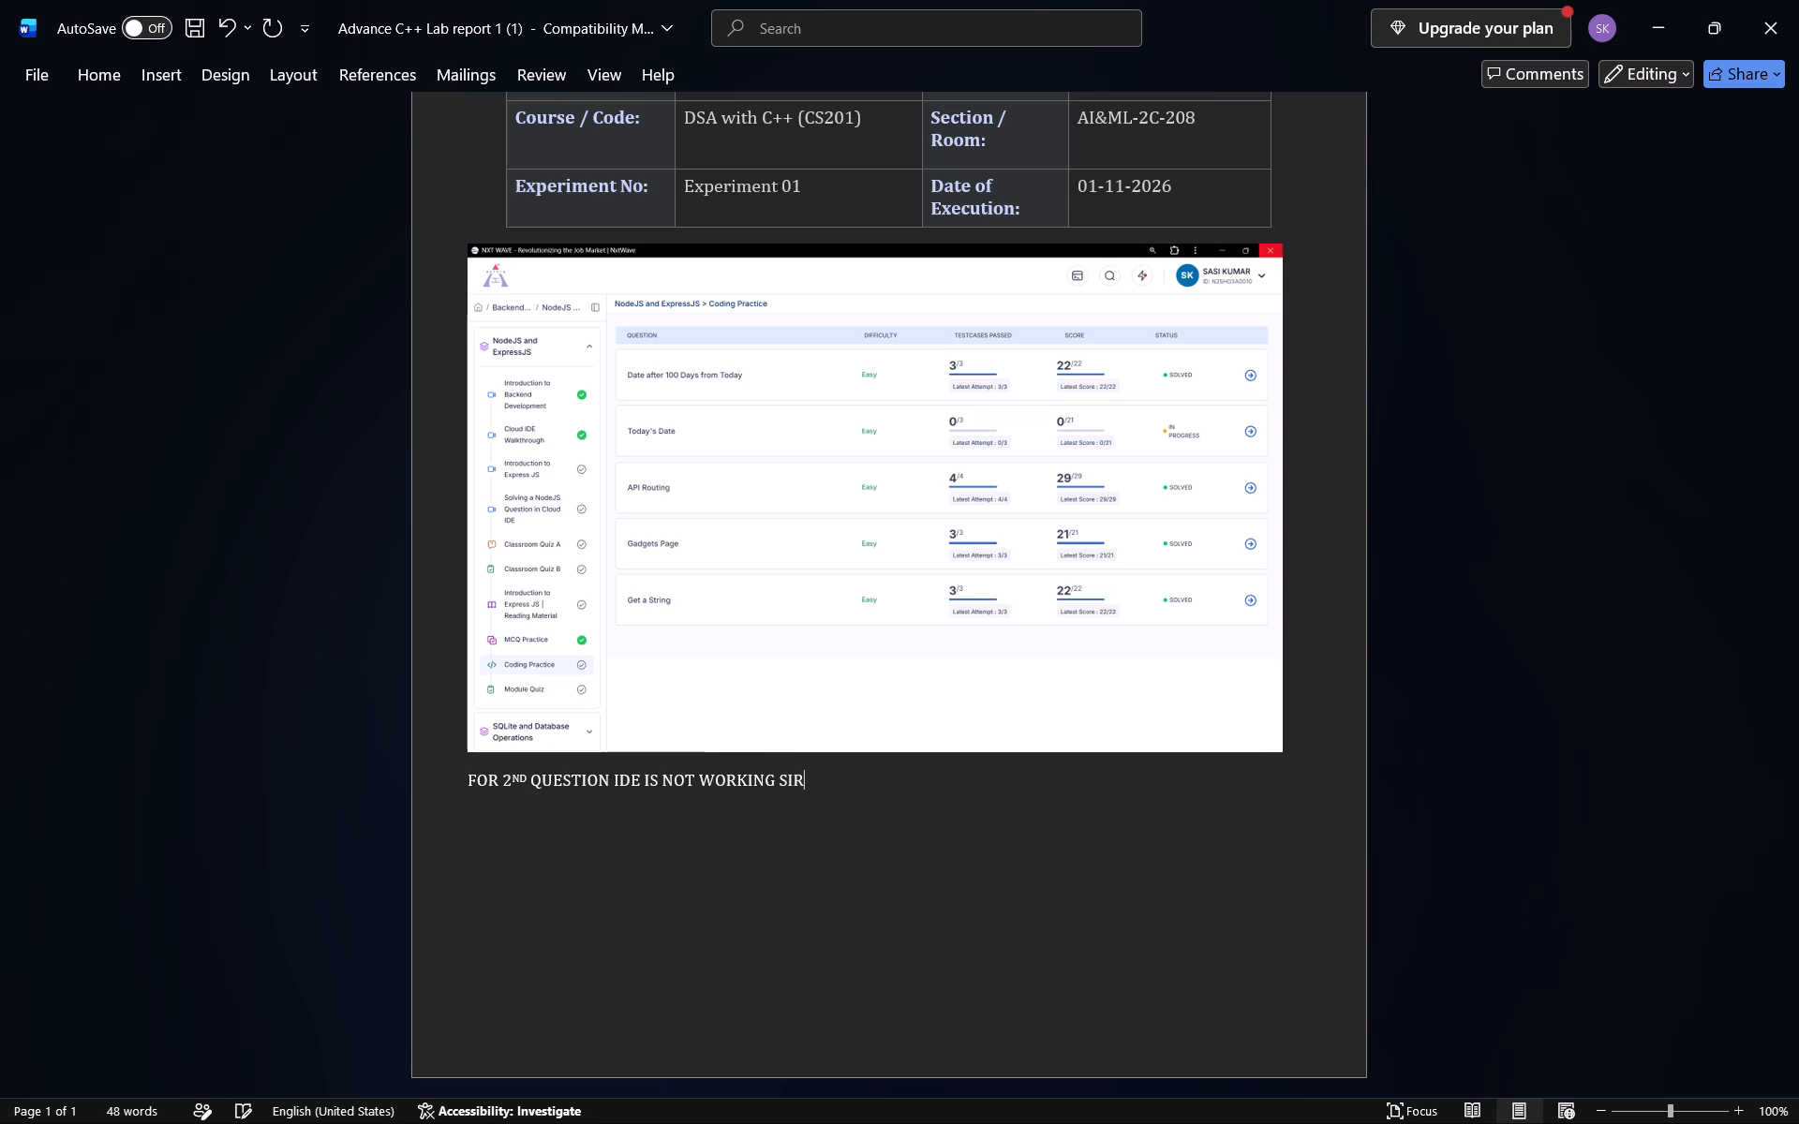
# Paste the copied error screenshot on a new line below the IDE note.
pyautogui.hotkey('shift', 'Return')
pyautogui.hotkey('ctrl', 'v')
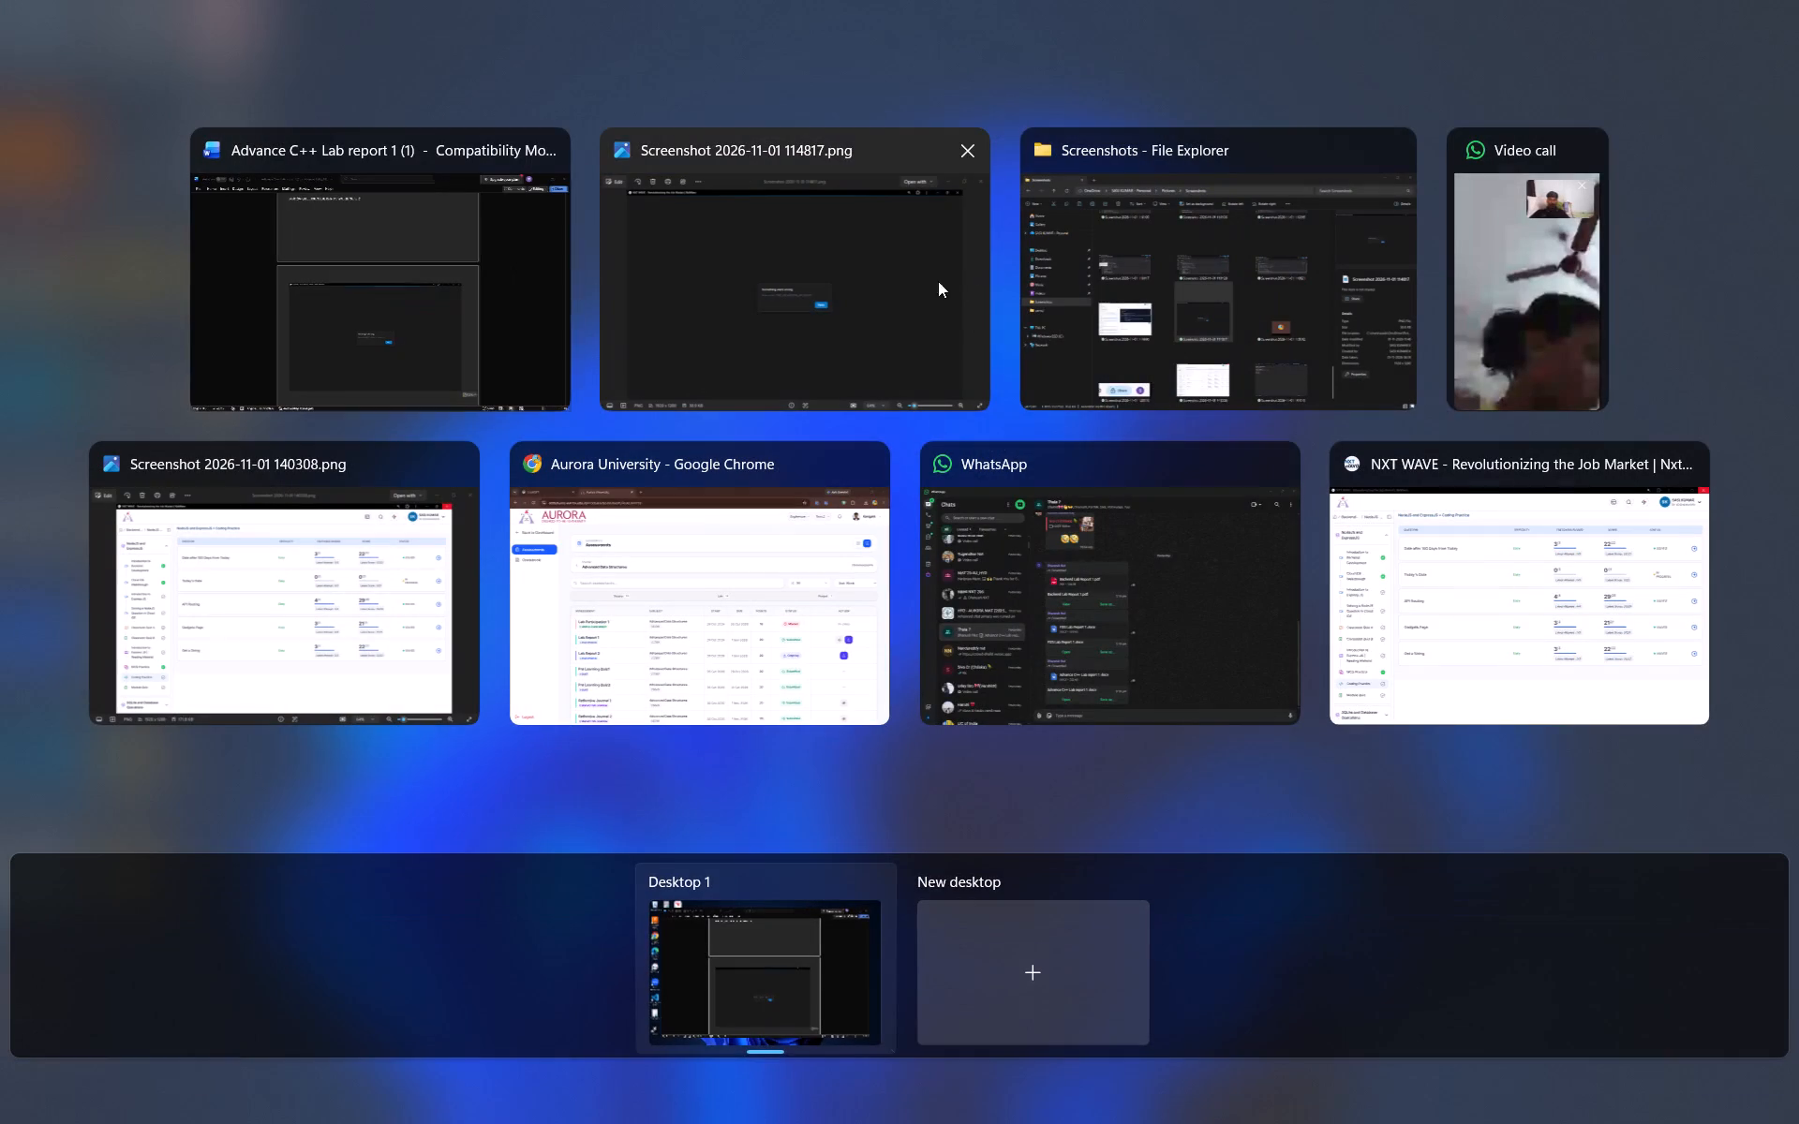
# Open Screenshot 2026-11-01 141015.png from the Screenshots folder, copy the image, and close the viewer.
pyautogui.click(1210, 324)
pyautogui.click(1131, 953)
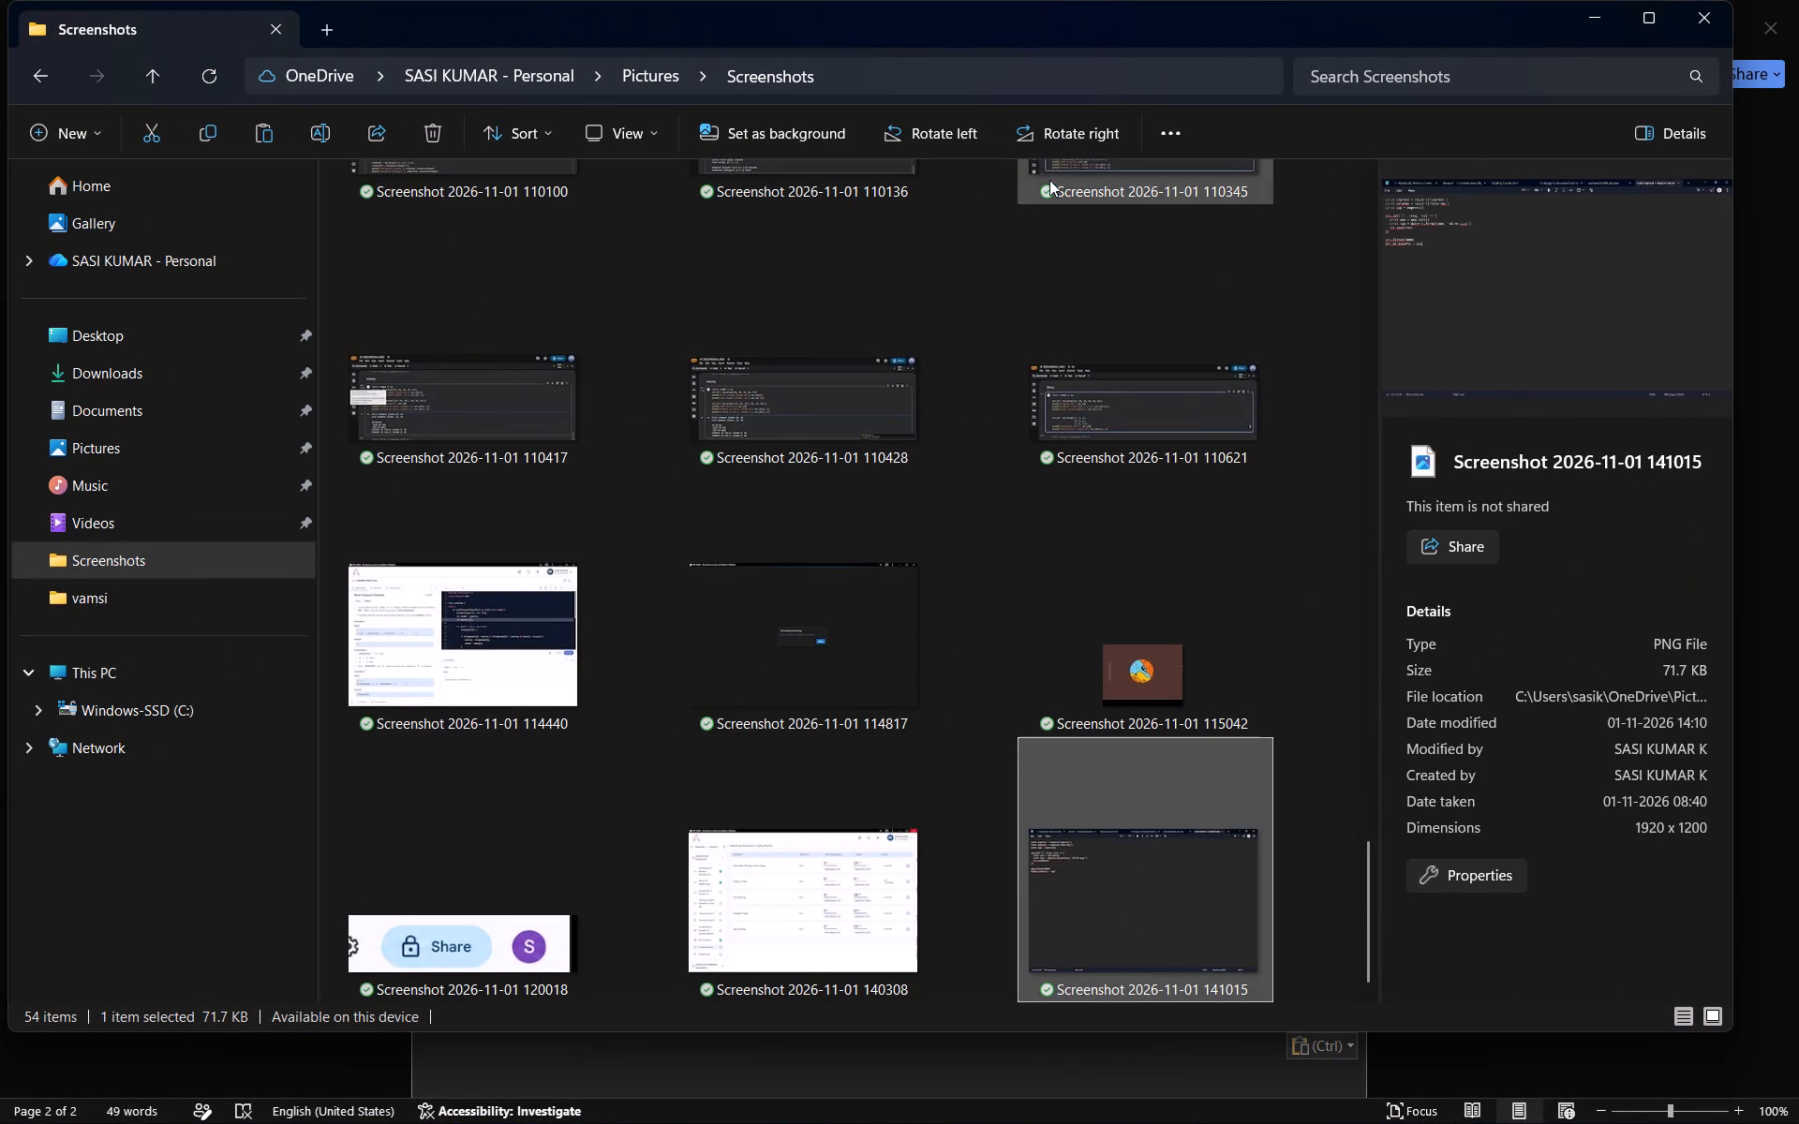
pyautogui.doubleClick(1147, 836)
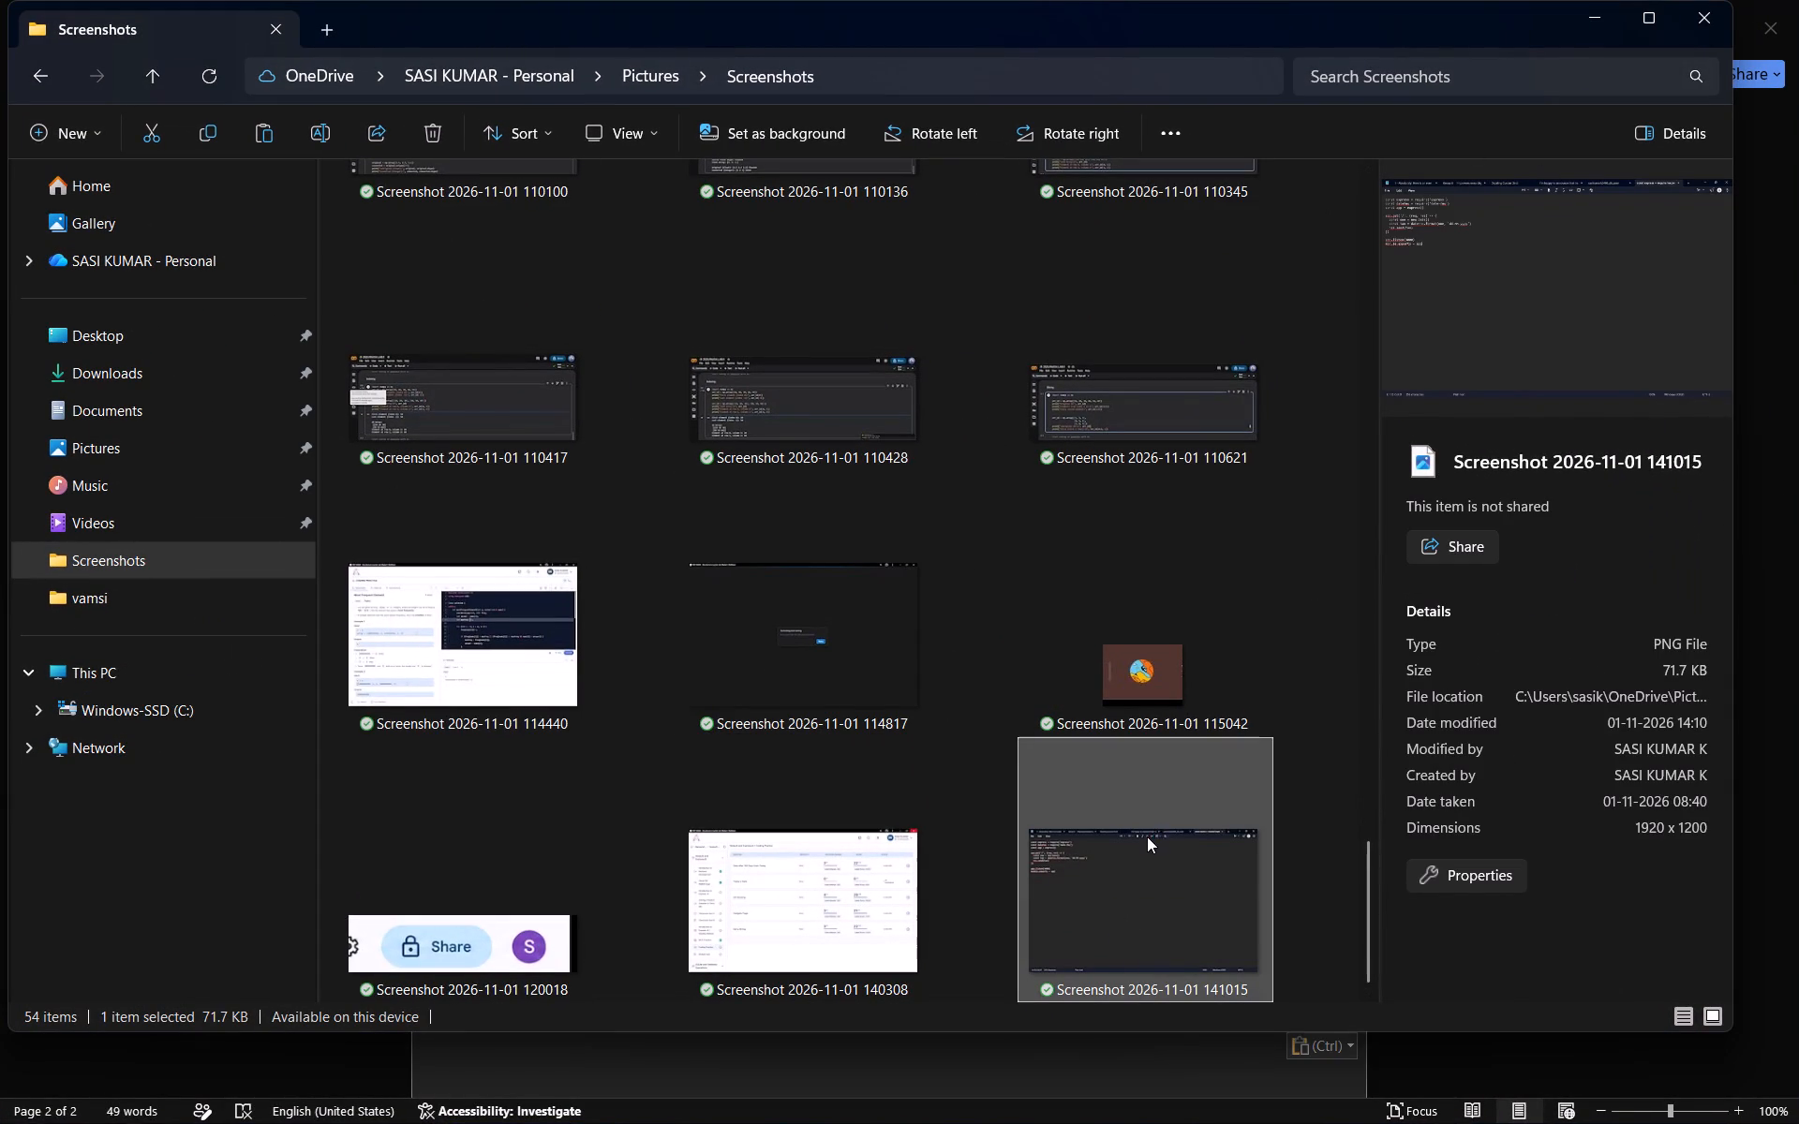
pyautogui.click(502, 167)
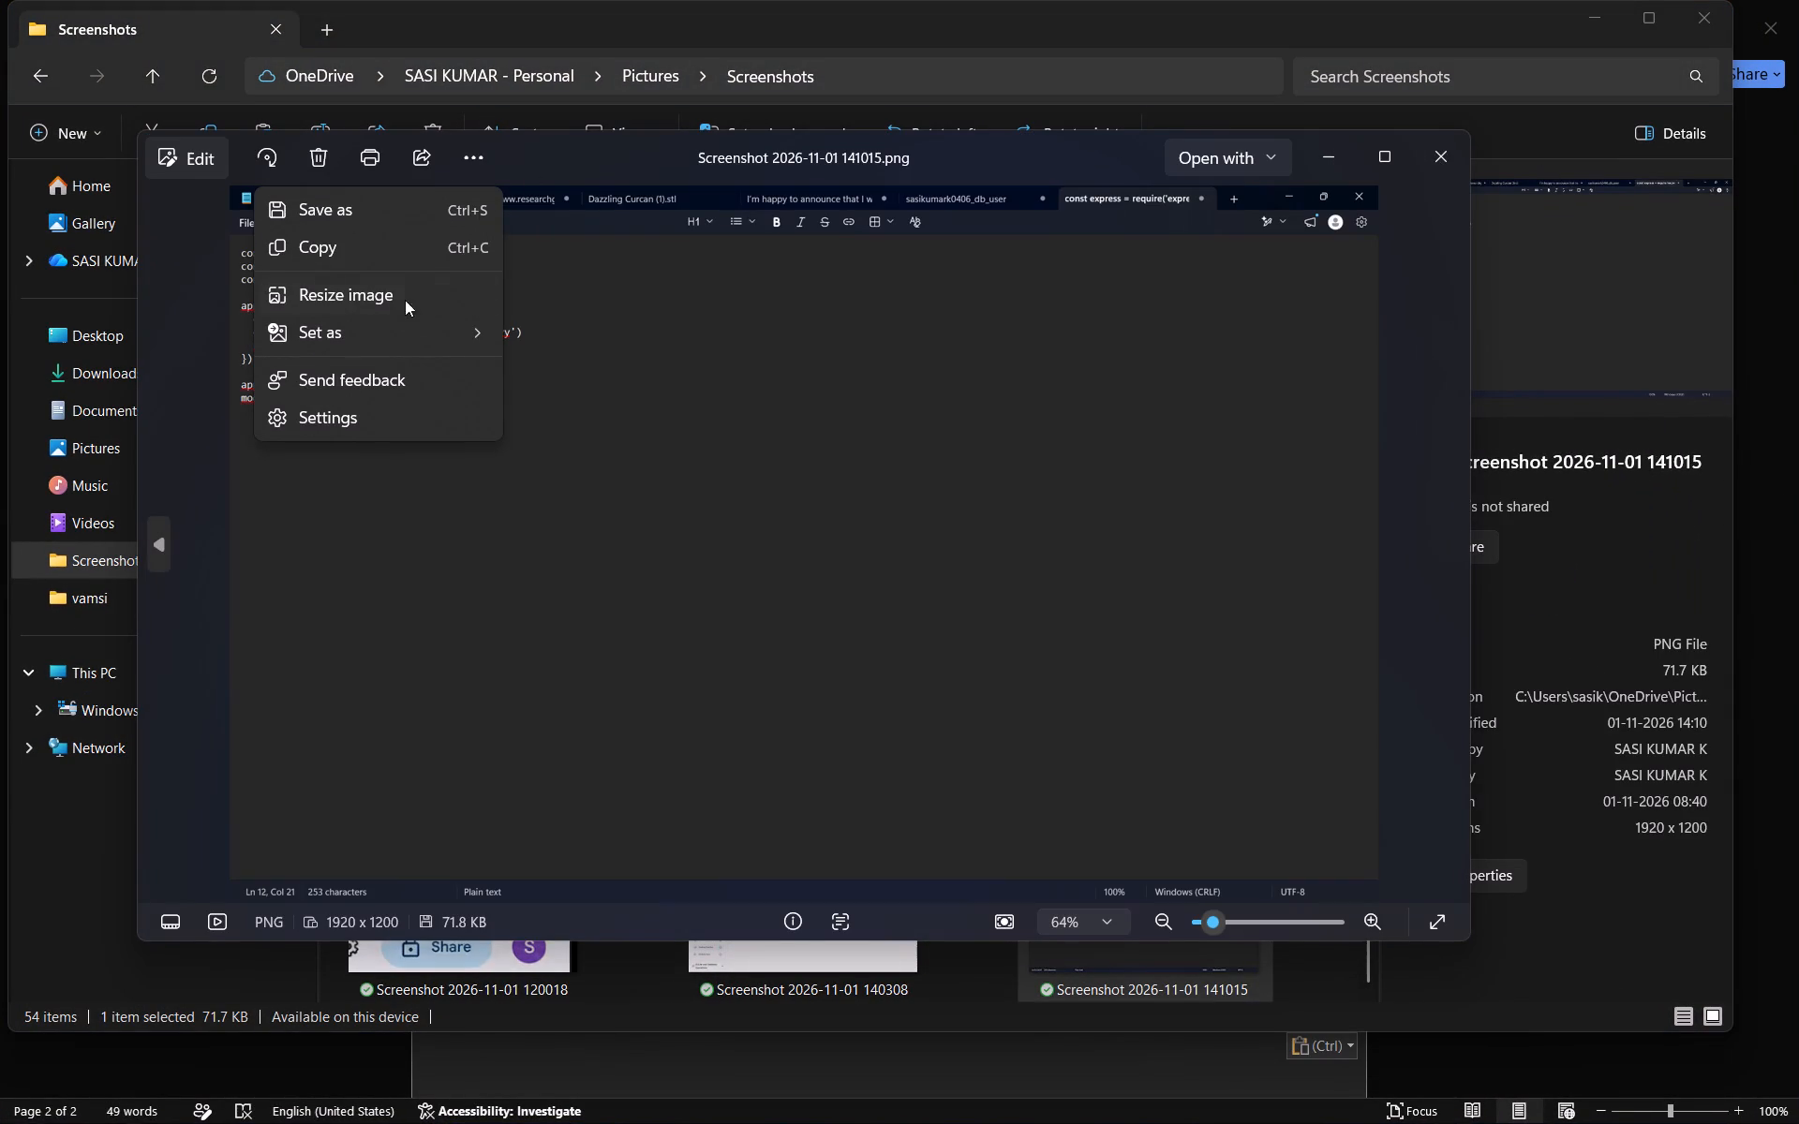
pyautogui.click(394, 258)
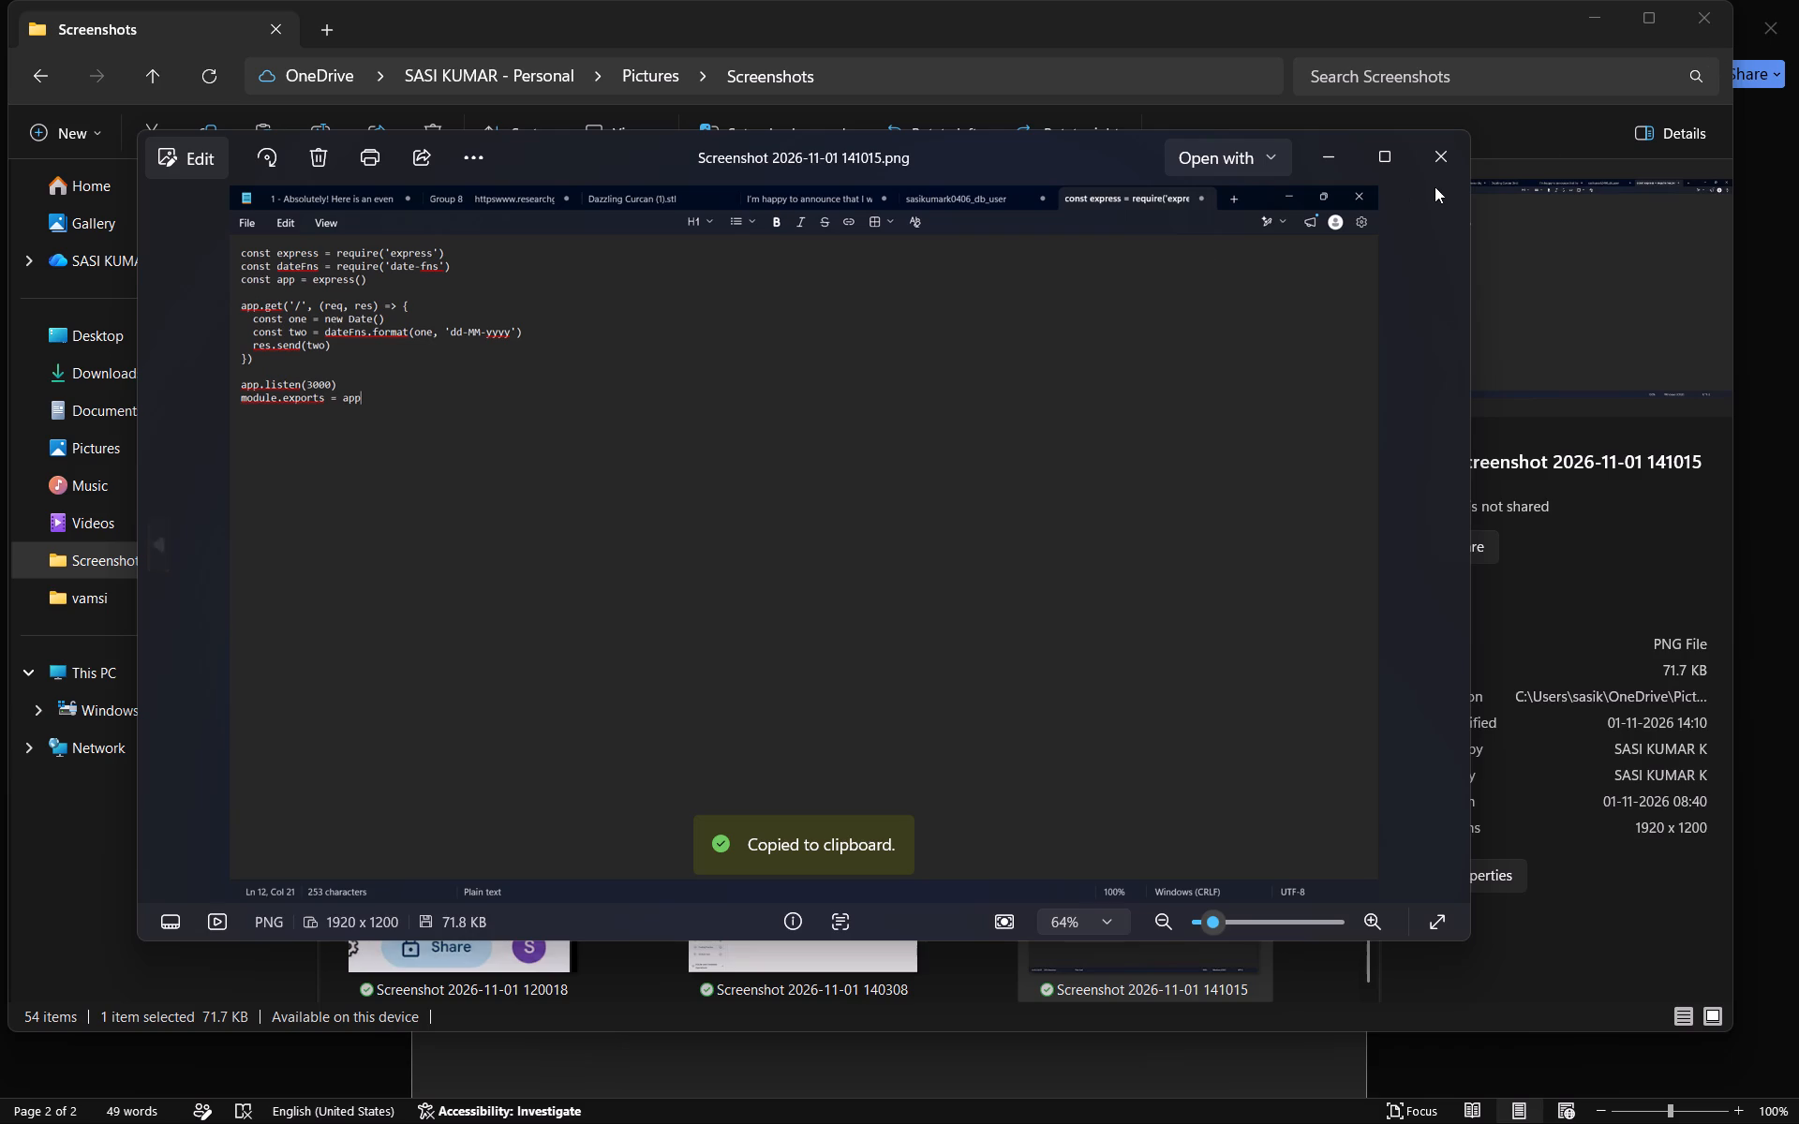
pyautogui.click(1450, 164)
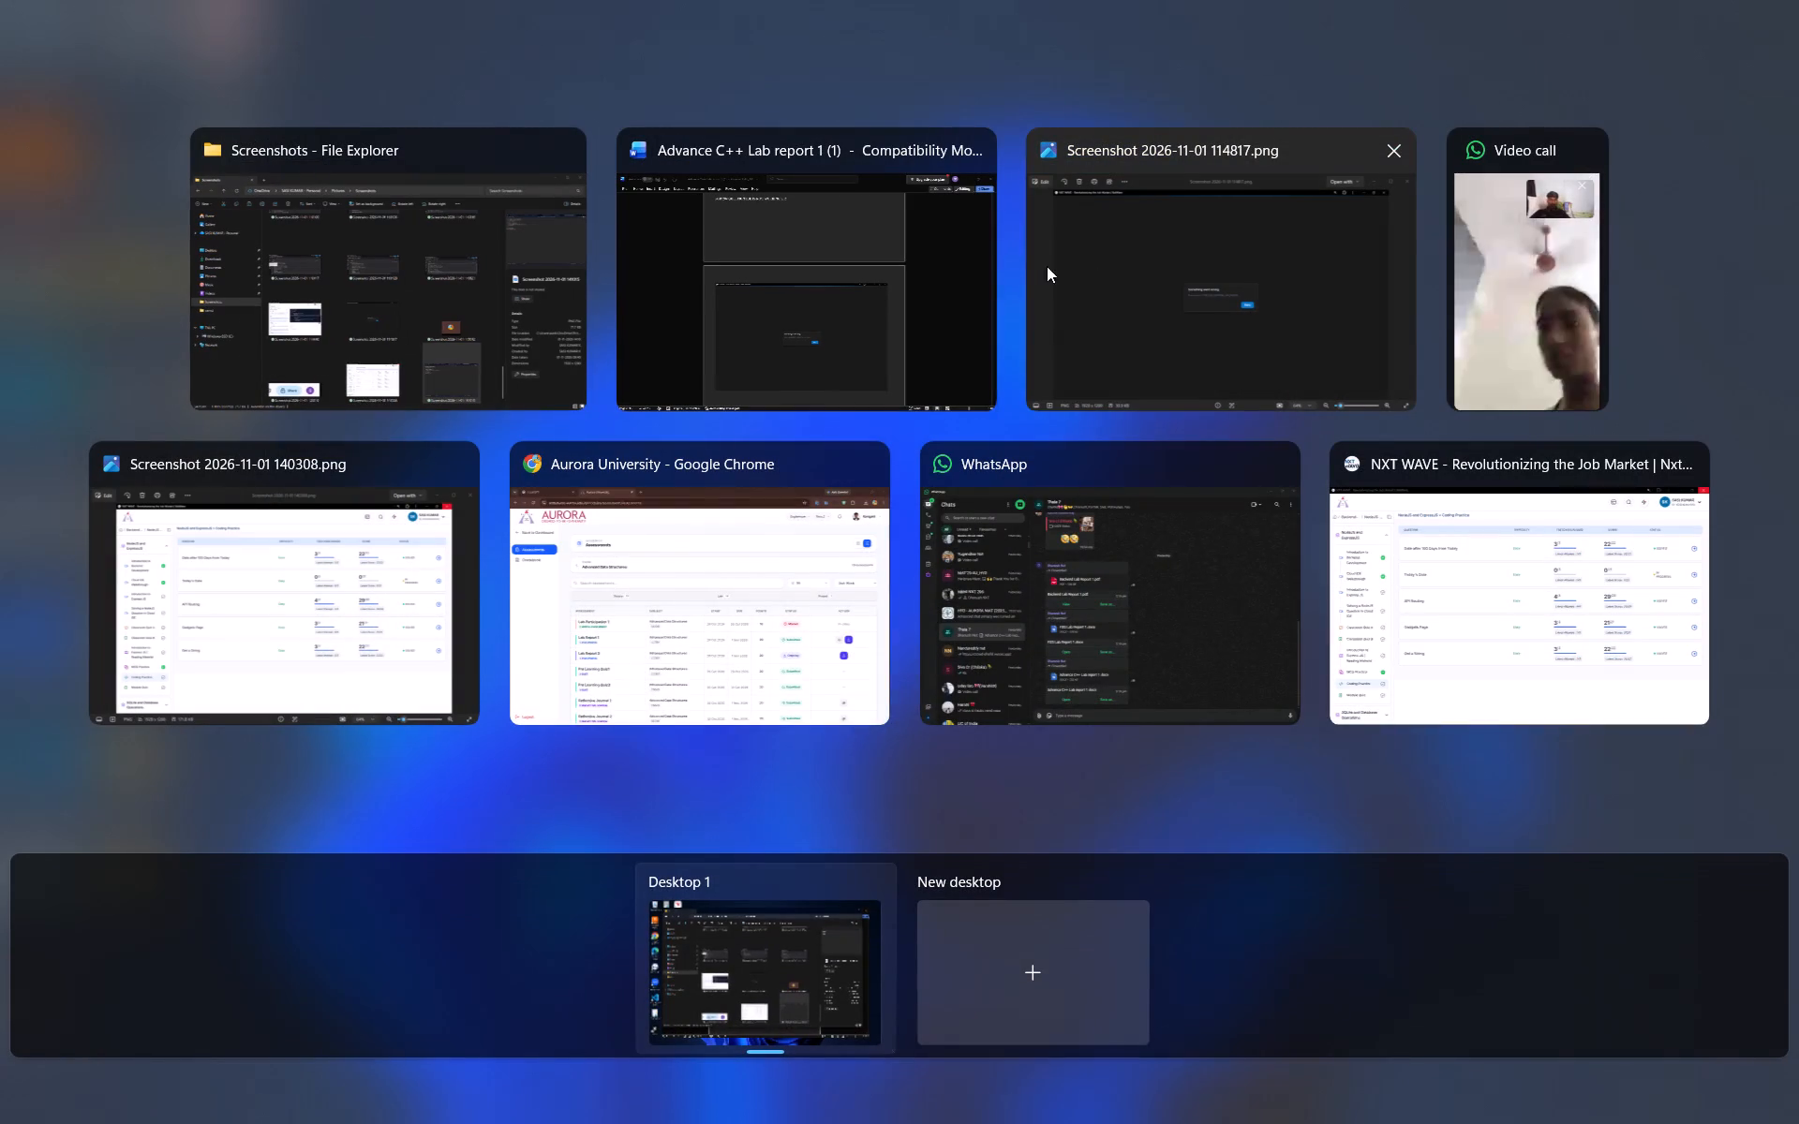
# Return to the Word lab report and write the caption "CODE EXCECUTION" below the error screenshot.
pyautogui.click(796, 355)
pyautogui.scroll(-1, 749, 829)
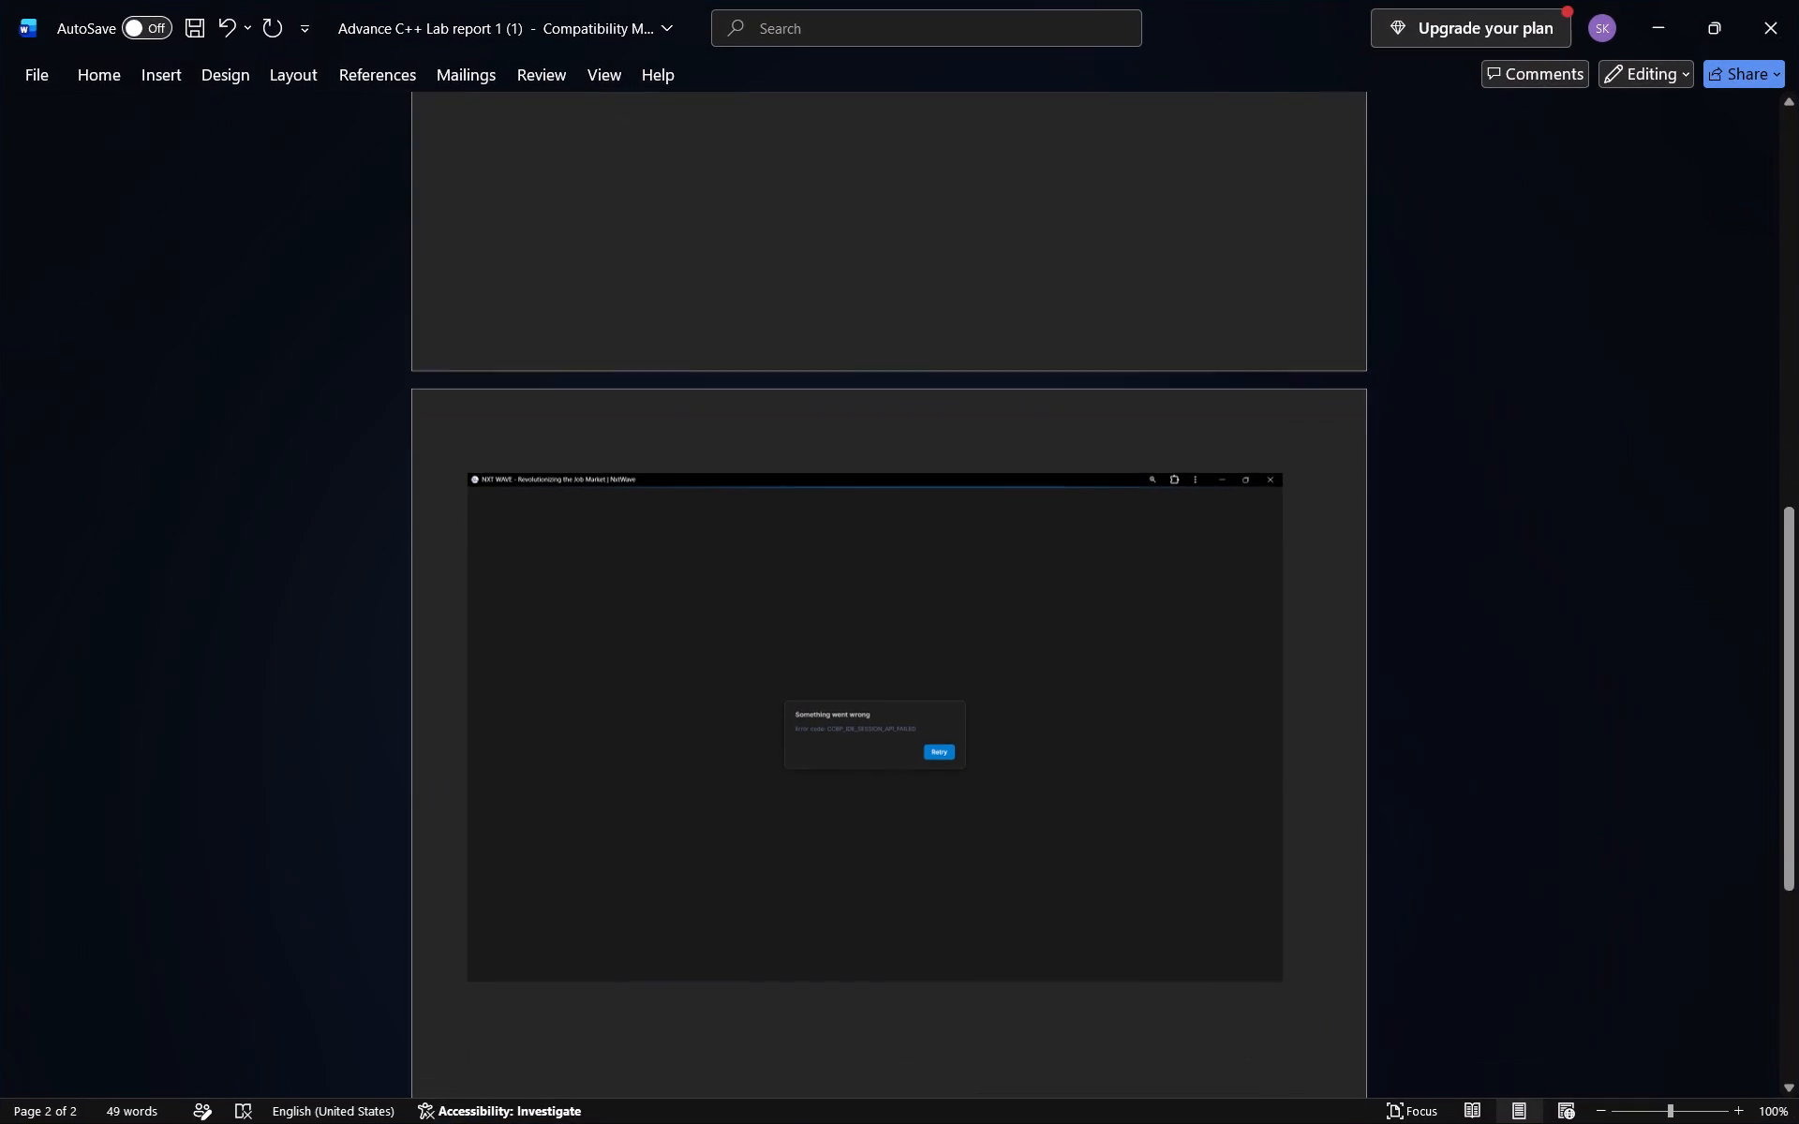
pyautogui.scroll(-1, 749, 829)
pyautogui.write('CODE')
pyautogui.press('space')
pyautogui.write('EXCECU')
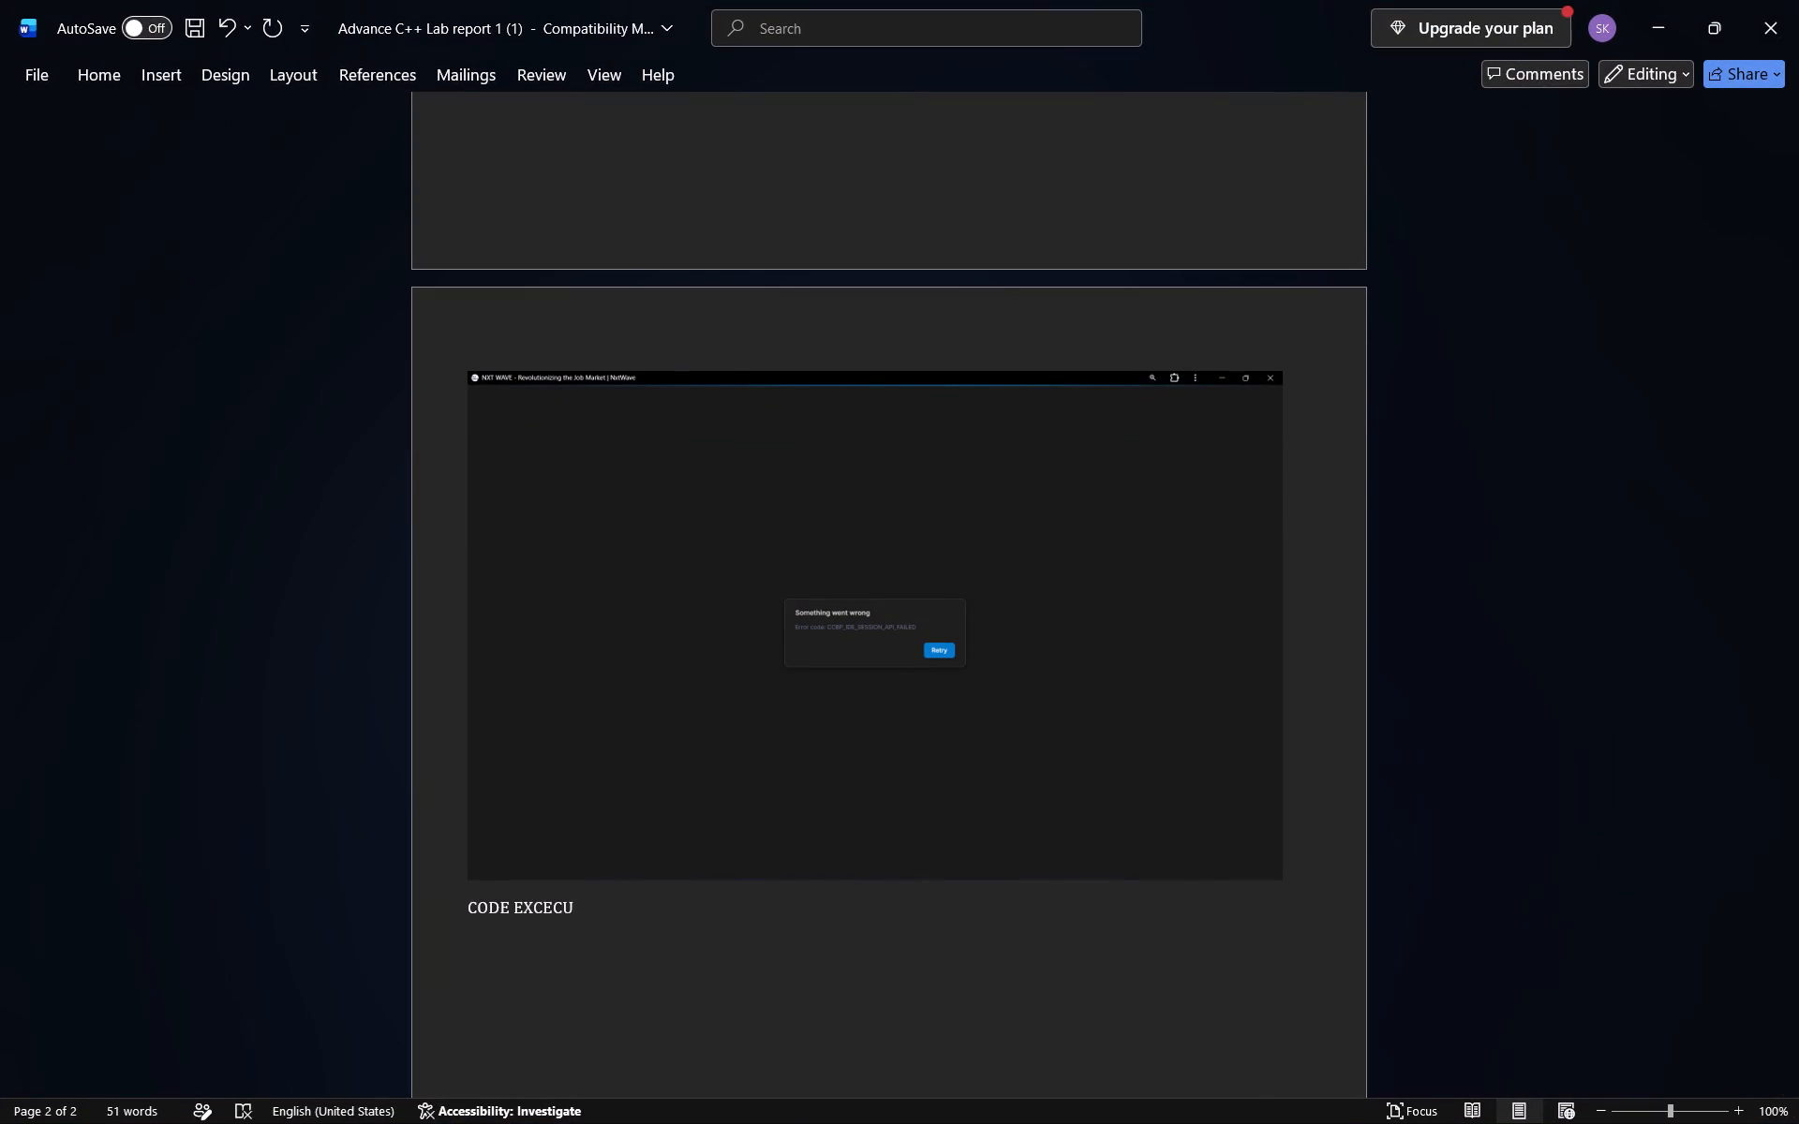
pyautogui.write('TIO')
pyautogui.press('n')
# Insert "2ND QUESTION" in front of the "CODE EXCECUTION" caption.
pyautogui.press('Left')
pyautogui.press('Left')
pyautogui.press('Left')
pyautogui.press('Left')
pyautogui.press('Left')
pyautogui.press('Left')
pyautogui.press('Left')
pyautogui.press('Left')
pyautogui.press('Left')
pyautogui.press('Left')
pyautogui.press('Left')
pyautogui.press('Left')
pyautogui.press('Left')
pyautogui.press('Left')
pyautogui.press('Left')
pyautogui.press('Left')
pyautogui.press('Right')
pyautogui.press('space')
pyautogui.write('2ND')
pyautogui.press('space')
pyautogui.press('o')
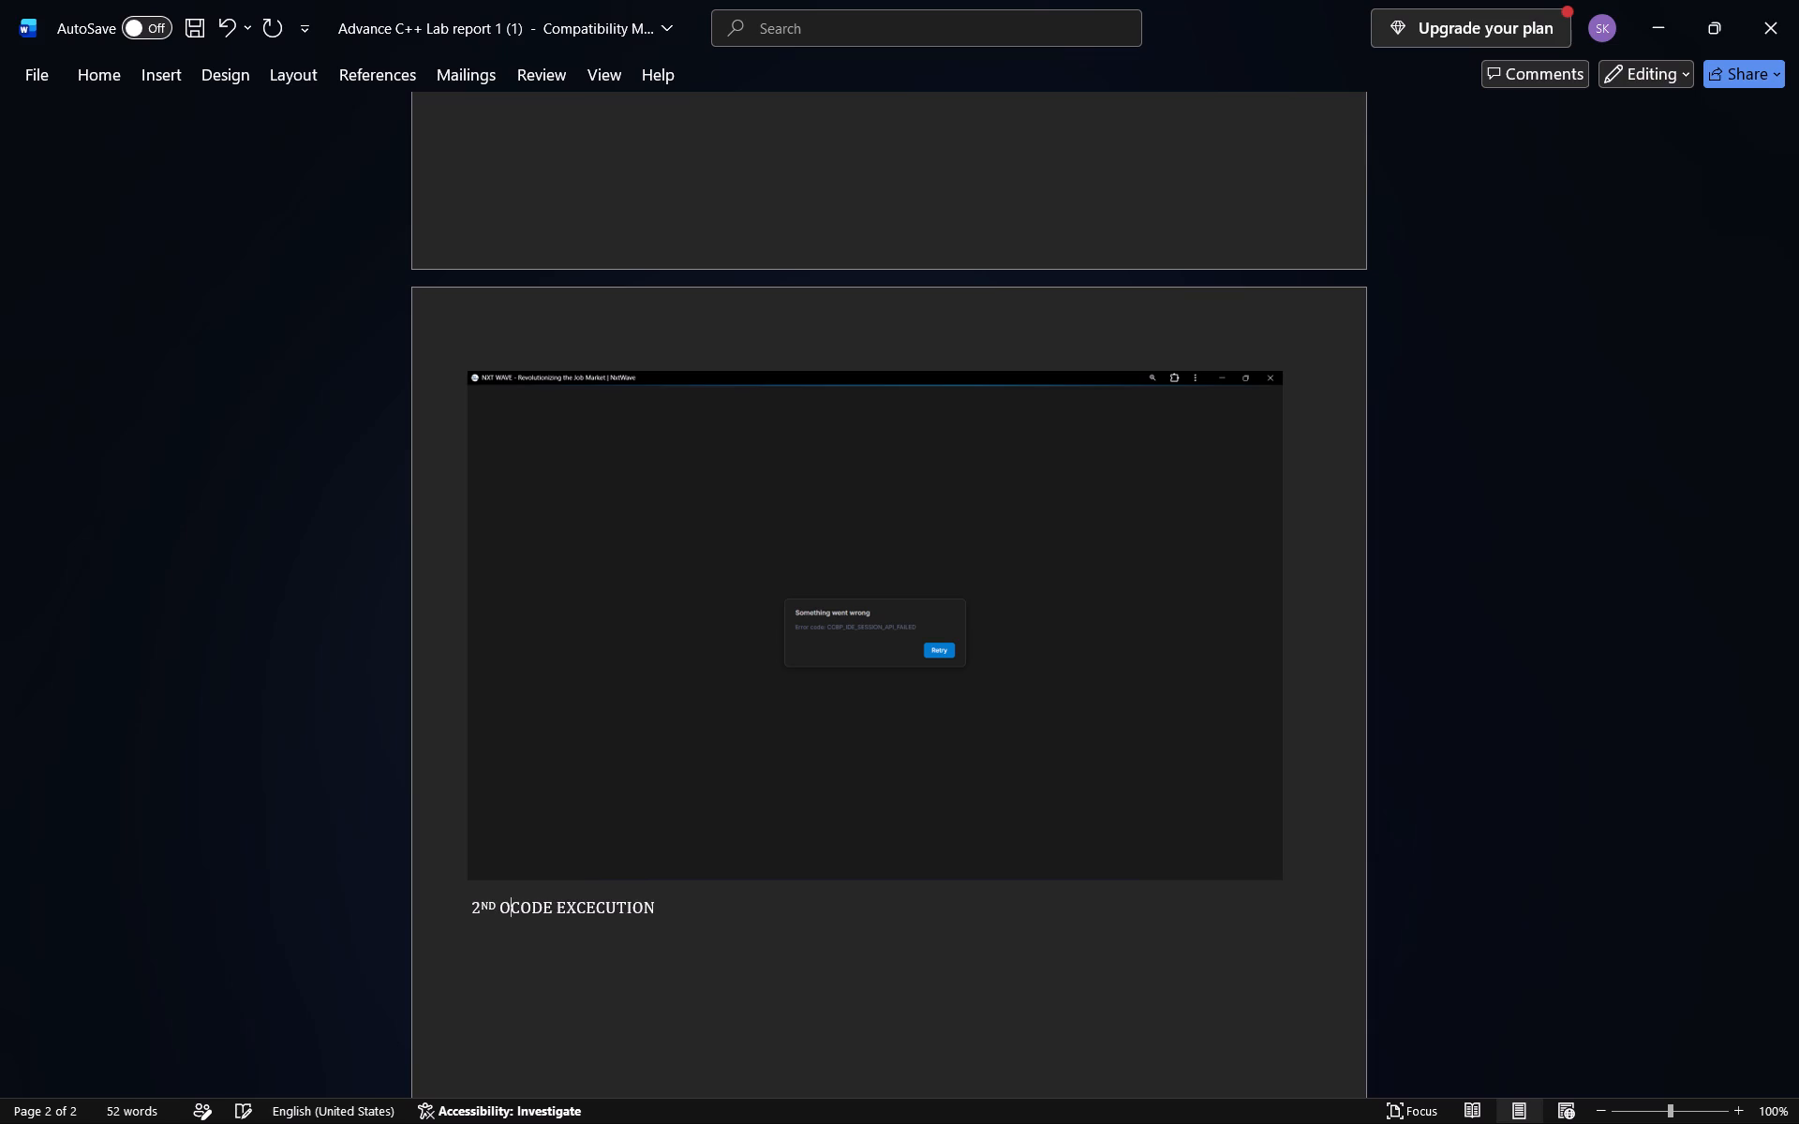
pyautogui.press('BackSpace')
pyautogui.write('QUESTIO')
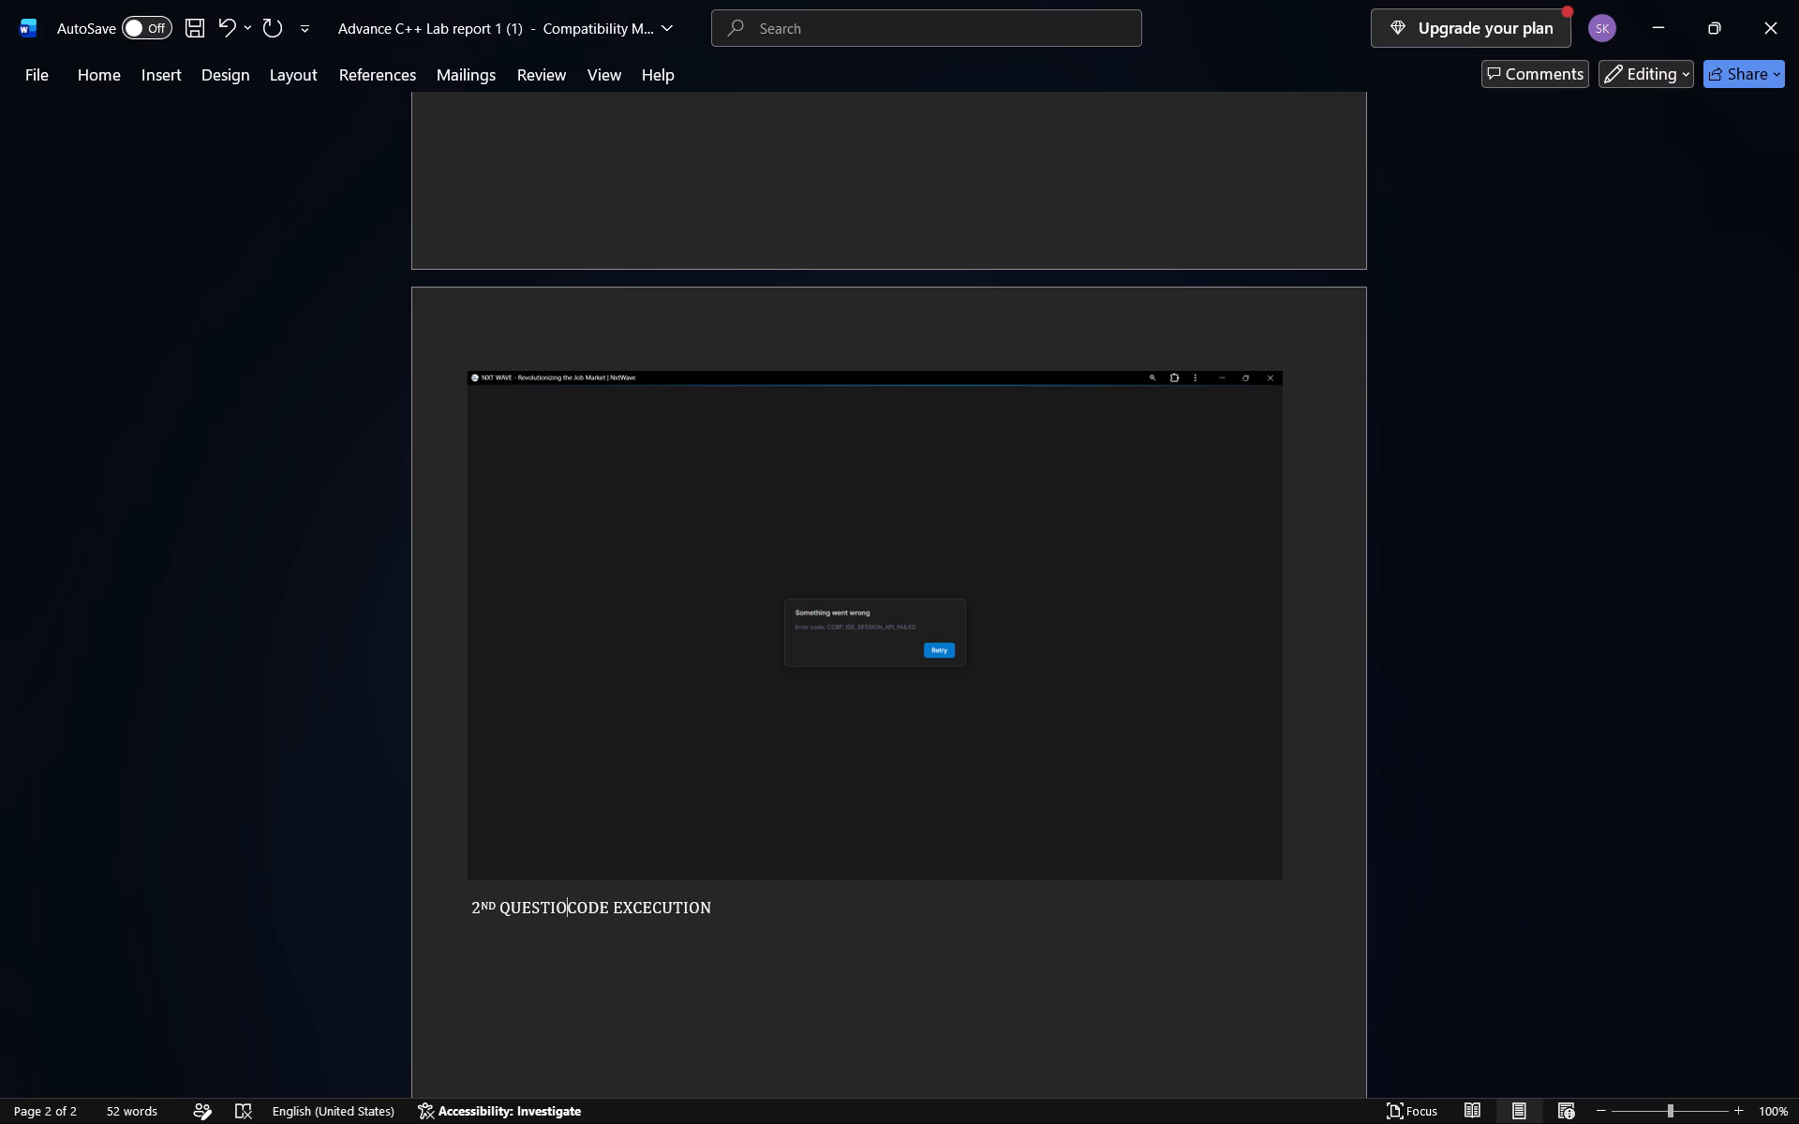
pyautogui.write('N')
pyautogui.press('space')
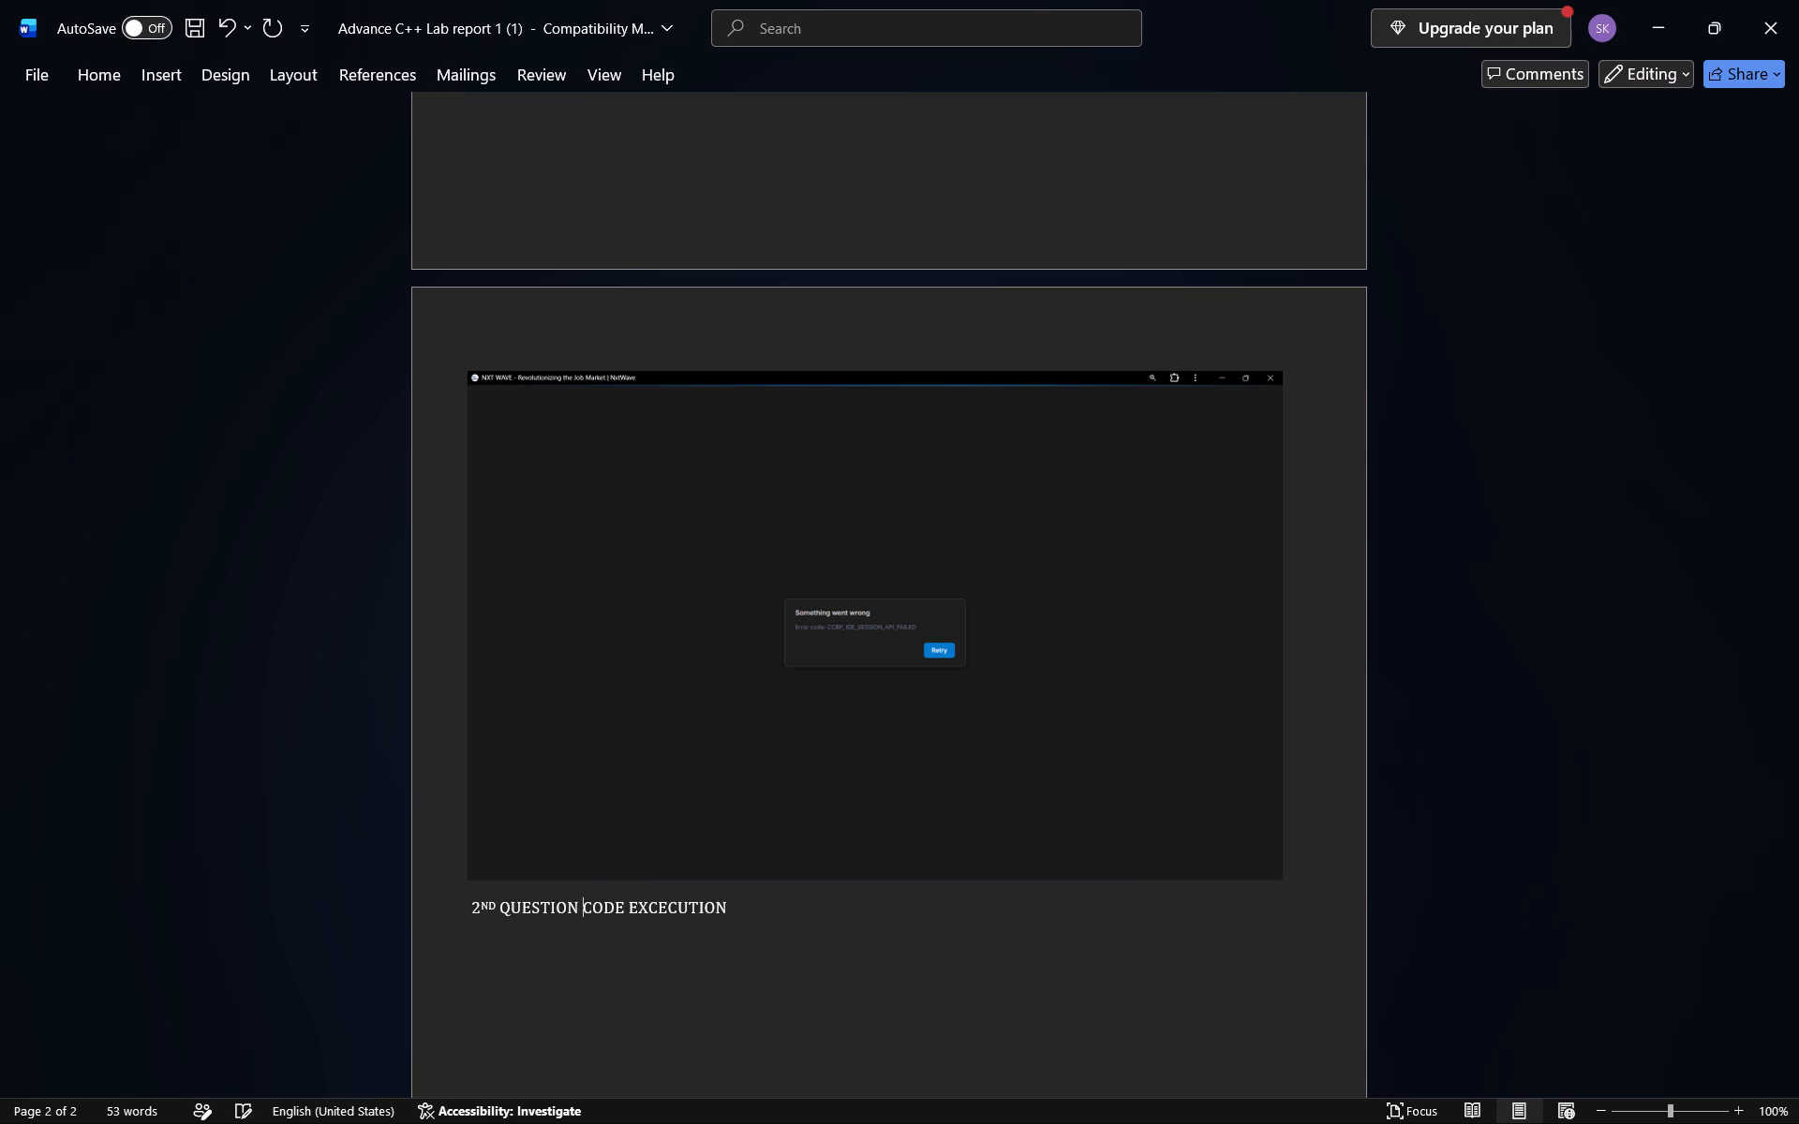
# Paste the copied code screenshot on a new line below the "2ND QUESTION CODE EXCECUTION" caption.
pyautogui.click(870, 922)
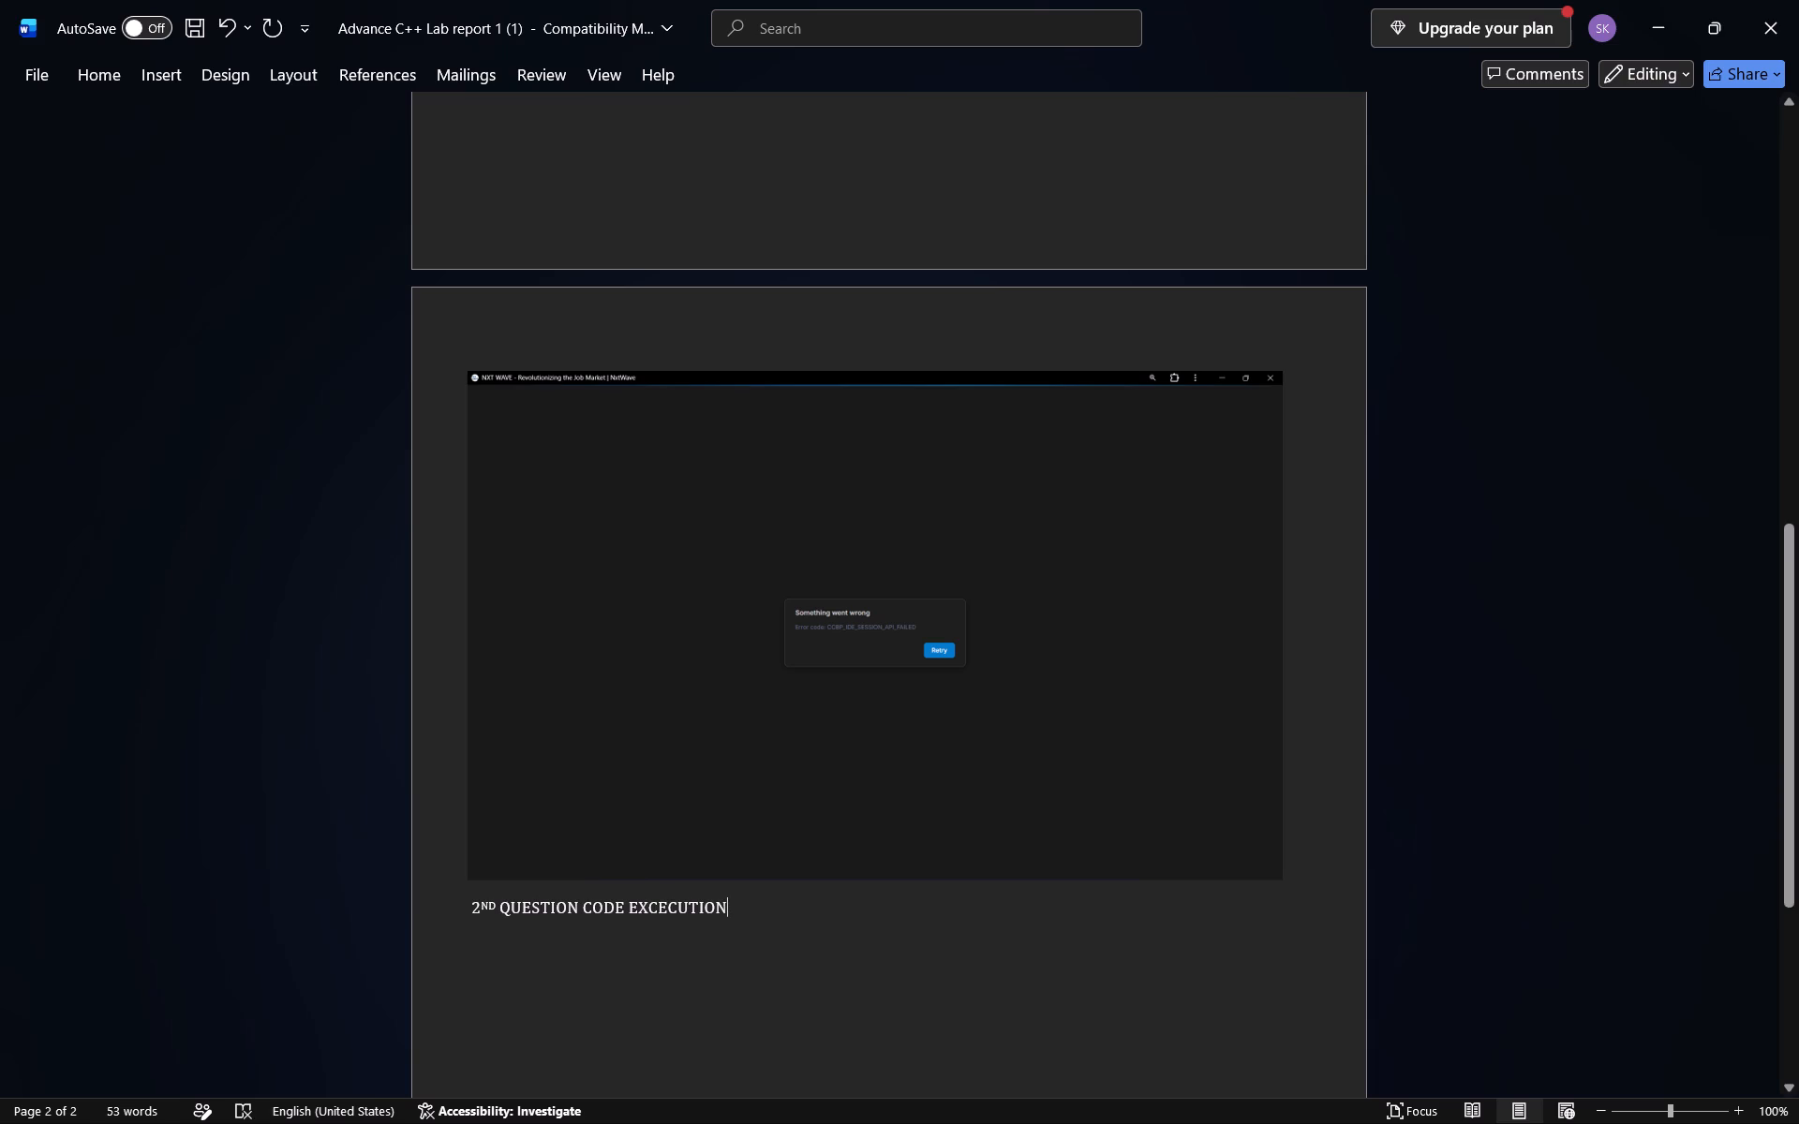
pyautogui.hotkey('shift', 'Return')
pyautogui.hotkey('ctrl', 'v')
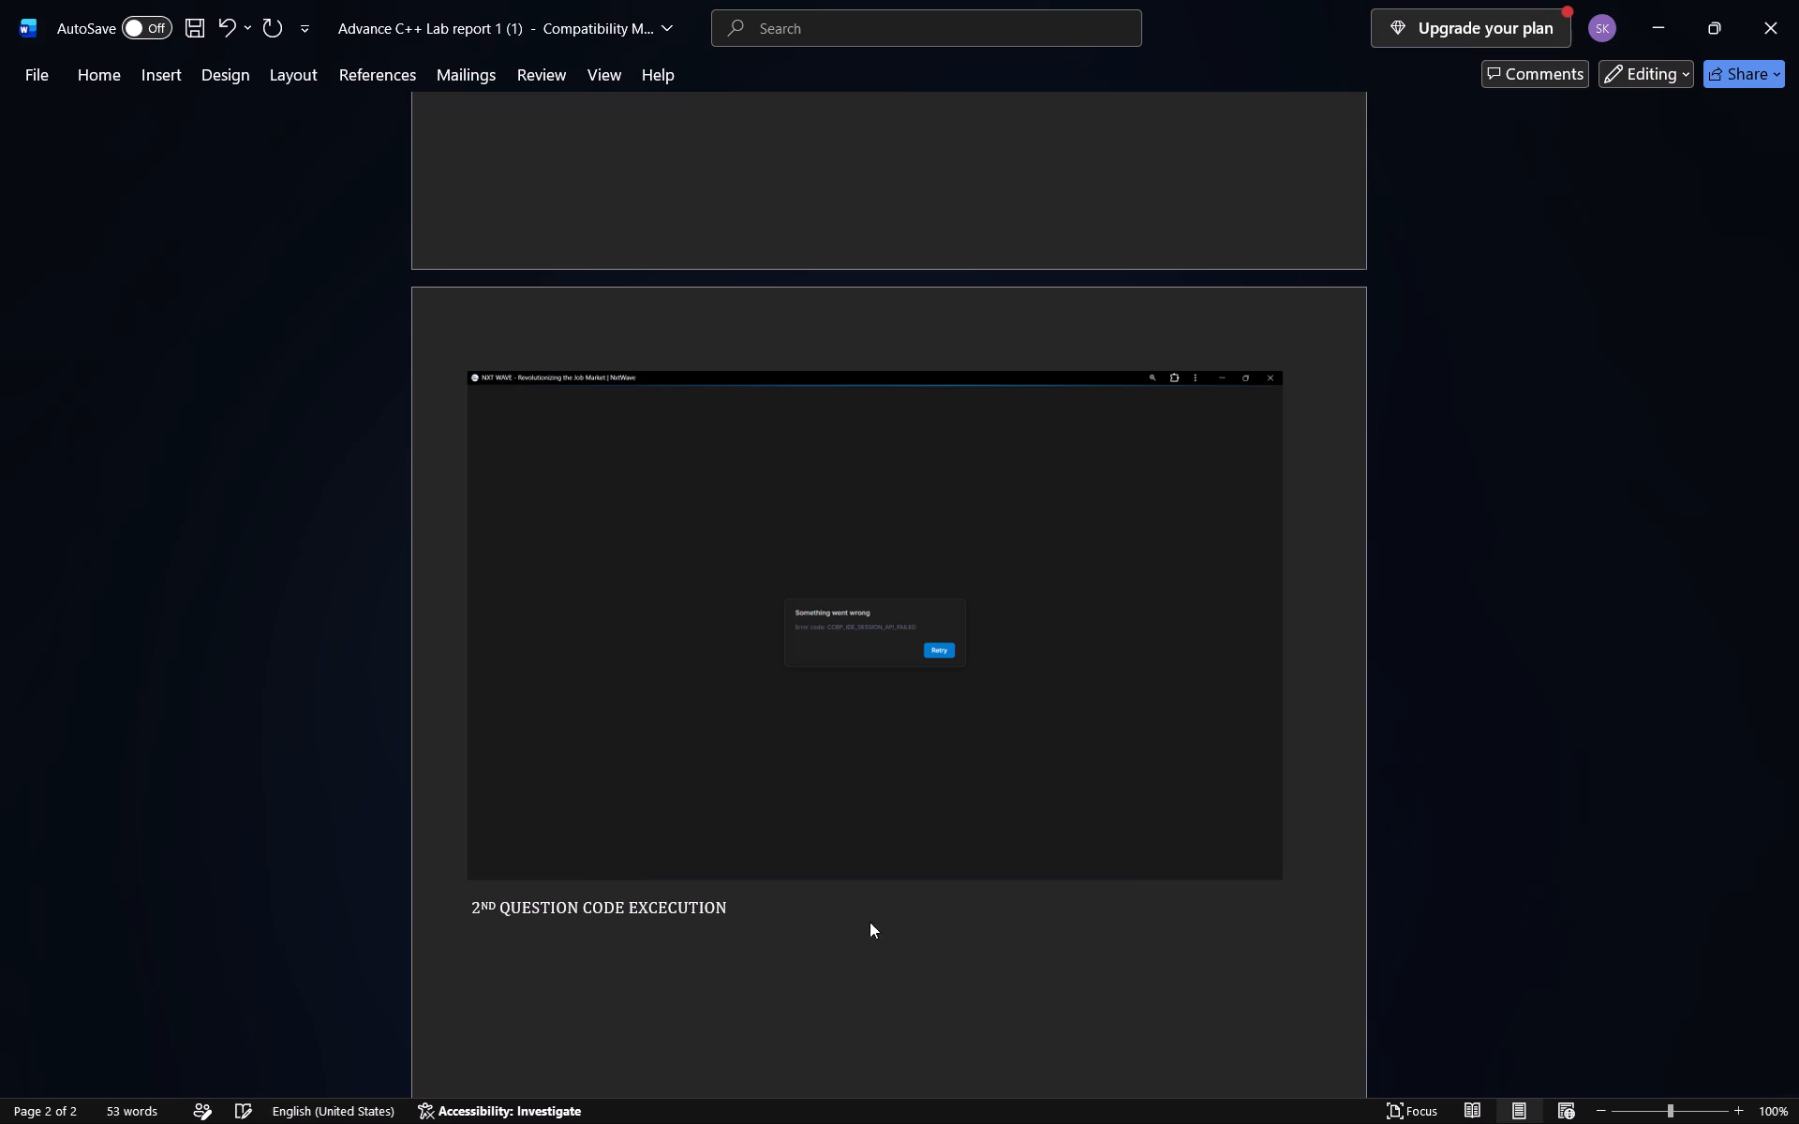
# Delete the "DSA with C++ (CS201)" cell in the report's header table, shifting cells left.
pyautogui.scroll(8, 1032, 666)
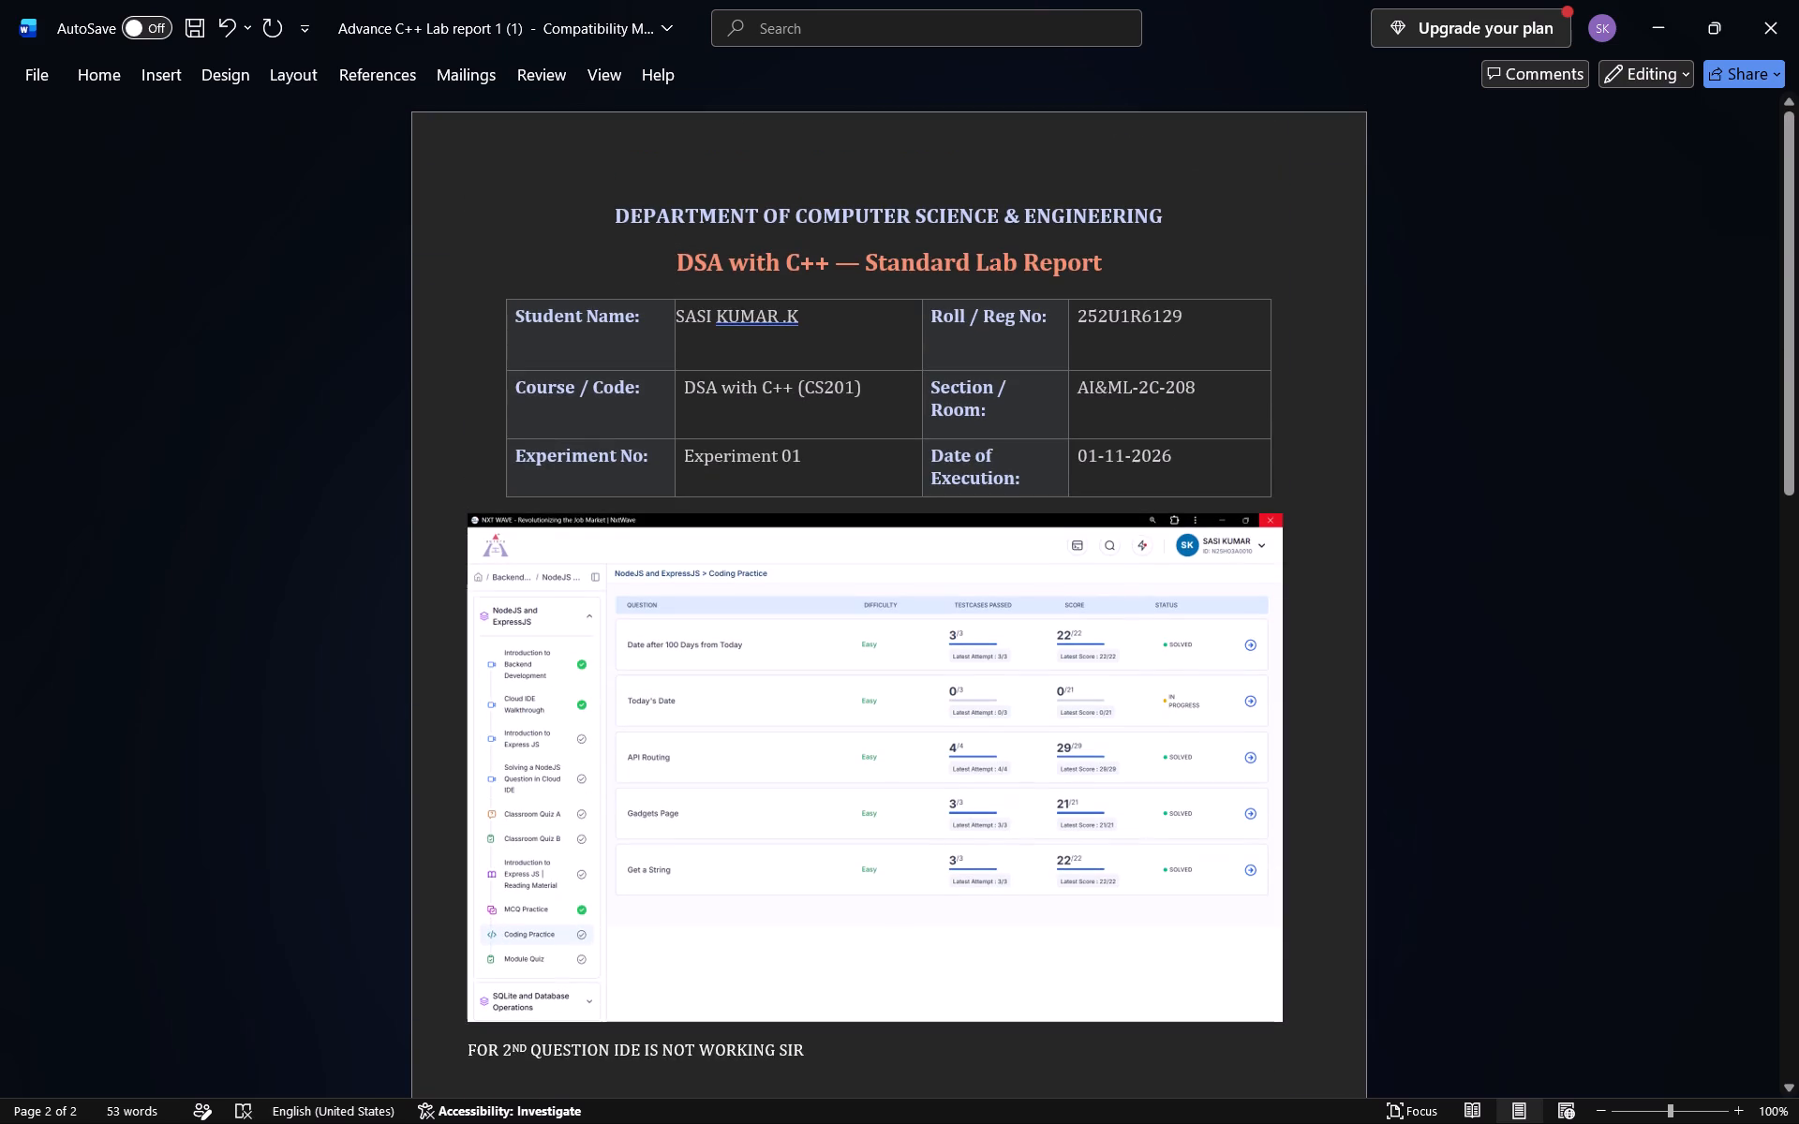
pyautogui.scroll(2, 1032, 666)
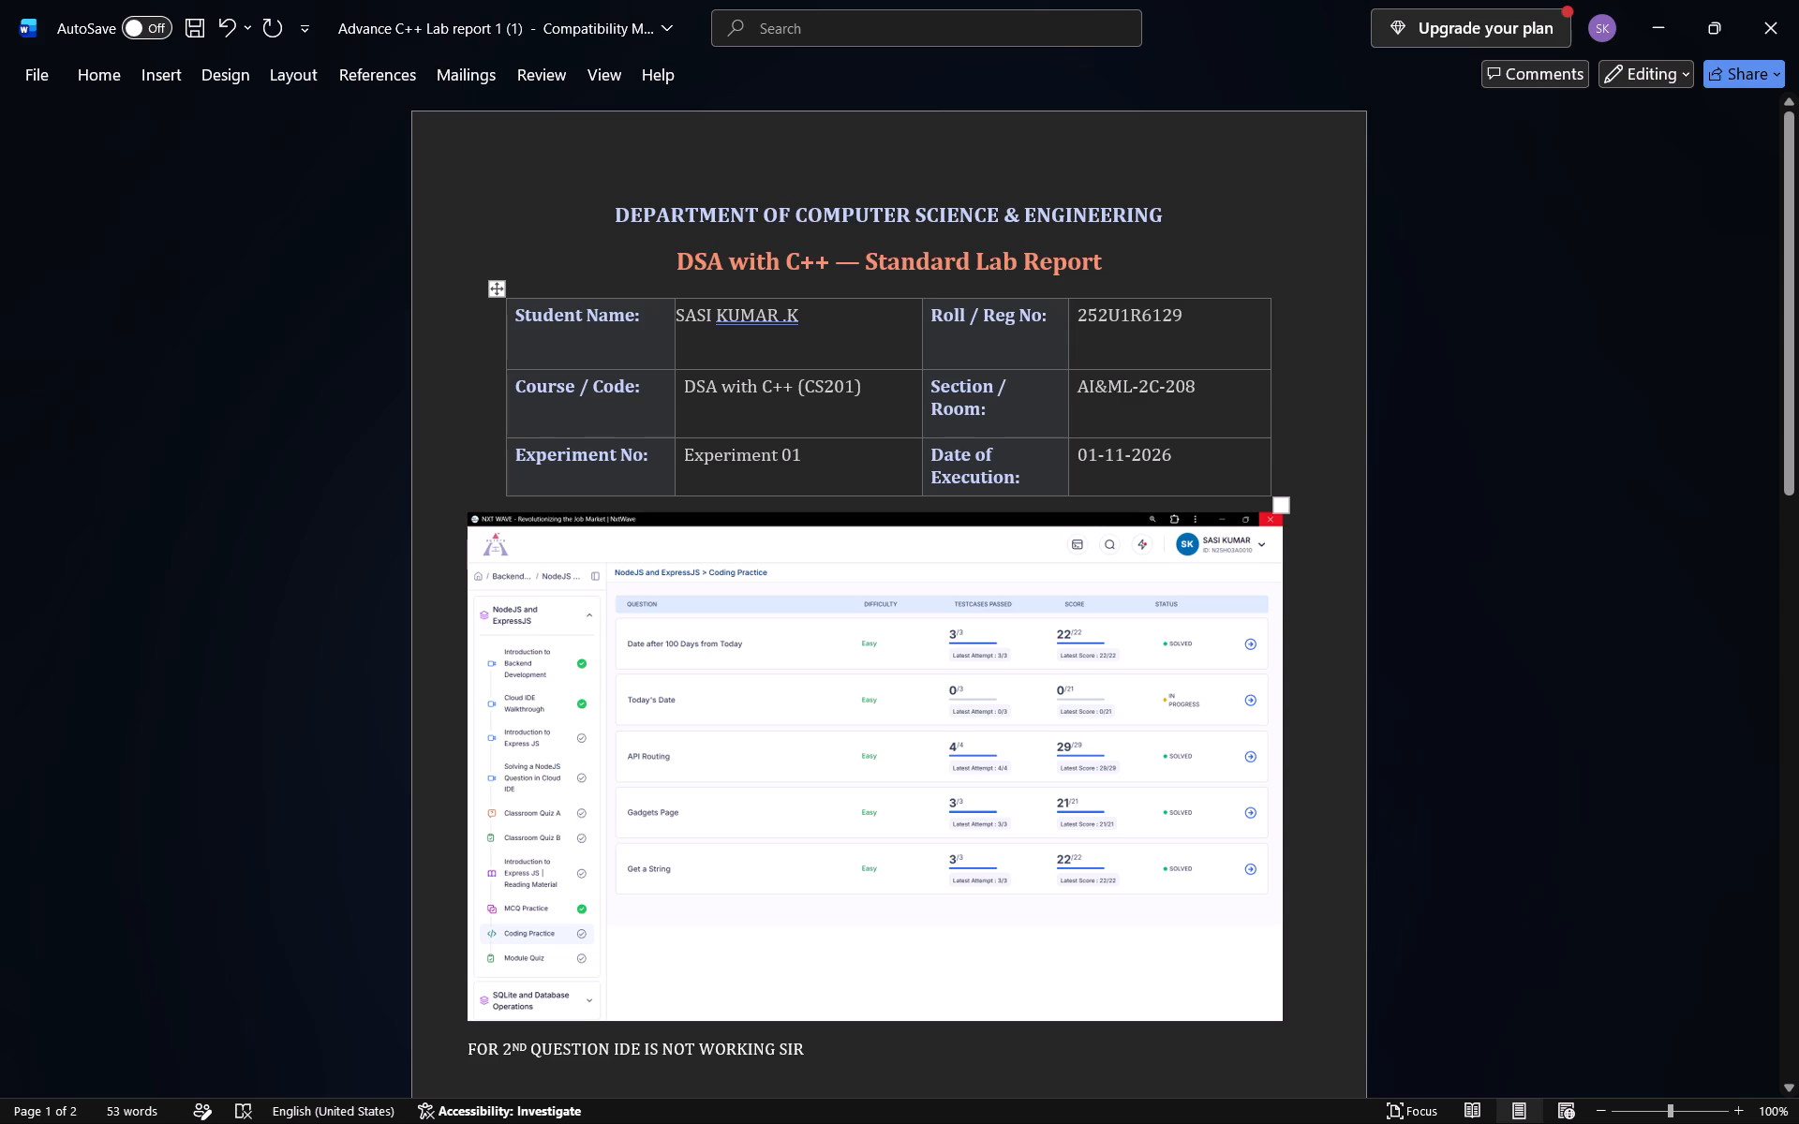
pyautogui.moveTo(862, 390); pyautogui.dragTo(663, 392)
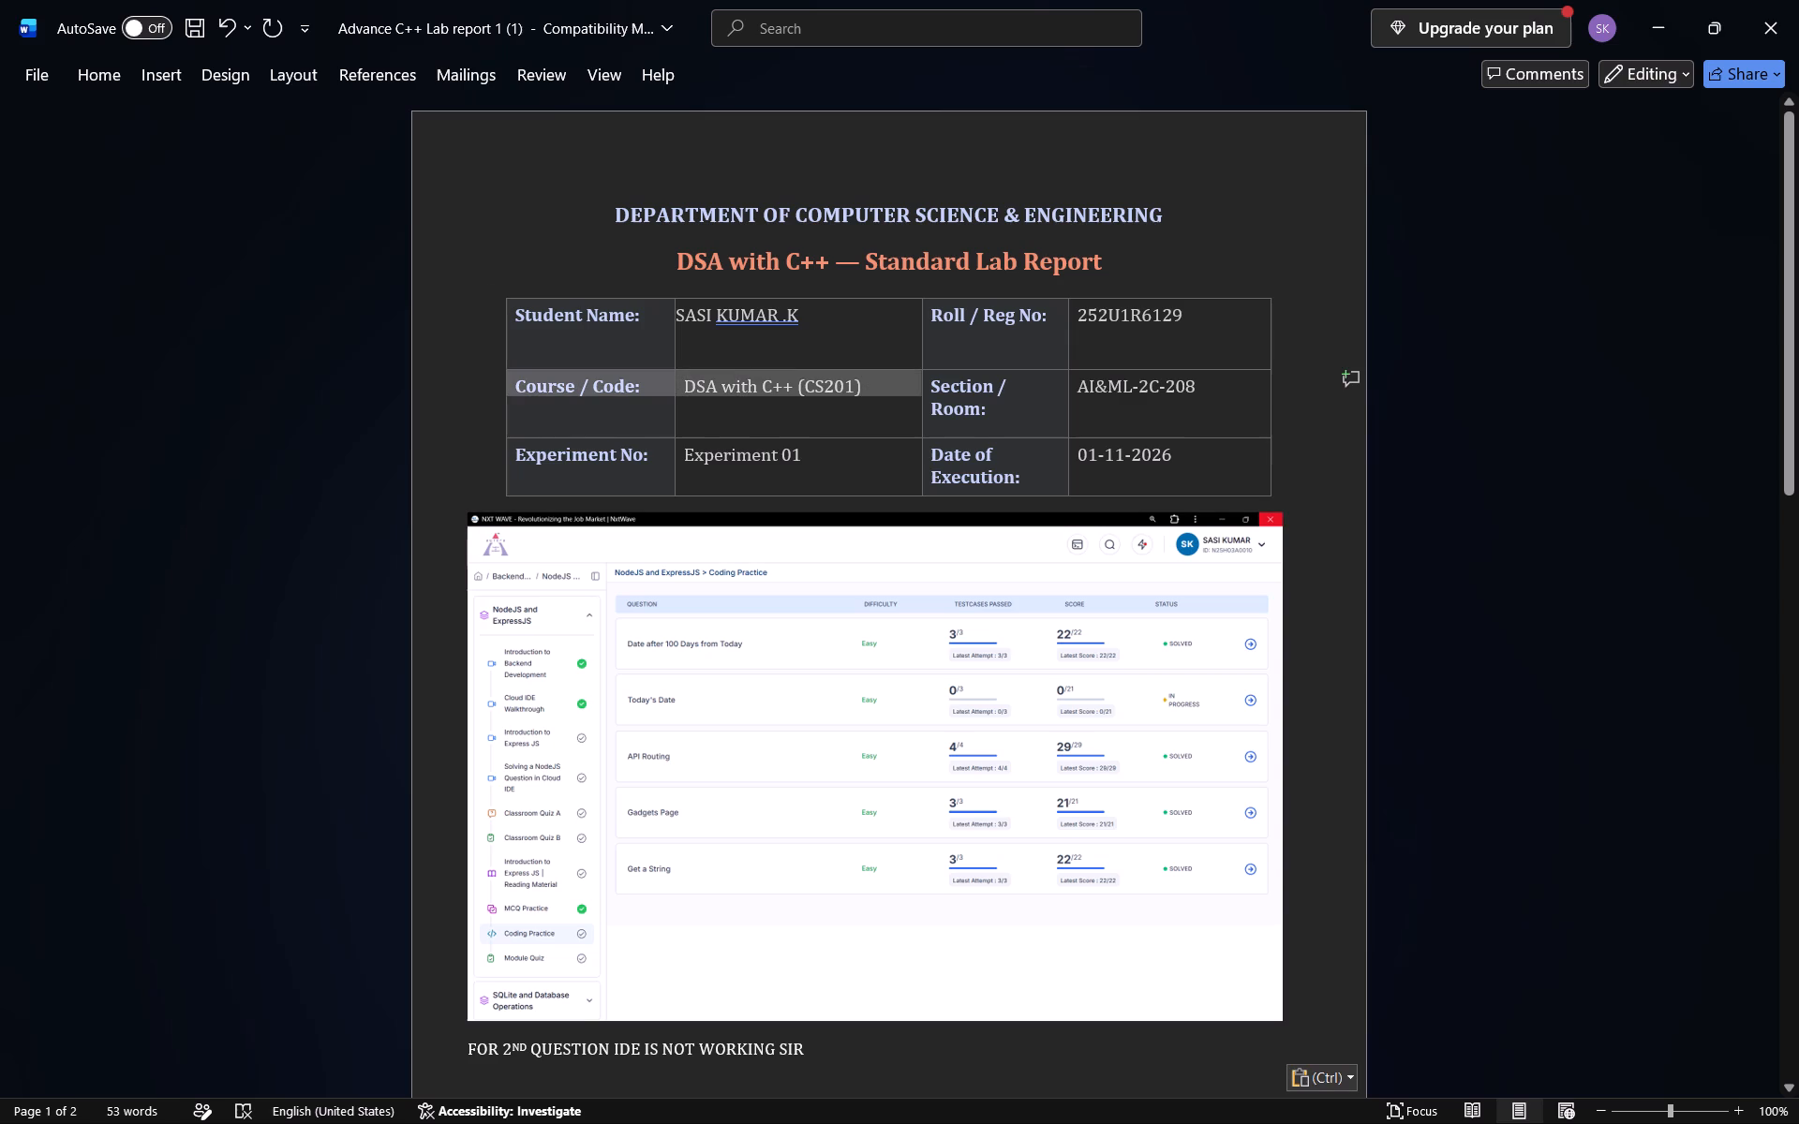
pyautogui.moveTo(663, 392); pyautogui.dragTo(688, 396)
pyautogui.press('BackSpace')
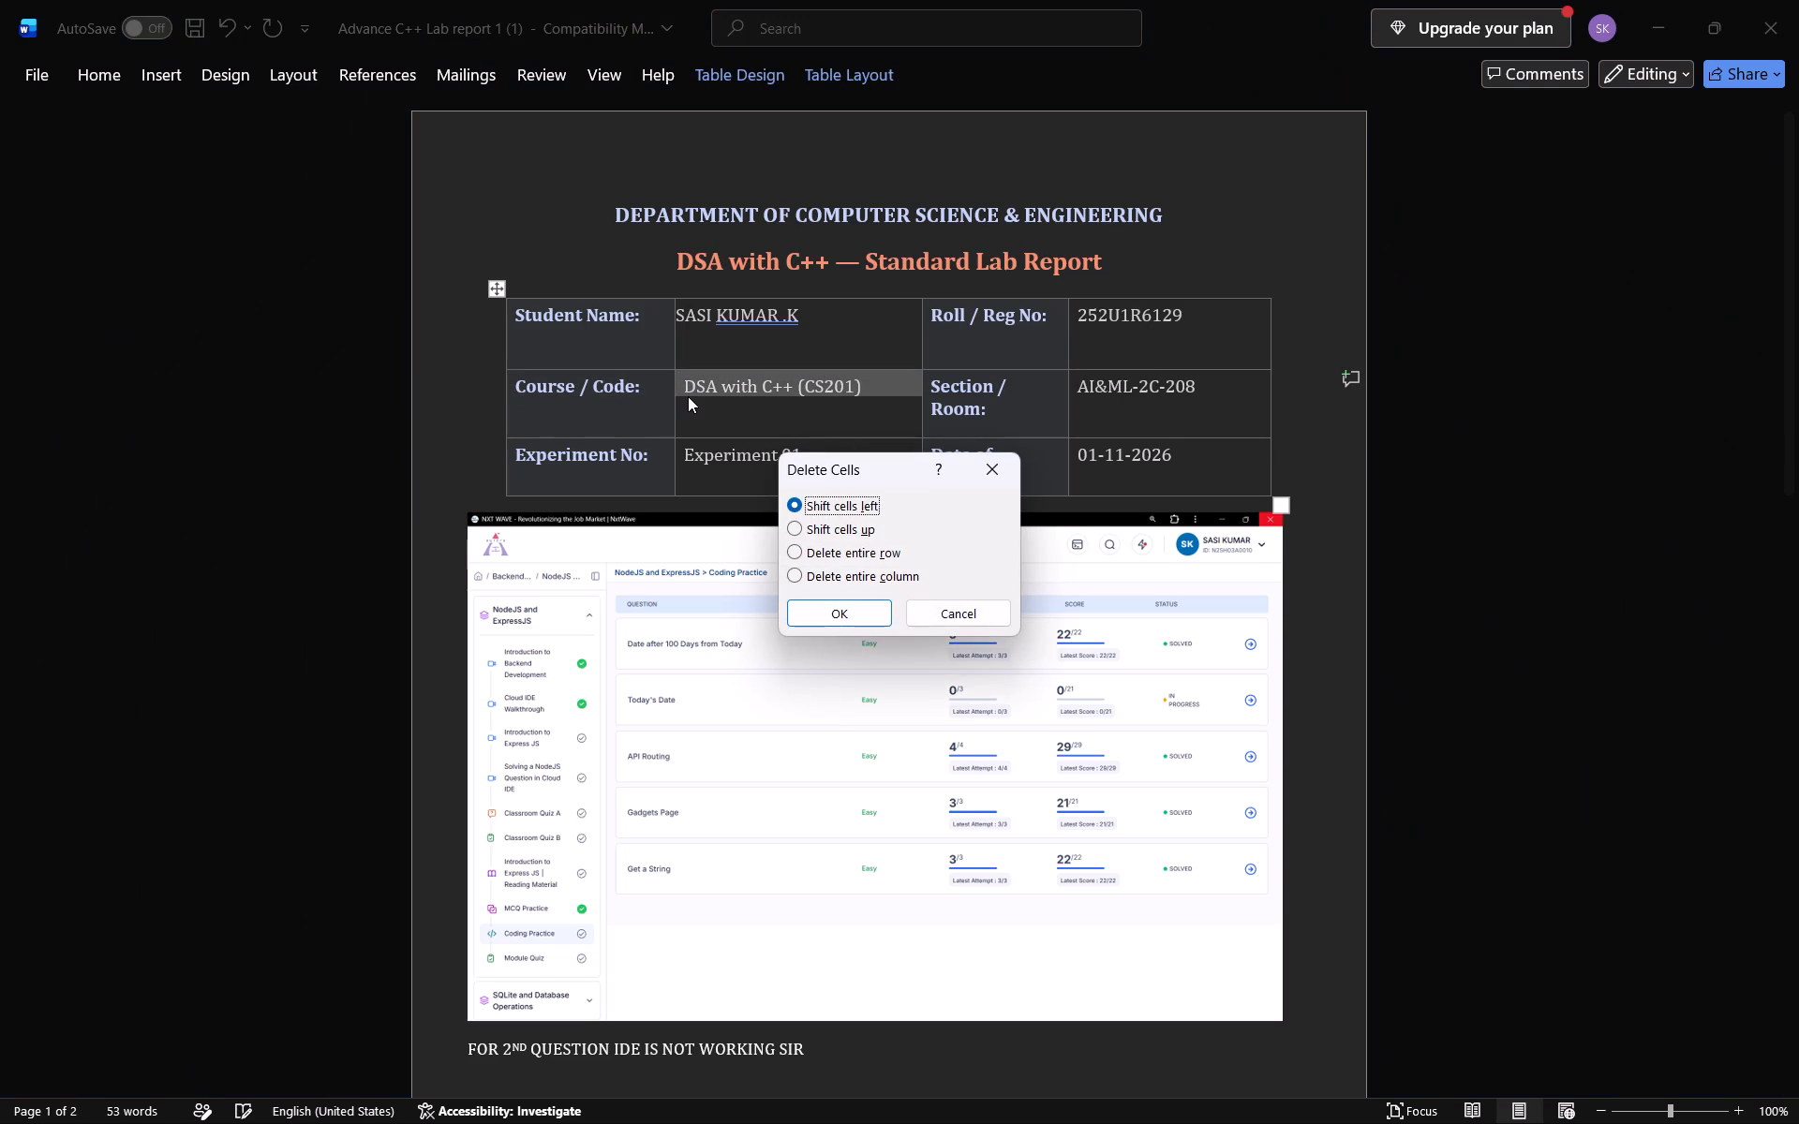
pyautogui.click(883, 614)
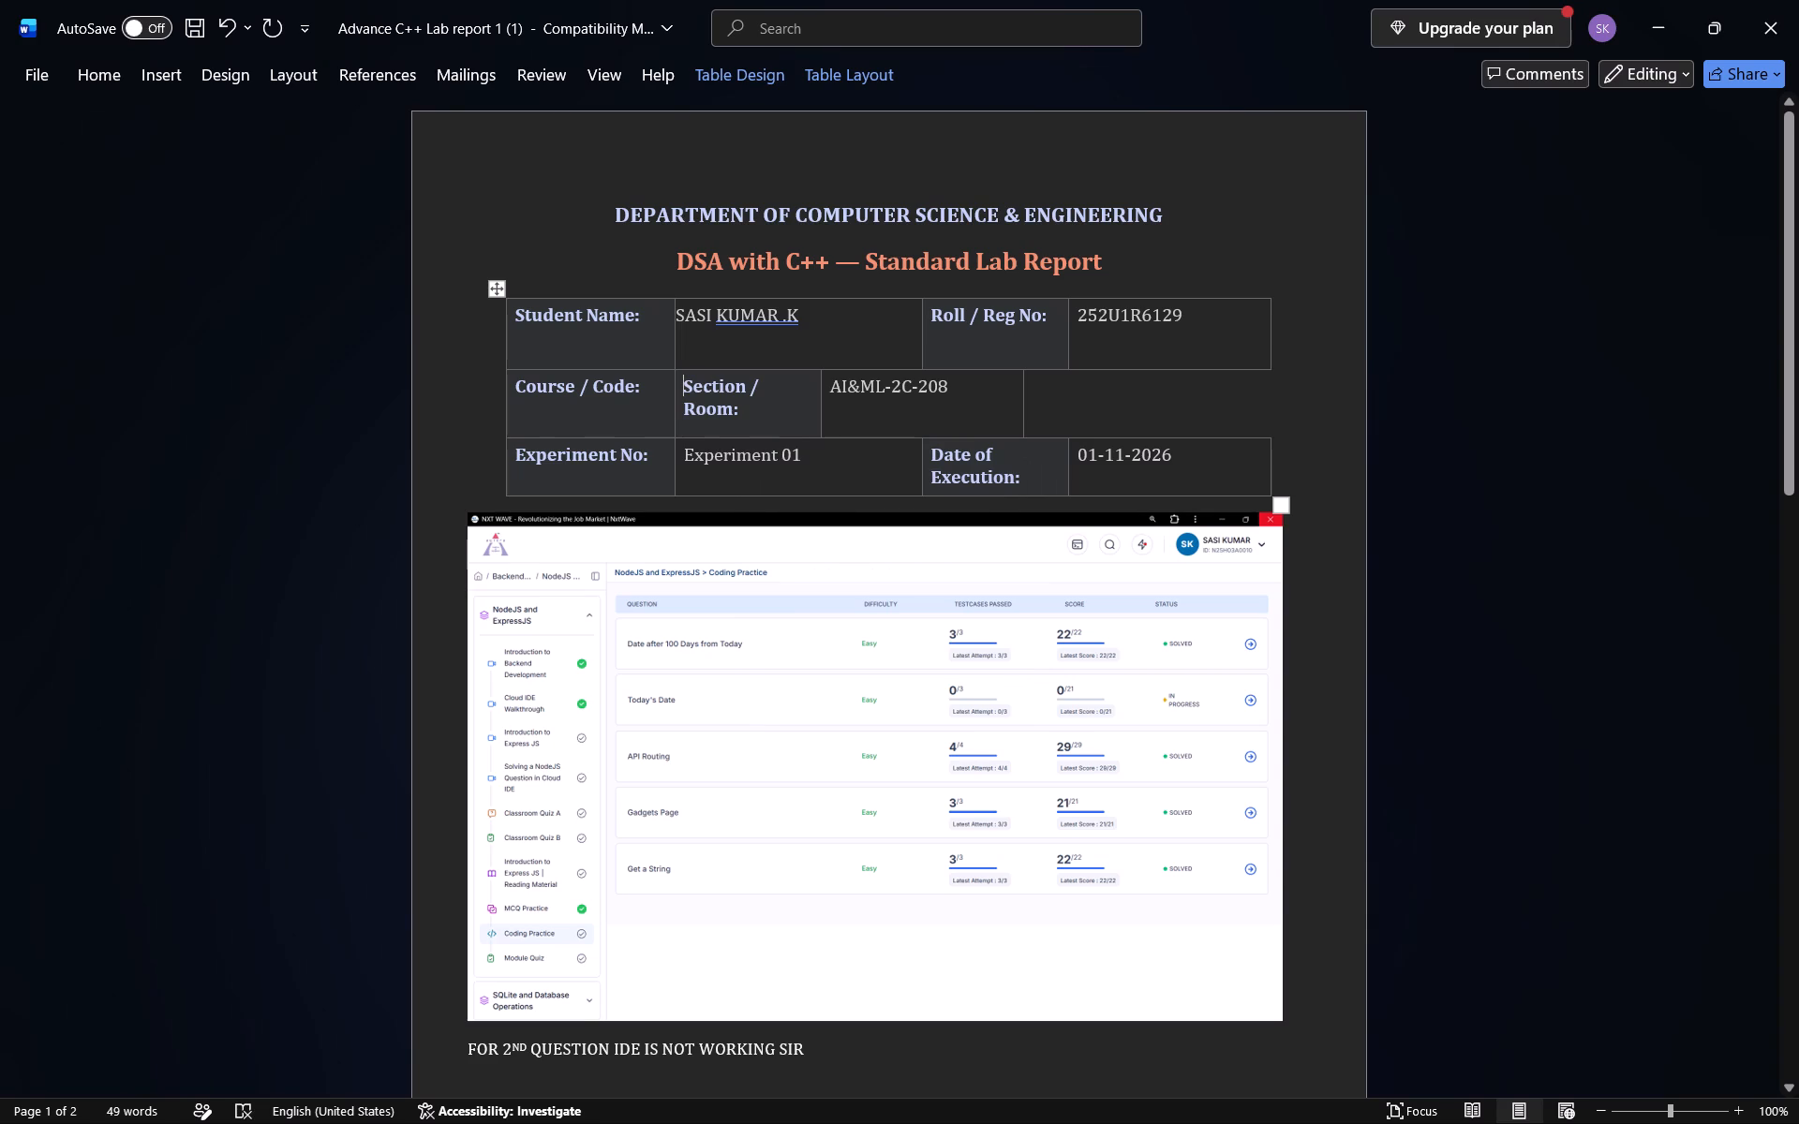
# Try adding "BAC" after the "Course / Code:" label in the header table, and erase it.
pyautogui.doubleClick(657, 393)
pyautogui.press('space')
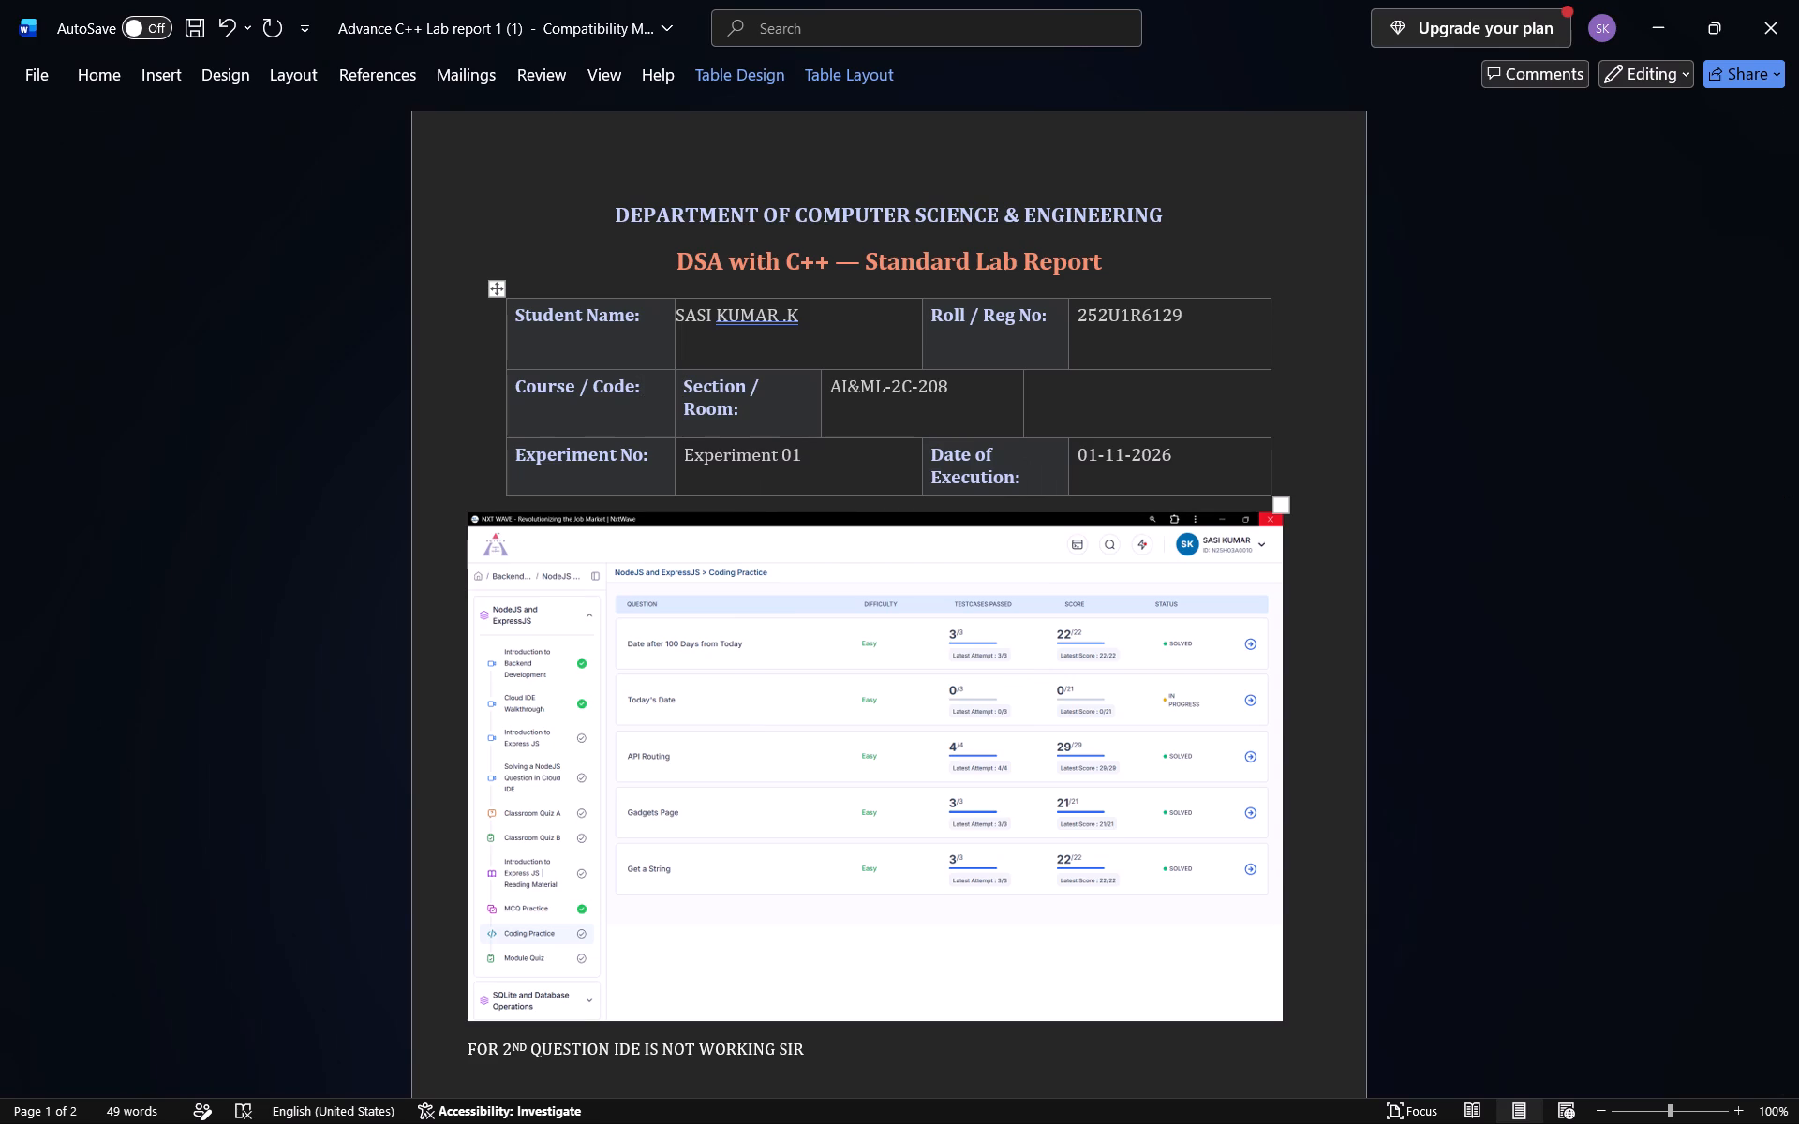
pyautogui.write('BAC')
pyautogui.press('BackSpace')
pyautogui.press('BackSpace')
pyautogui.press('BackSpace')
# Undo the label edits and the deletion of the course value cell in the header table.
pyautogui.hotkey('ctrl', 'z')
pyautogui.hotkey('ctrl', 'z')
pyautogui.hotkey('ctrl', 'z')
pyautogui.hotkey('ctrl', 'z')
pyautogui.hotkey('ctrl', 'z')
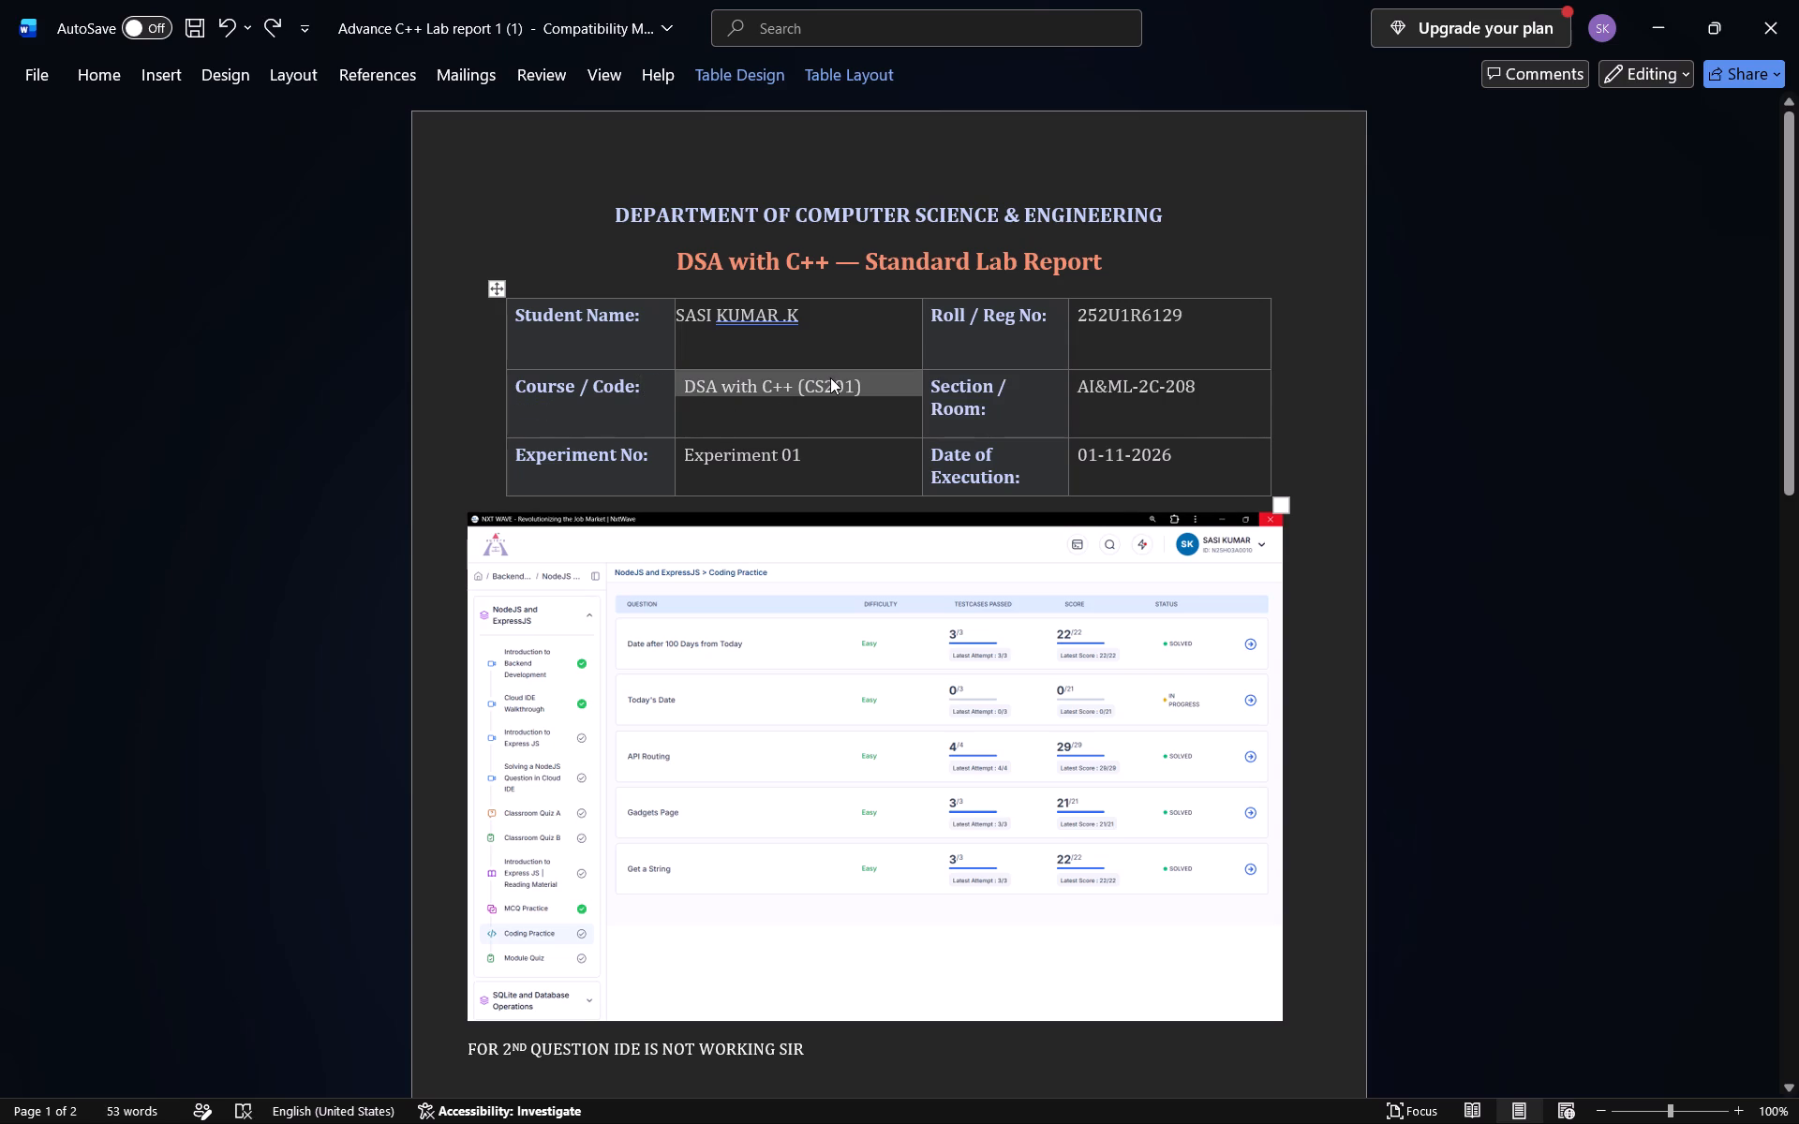
# Replace the "Course / Code:" value in the report's header table with "BACKEND DEVELOPMENT", followed by a line break.
pyautogui.click(830, 377)
pyautogui.click(877, 377)
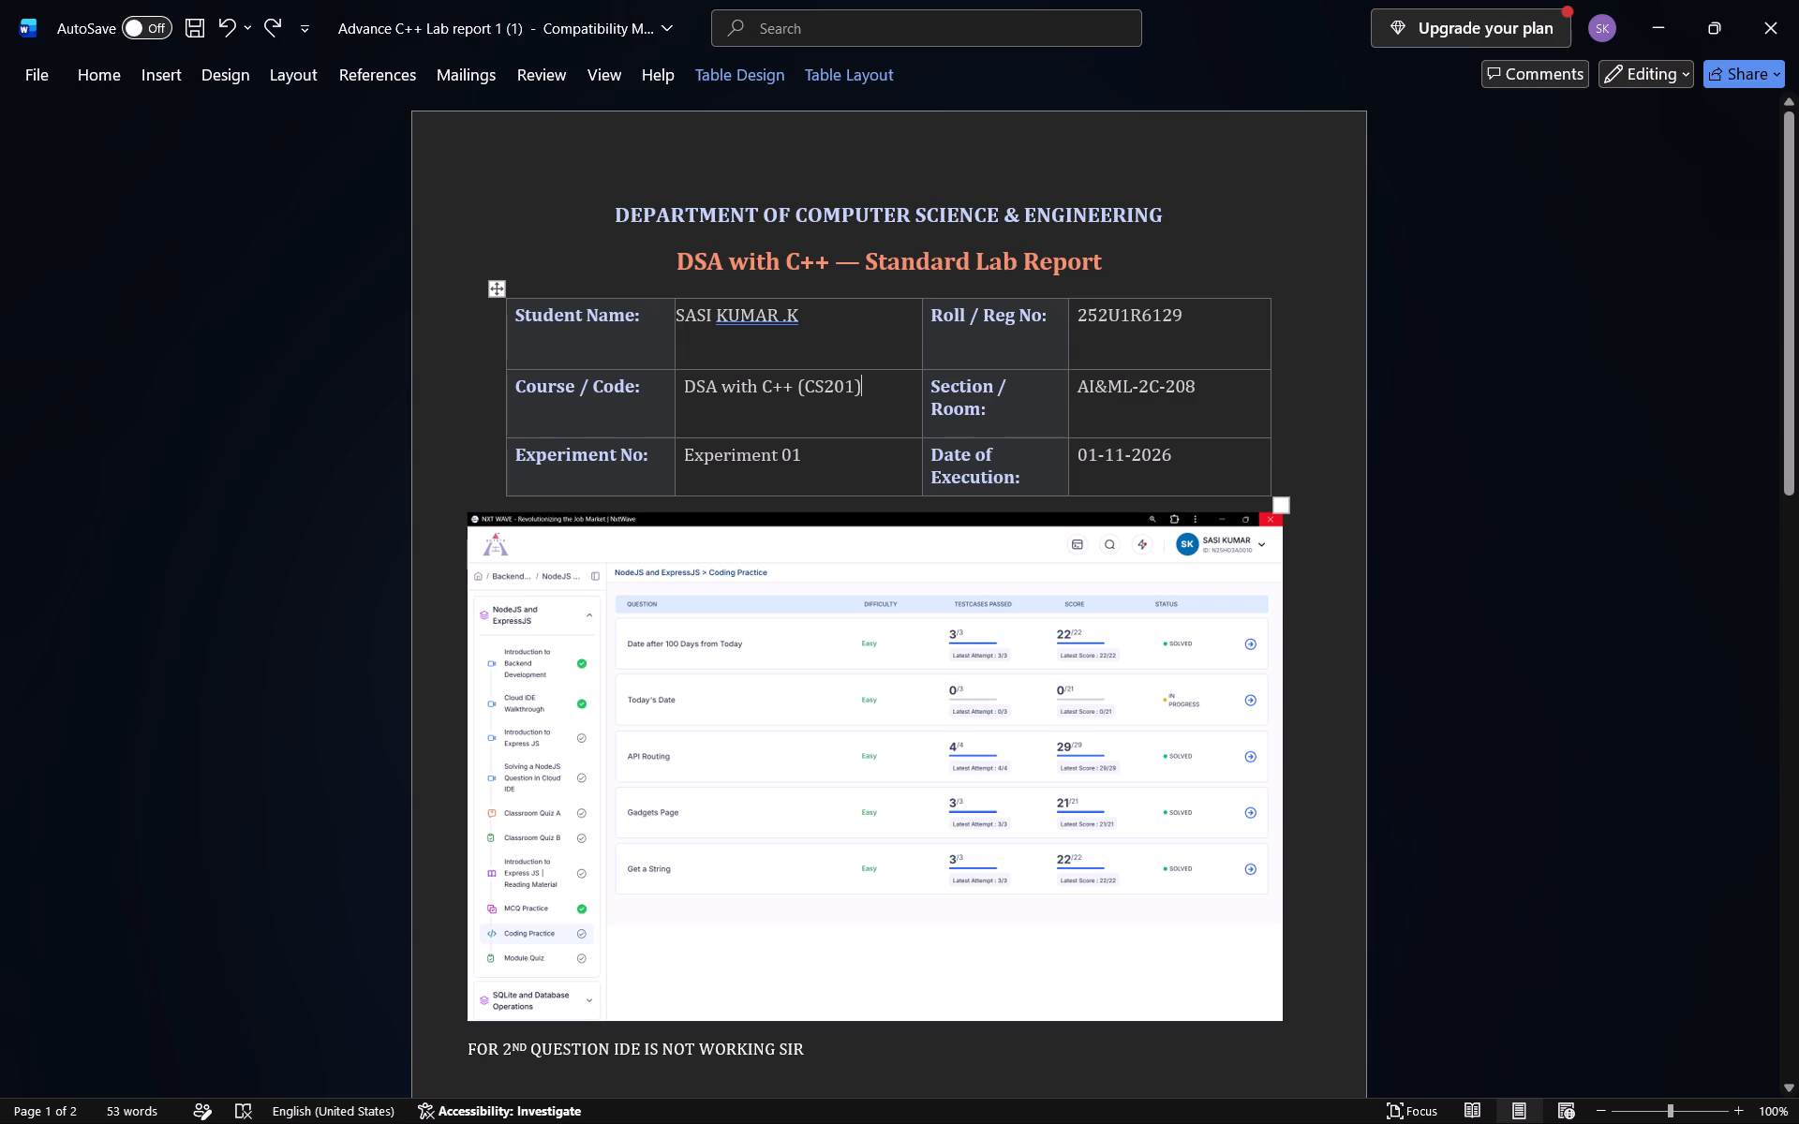
pyautogui.press('BackSpace')
pyautogui.press('BackSpace')
pyautogui.press('BackSpace')
pyautogui.press('BackSpace')
pyautogui.press('BackSpace')
pyautogui.press('BackSpace')
pyautogui.press('BackSpace')
pyautogui.press('BackSpace')
pyautogui.press('BackSpace')
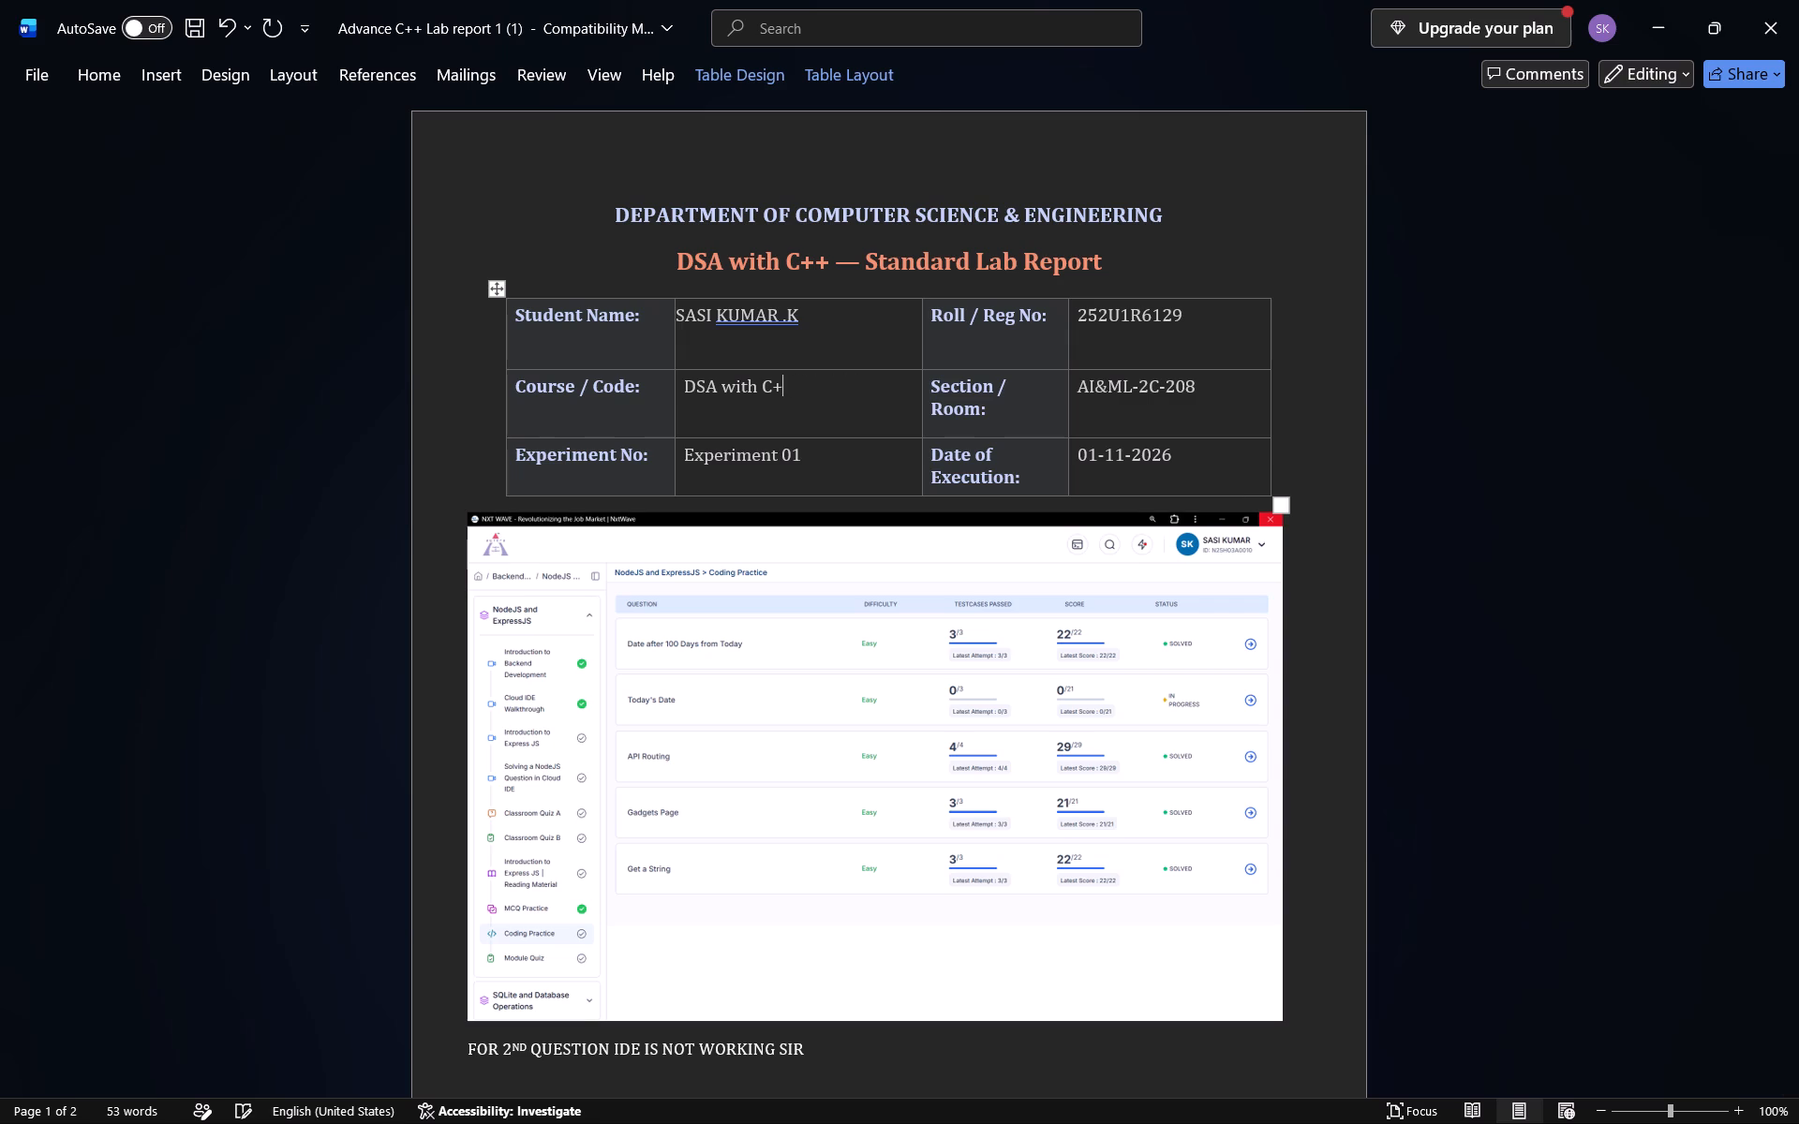
pyautogui.press('BackSpace')
pyautogui.press('BackSpace')
pyautogui.press('BackSpace')
pyautogui.press('BackSpace')
pyautogui.press('BackSpace')
pyautogui.press('BackSpace')
pyautogui.press('BackSpace')
pyautogui.press('BackSpace')
pyautogui.press('BackSpace')
pyautogui.press('BackSpace')
pyautogui.press('BackSpace')
pyautogui.write('BACKEND')
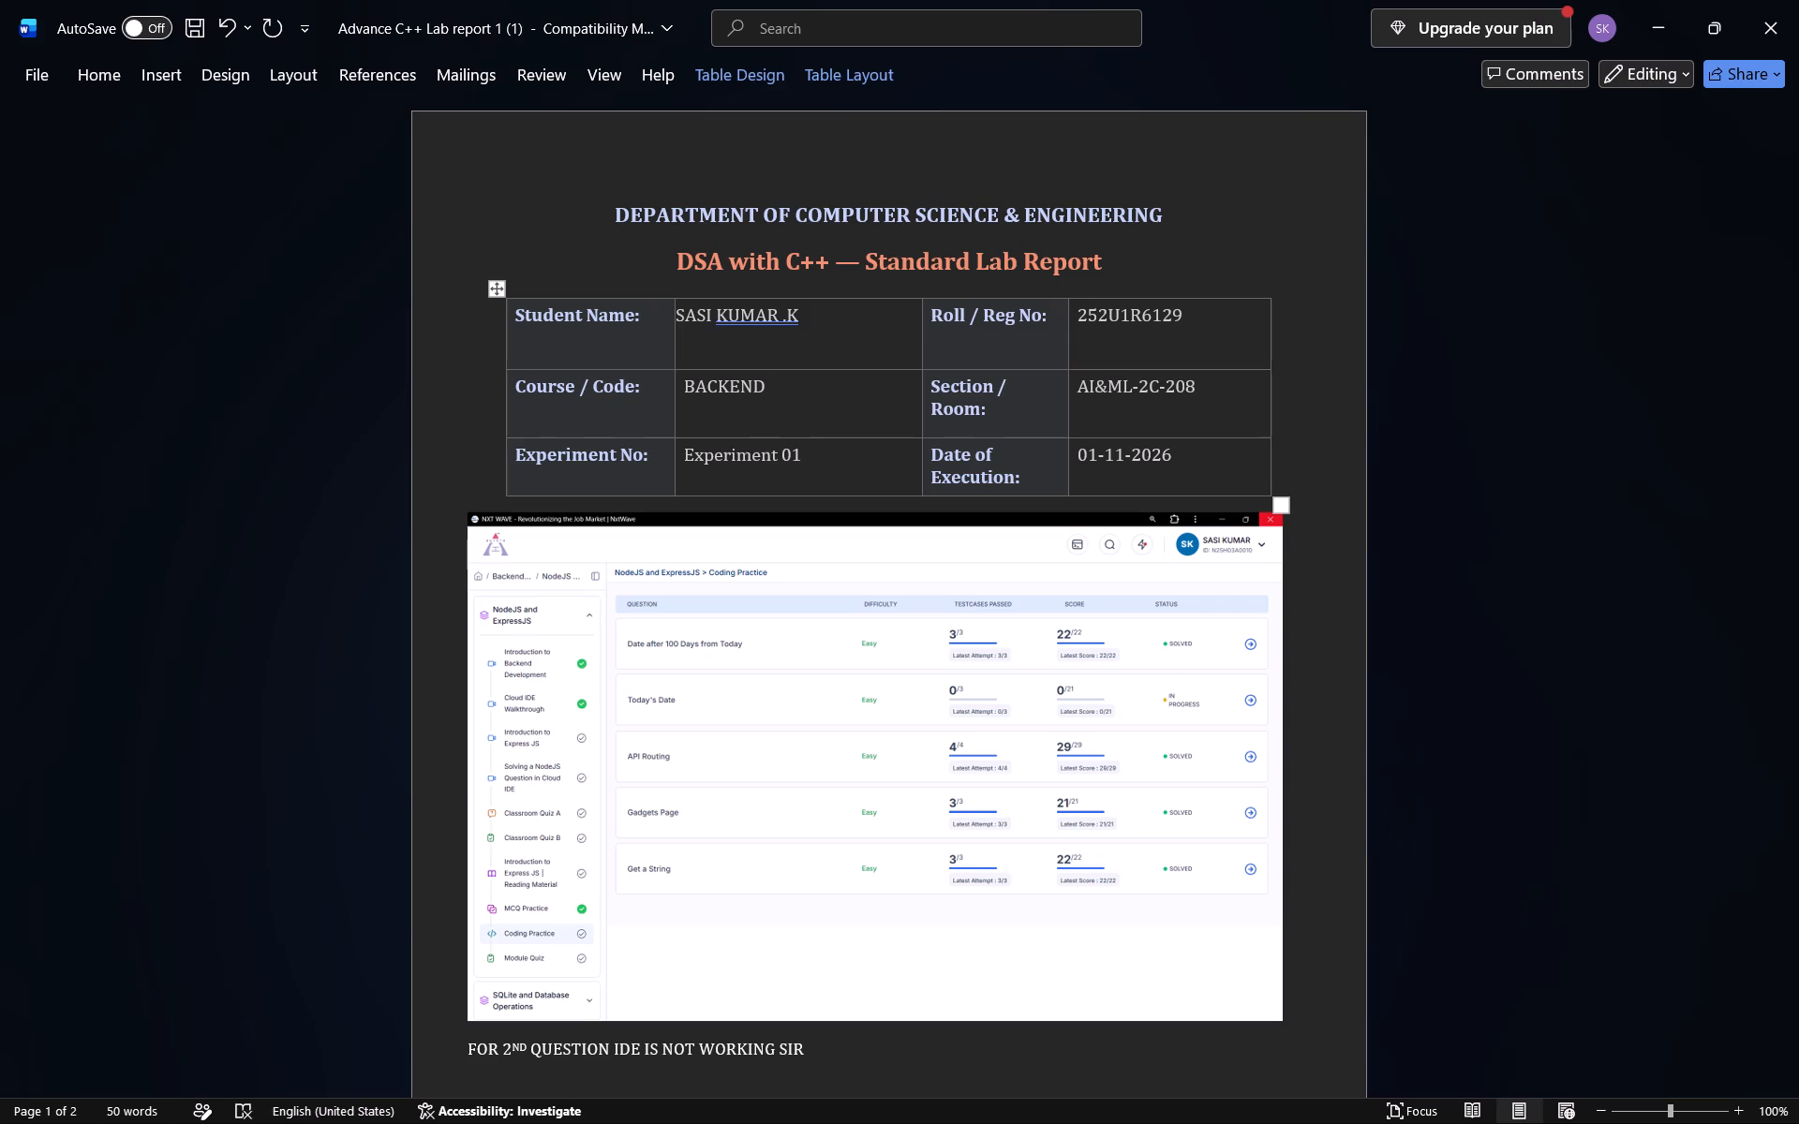
pyautogui.press('space')
pyautogui.write('DEVELOPMENT')
pyautogui.hotkey('shift', 'Return')
pyautogui.hotkey('shift', '(')
pyautogui.press('BackSpace')
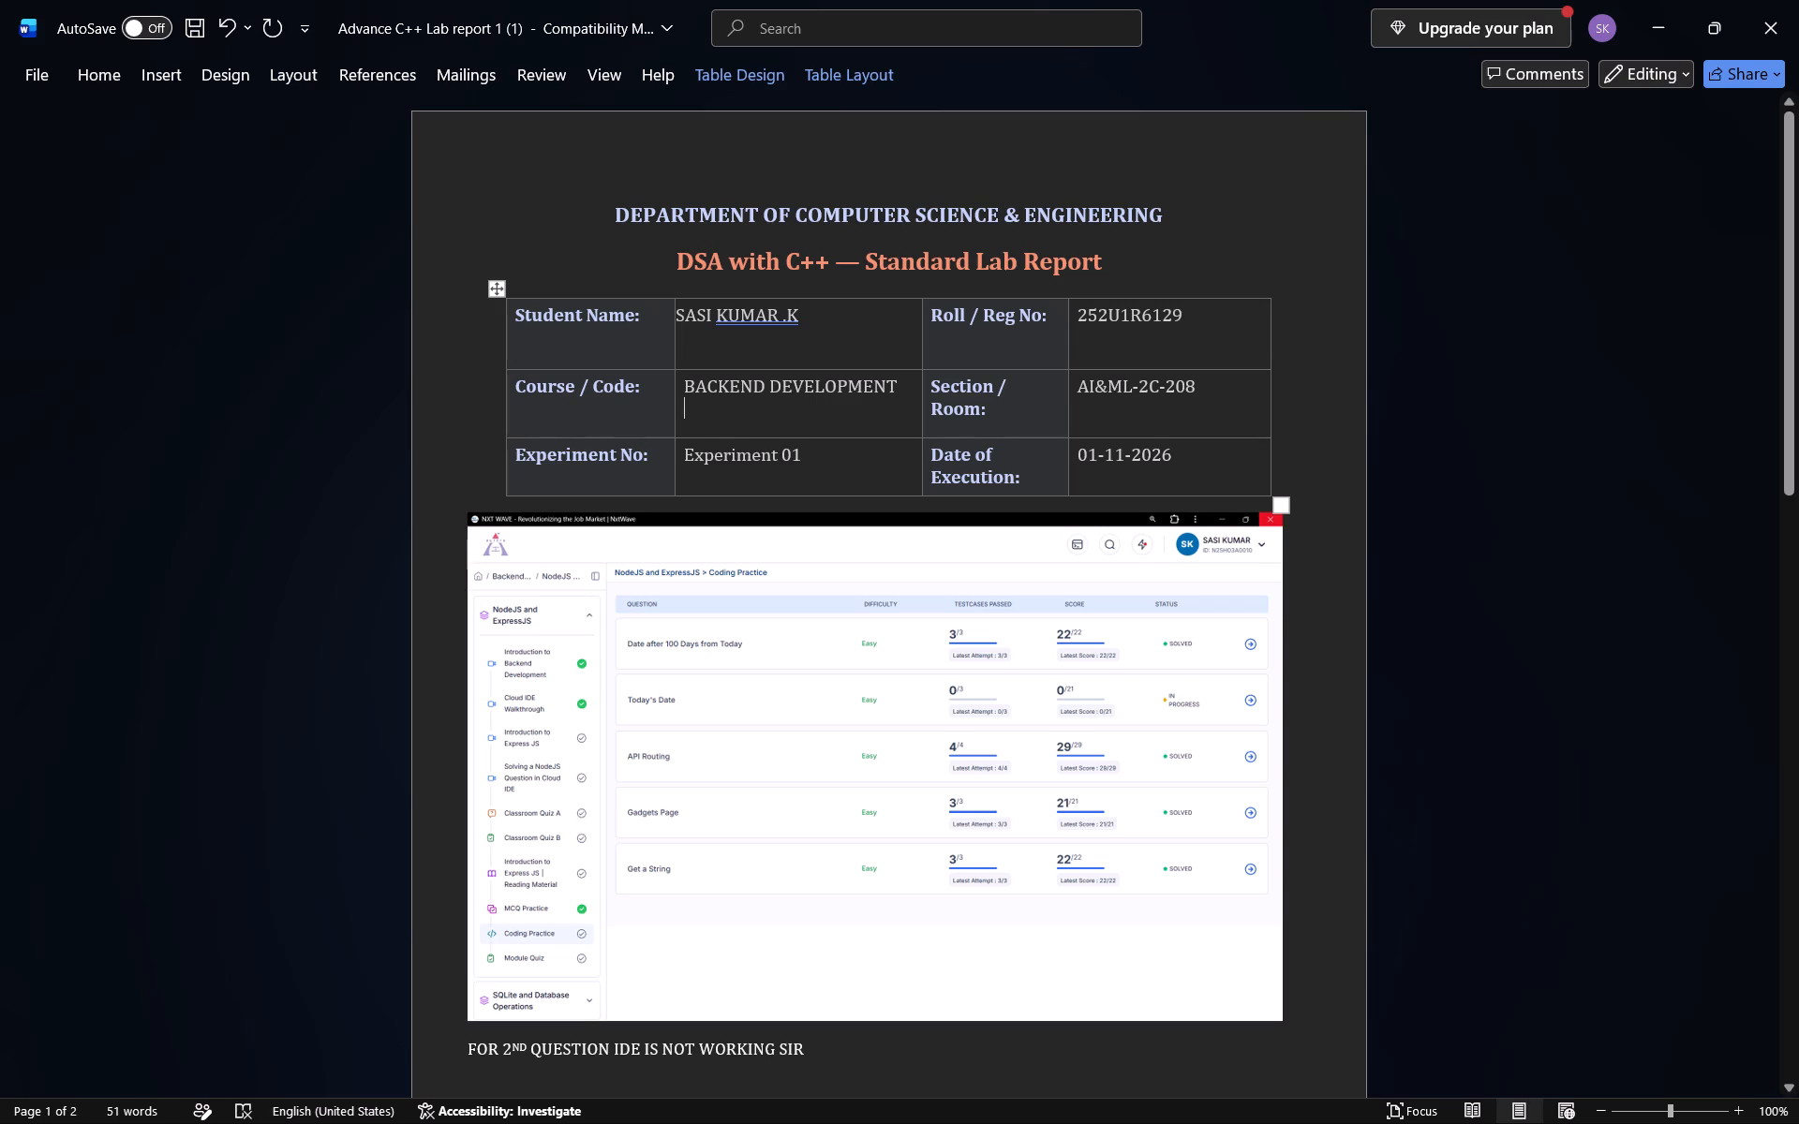
# Save the report as a PDF named BACKEND-S in the Documents folder.
pyautogui.scroll(-5, 1012, 530)
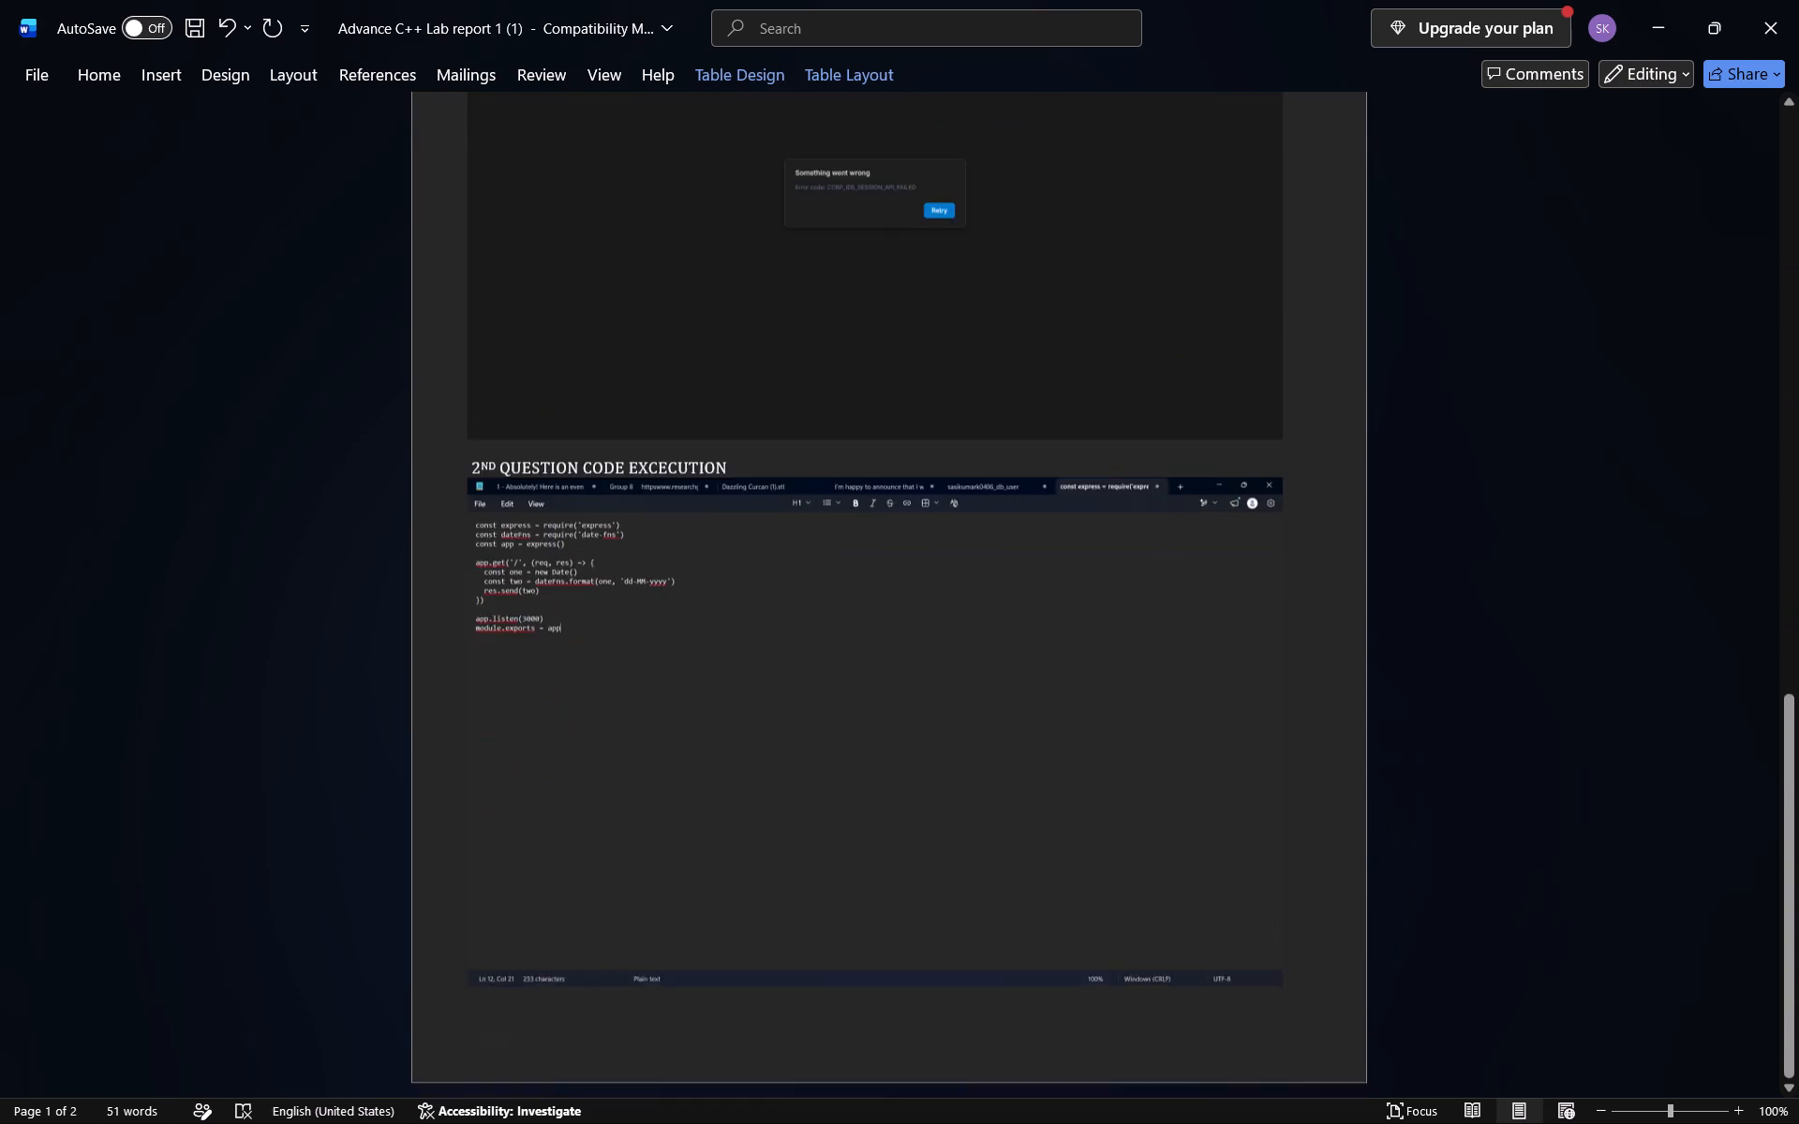
pyautogui.scroll(5, 1012, 530)
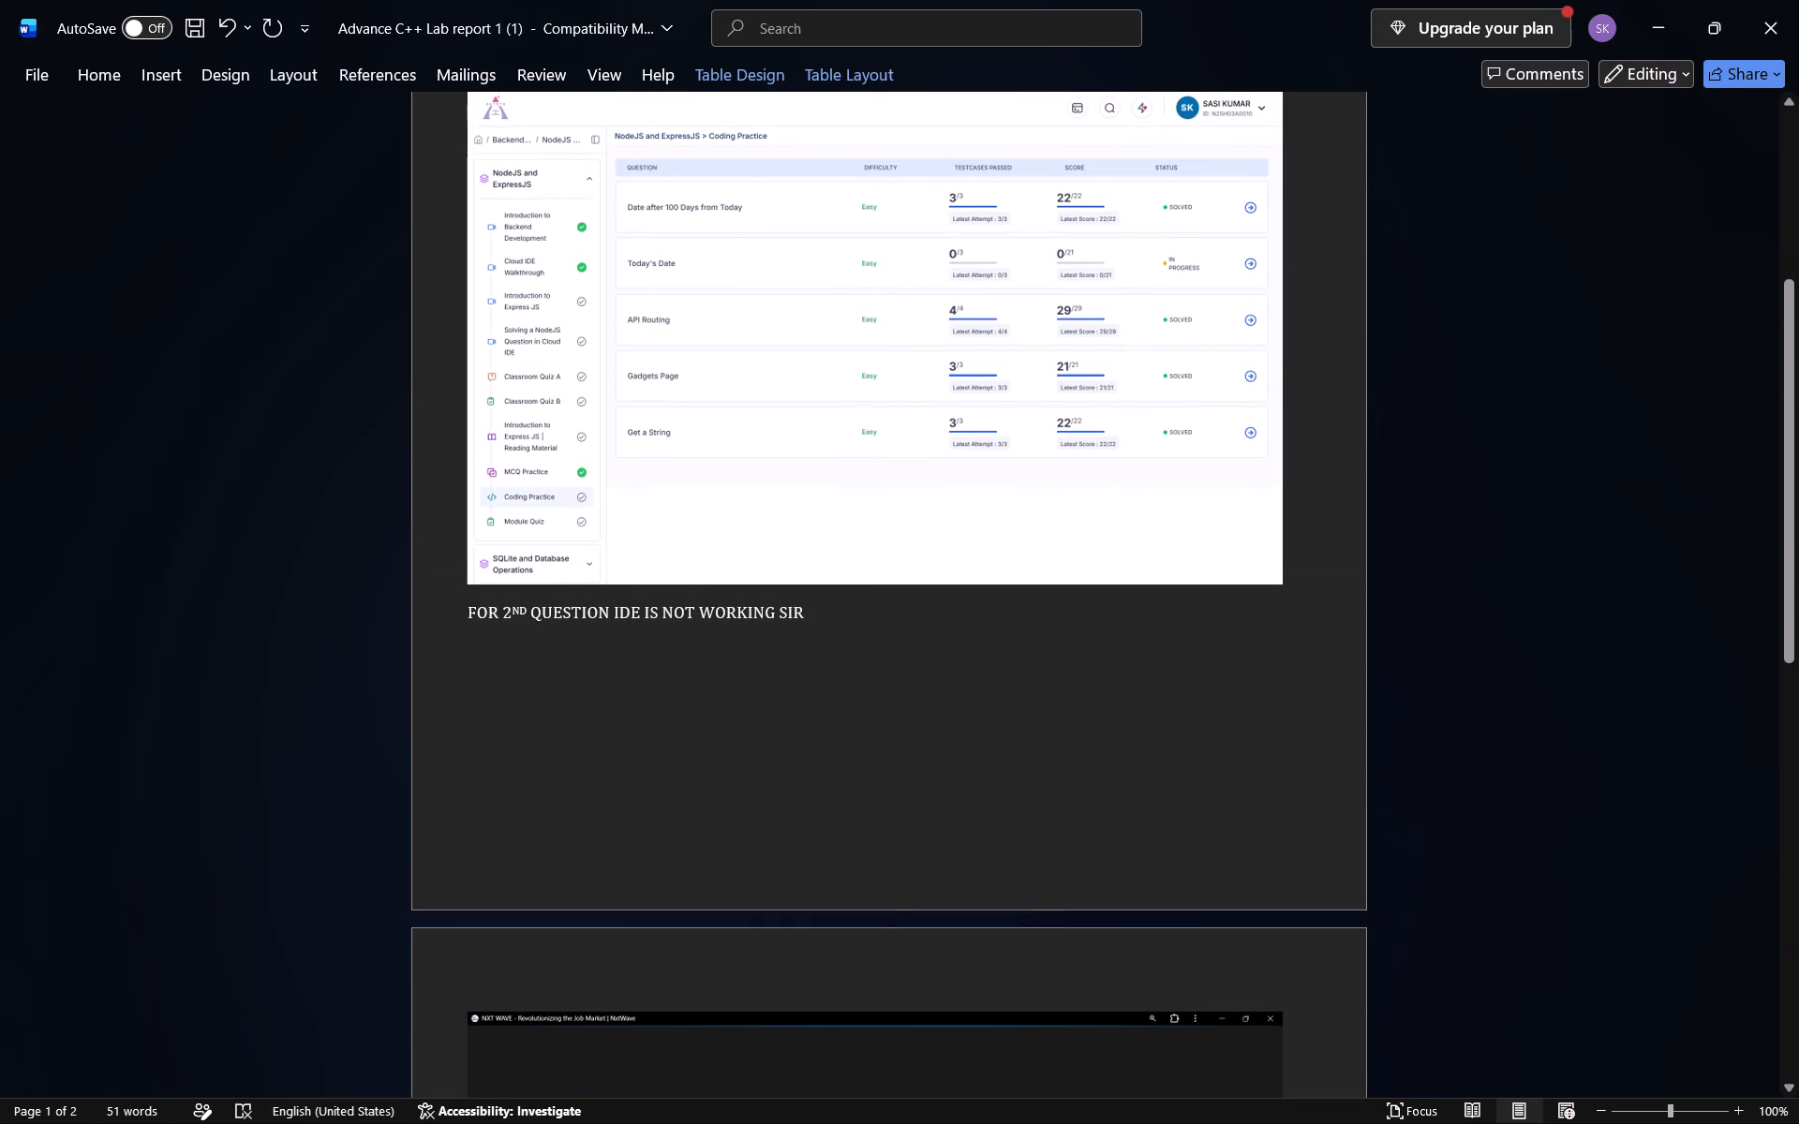
pyautogui.scroll(2, 572, 343)
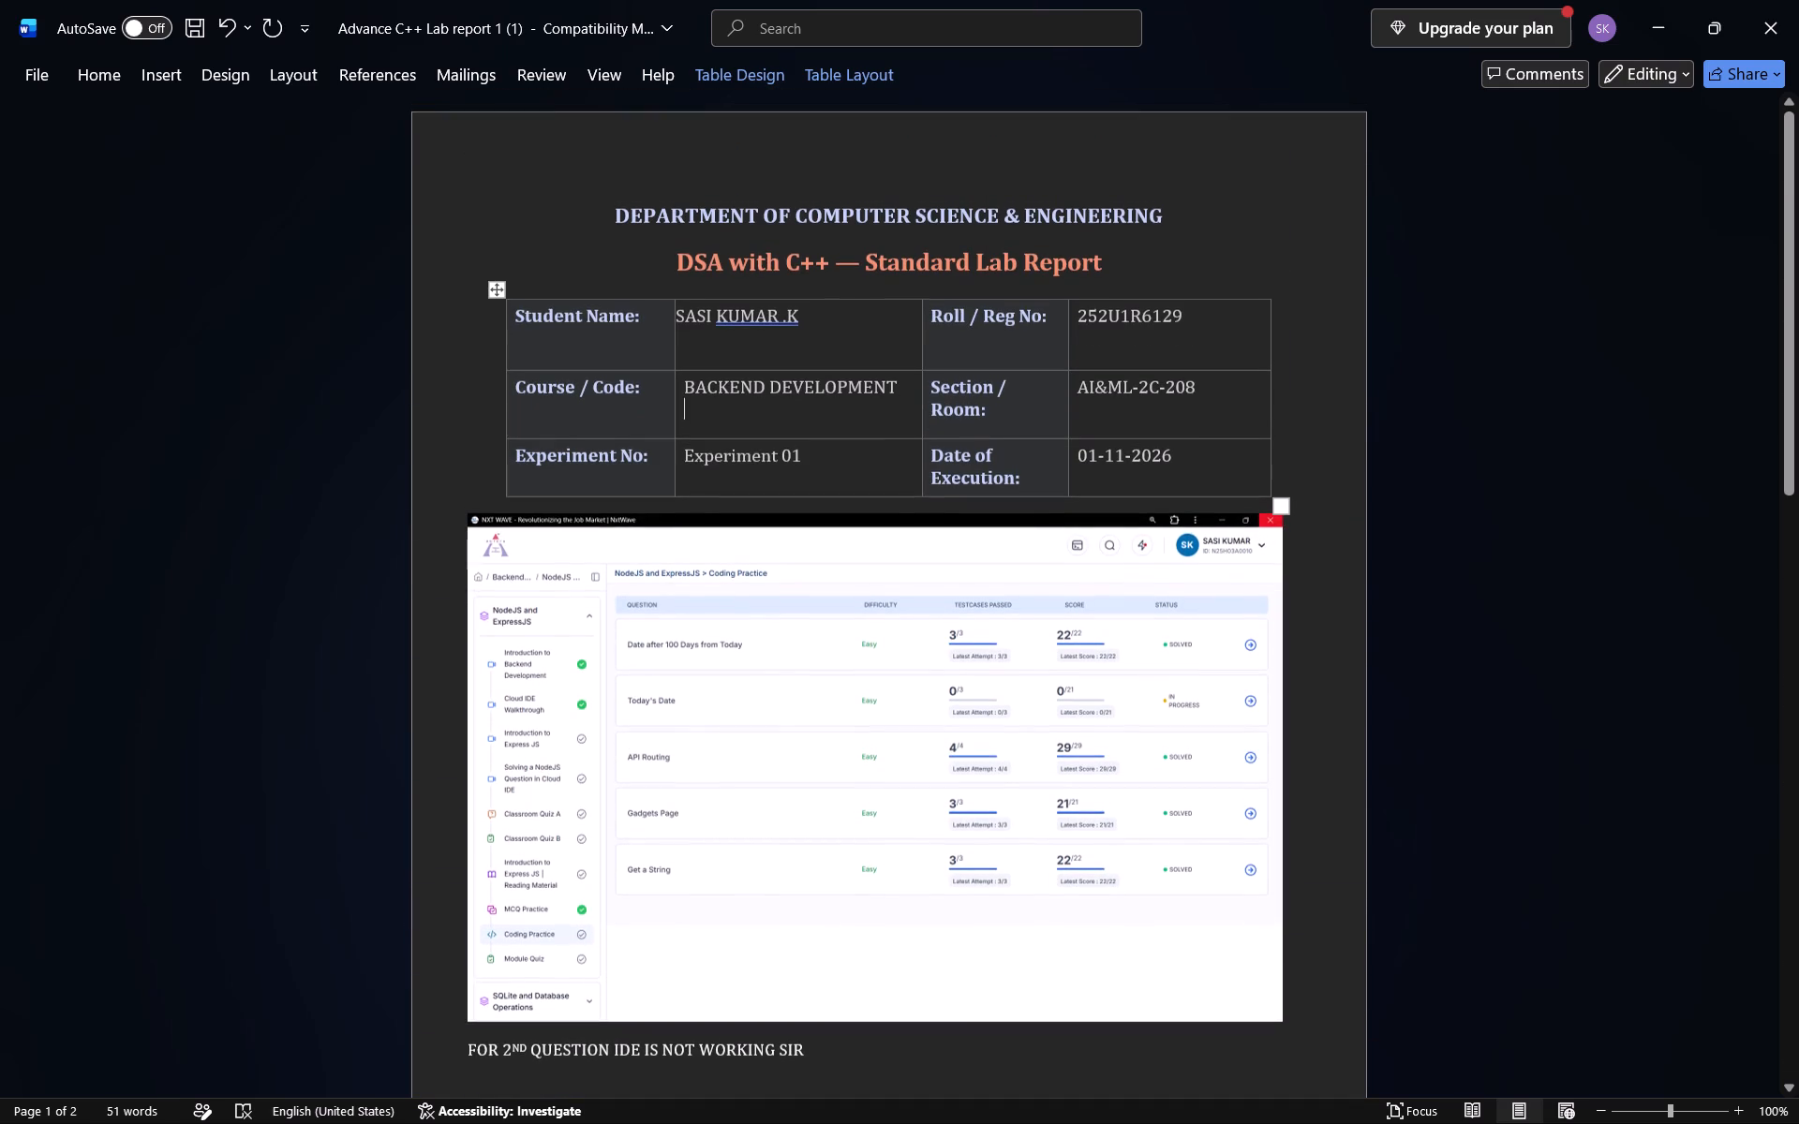
pyautogui.click(58, 60)
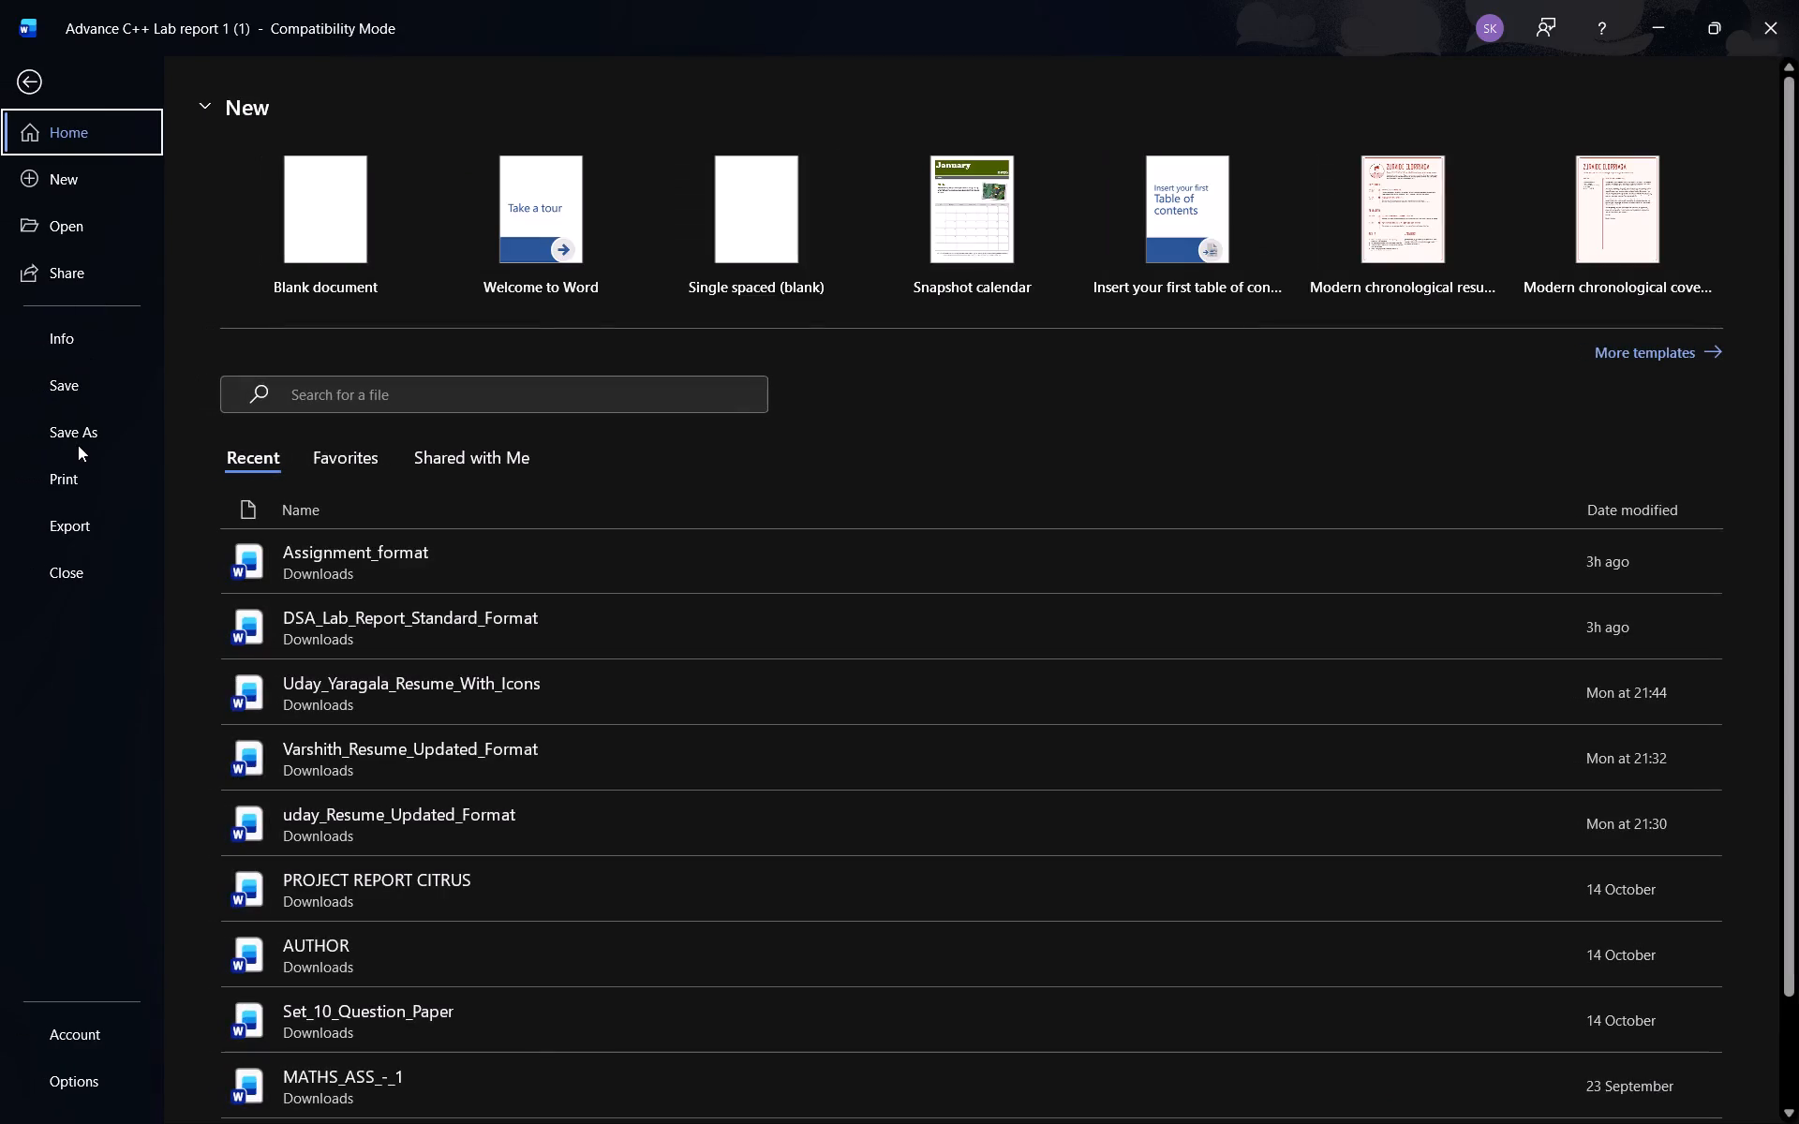
pyautogui.click(78, 445)
pyautogui.click(261, 640)
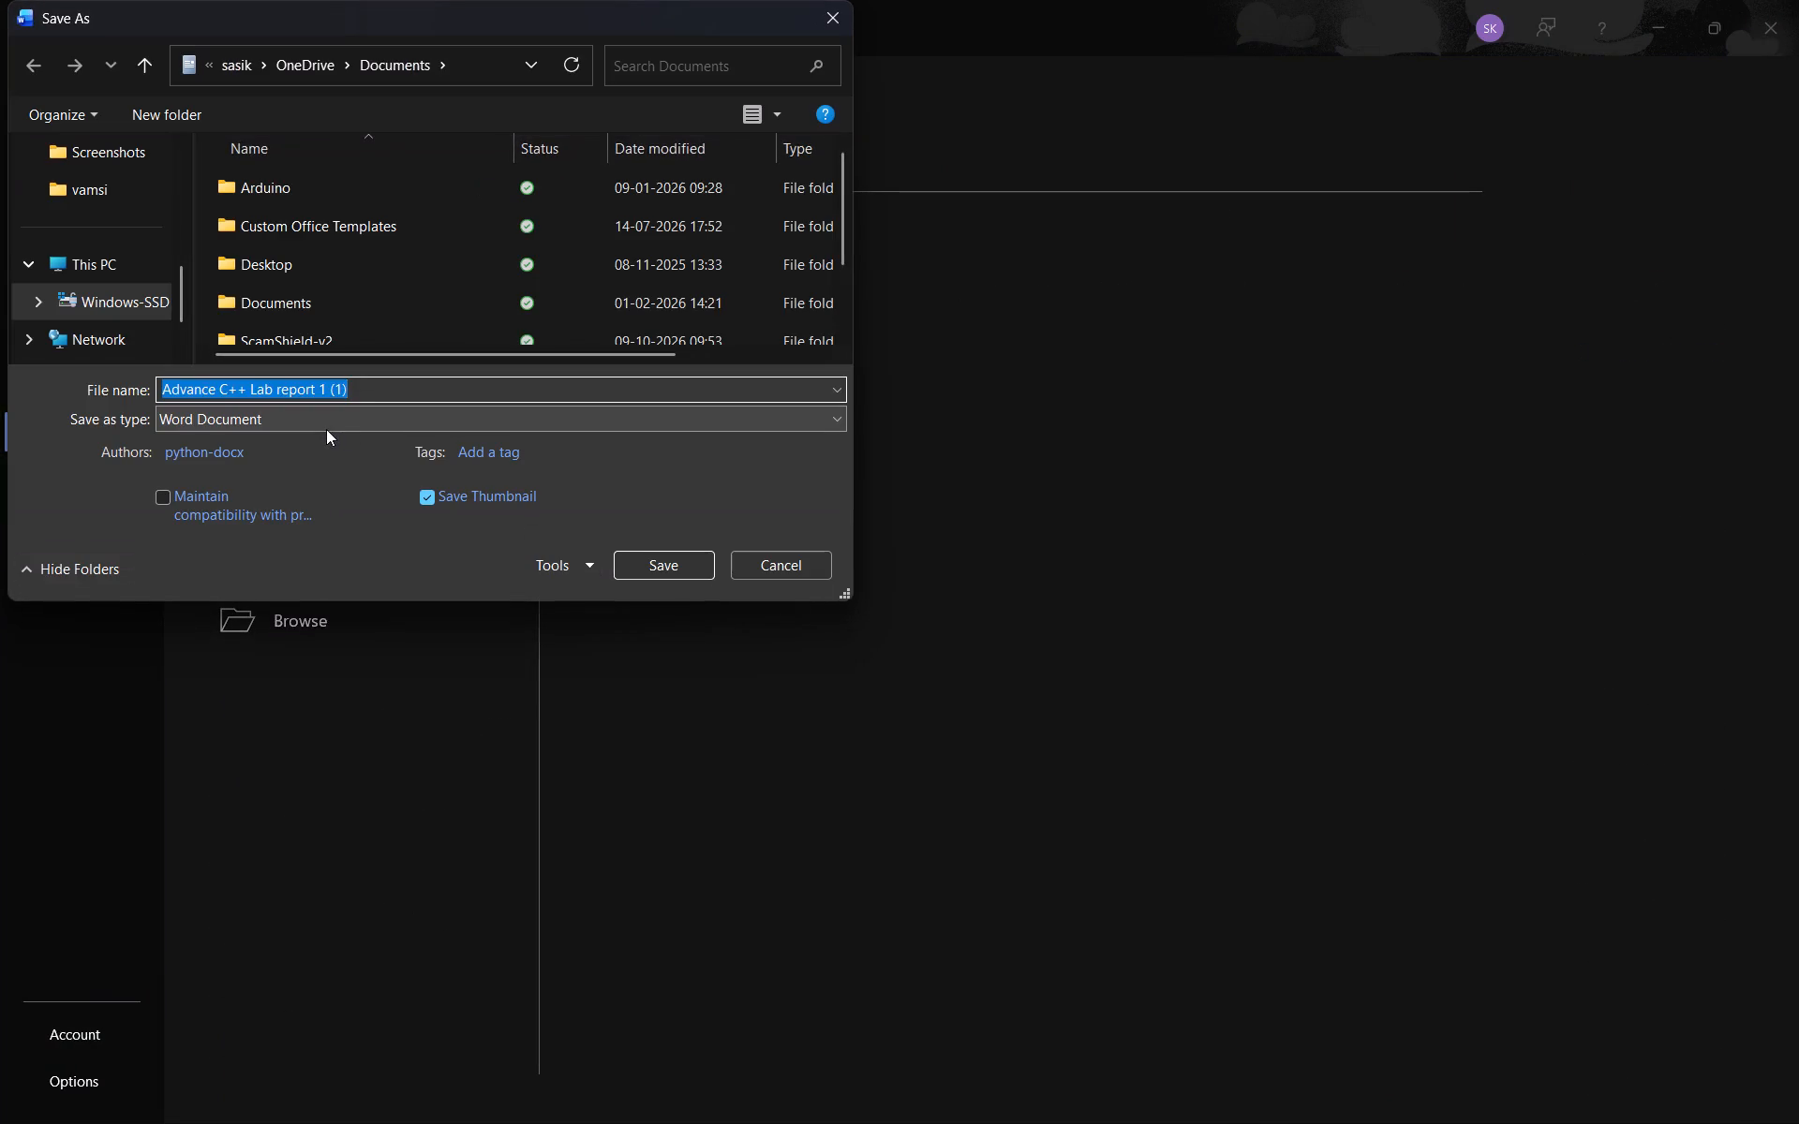
# Save the report as a PDF named BACKEND-S in the Documents folder.
pyautogui.click(326, 429)
pyautogui.click(266, 556)
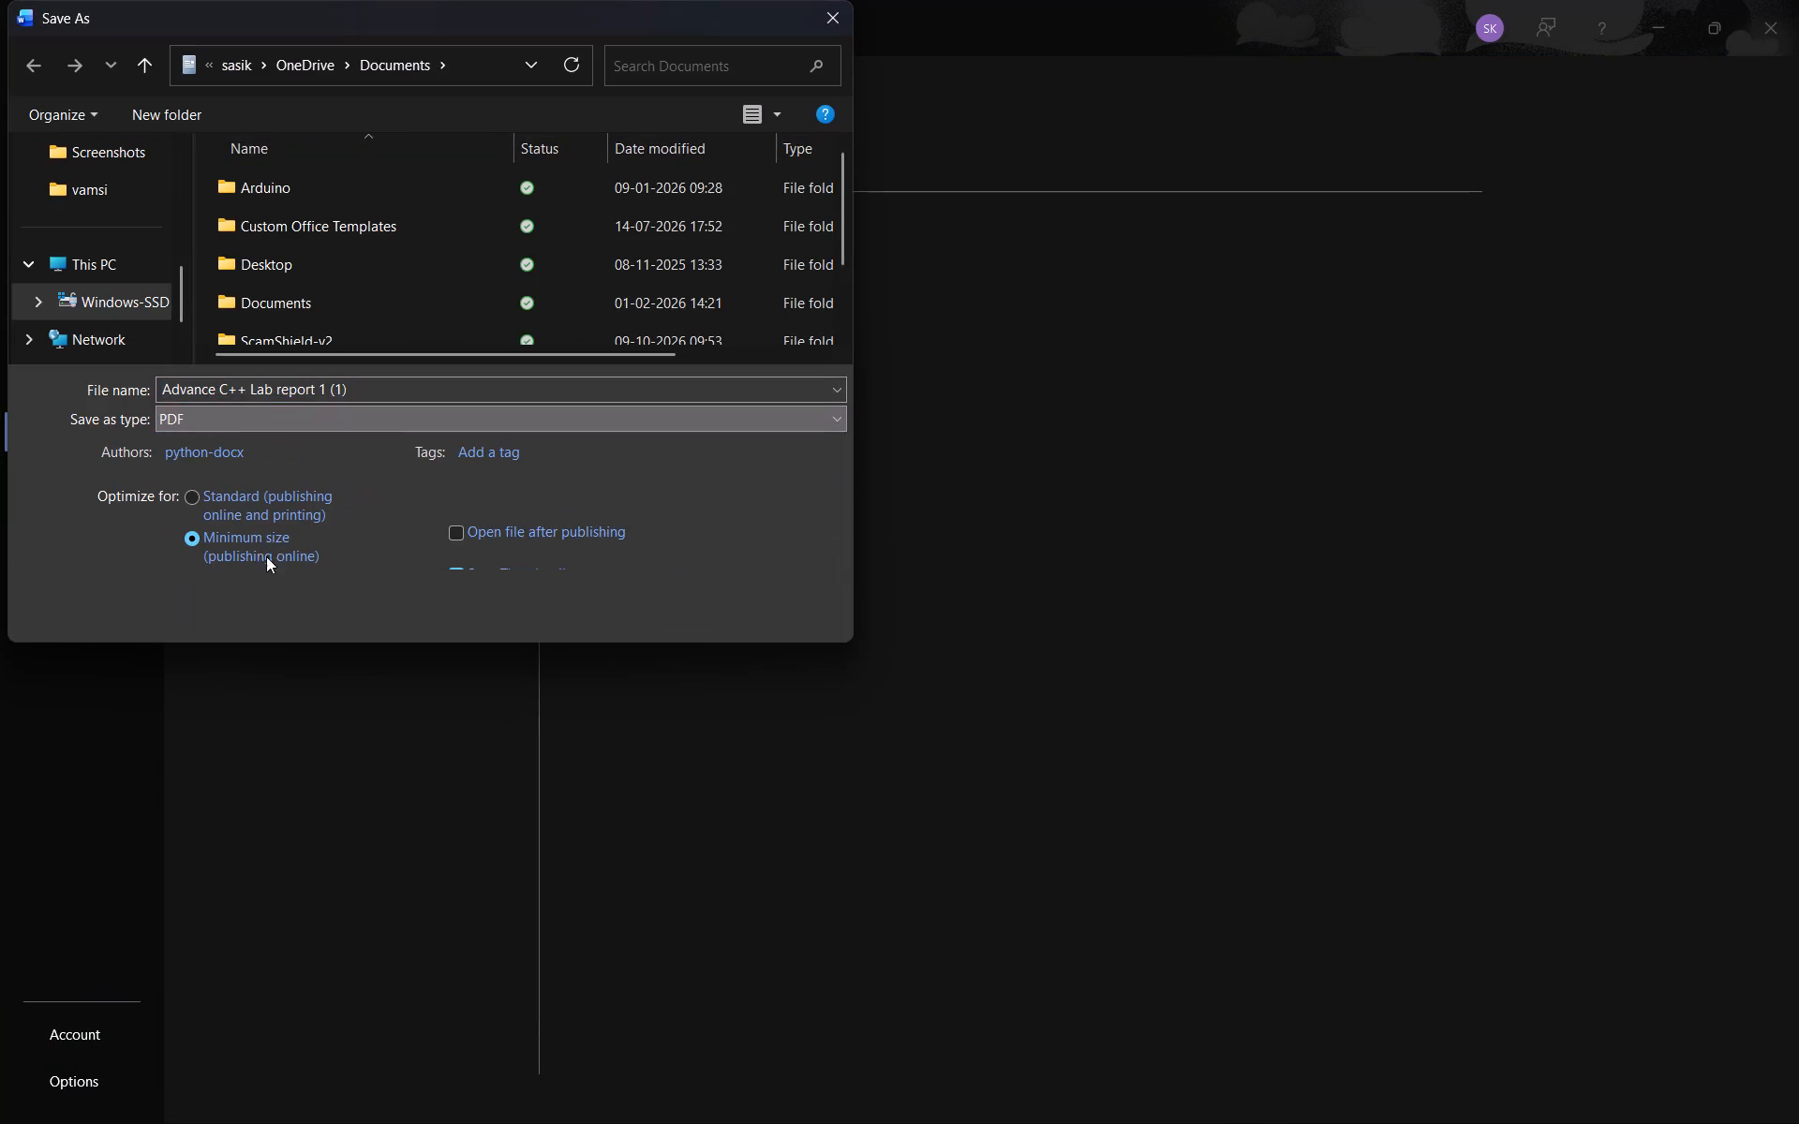
pyautogui.moveTo(360, 387); pyautogui.dragTo(126, 388)
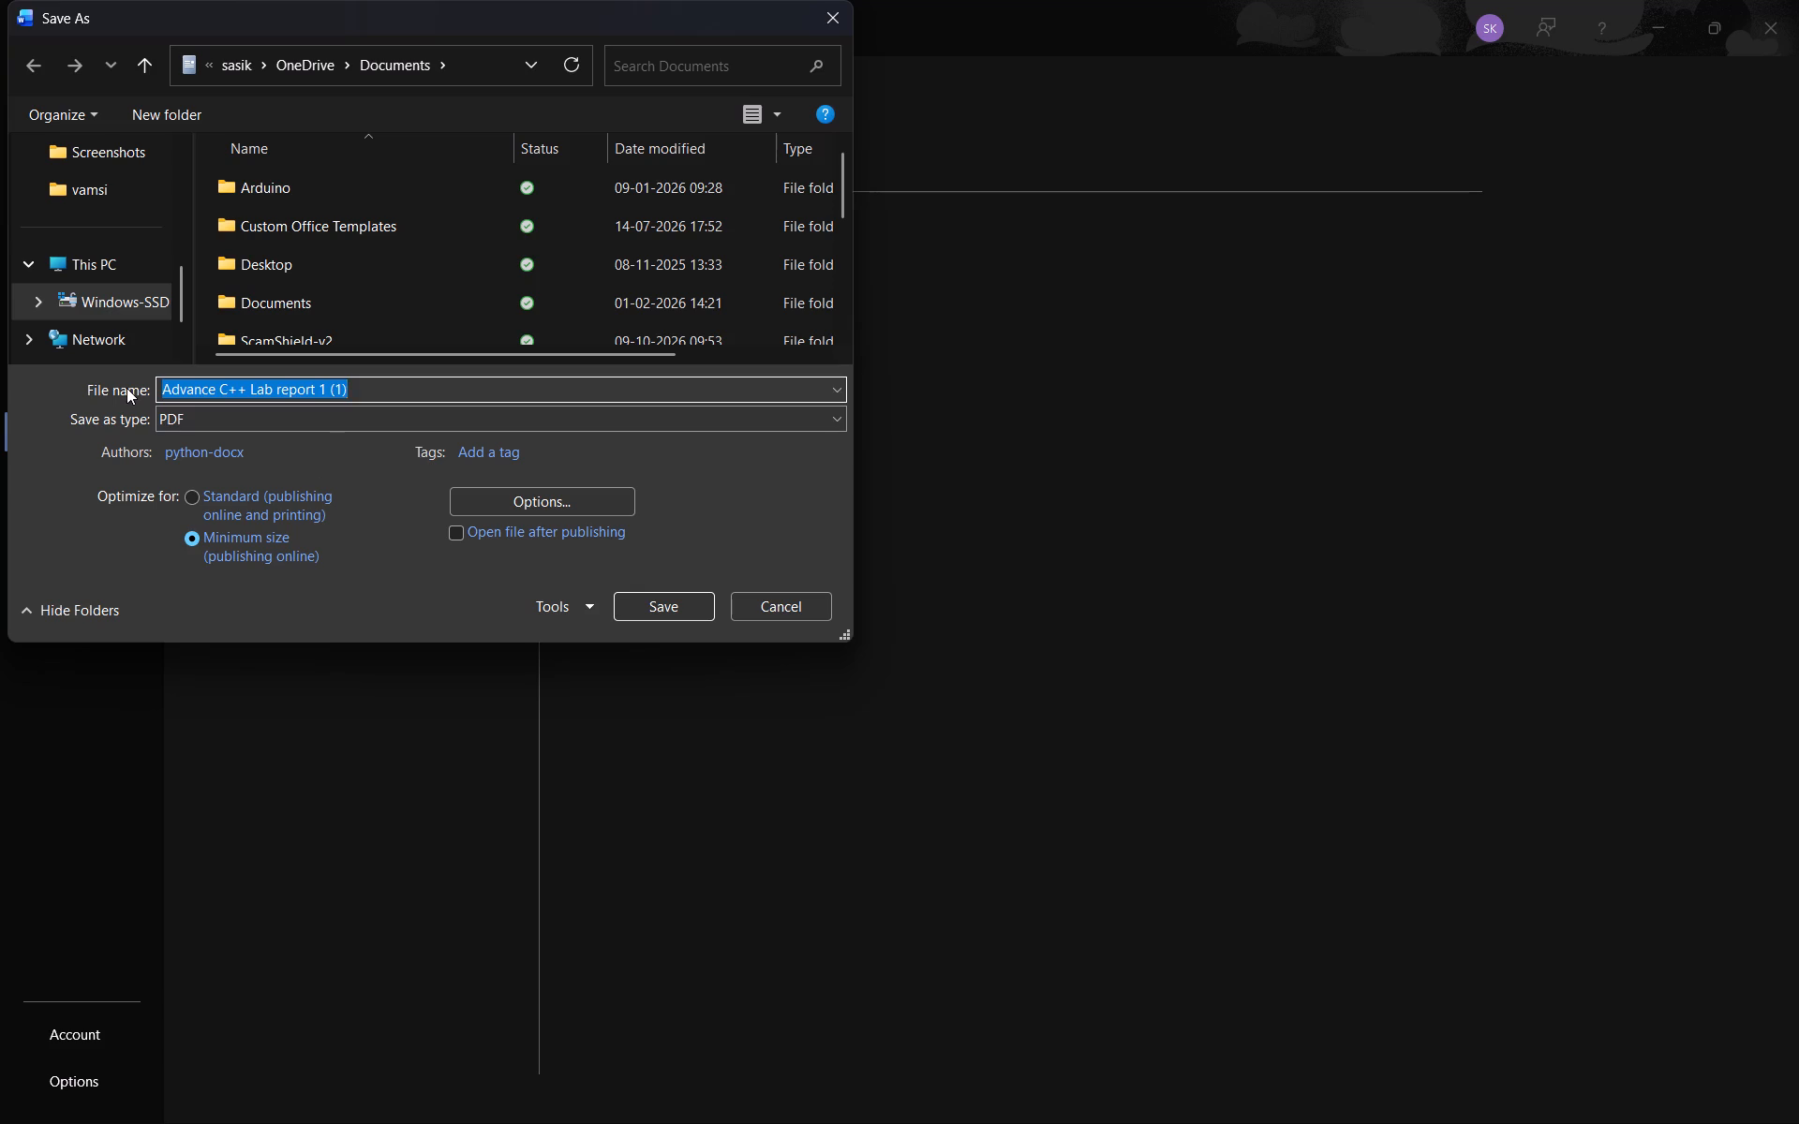
pyautogui.press('BackSpace')
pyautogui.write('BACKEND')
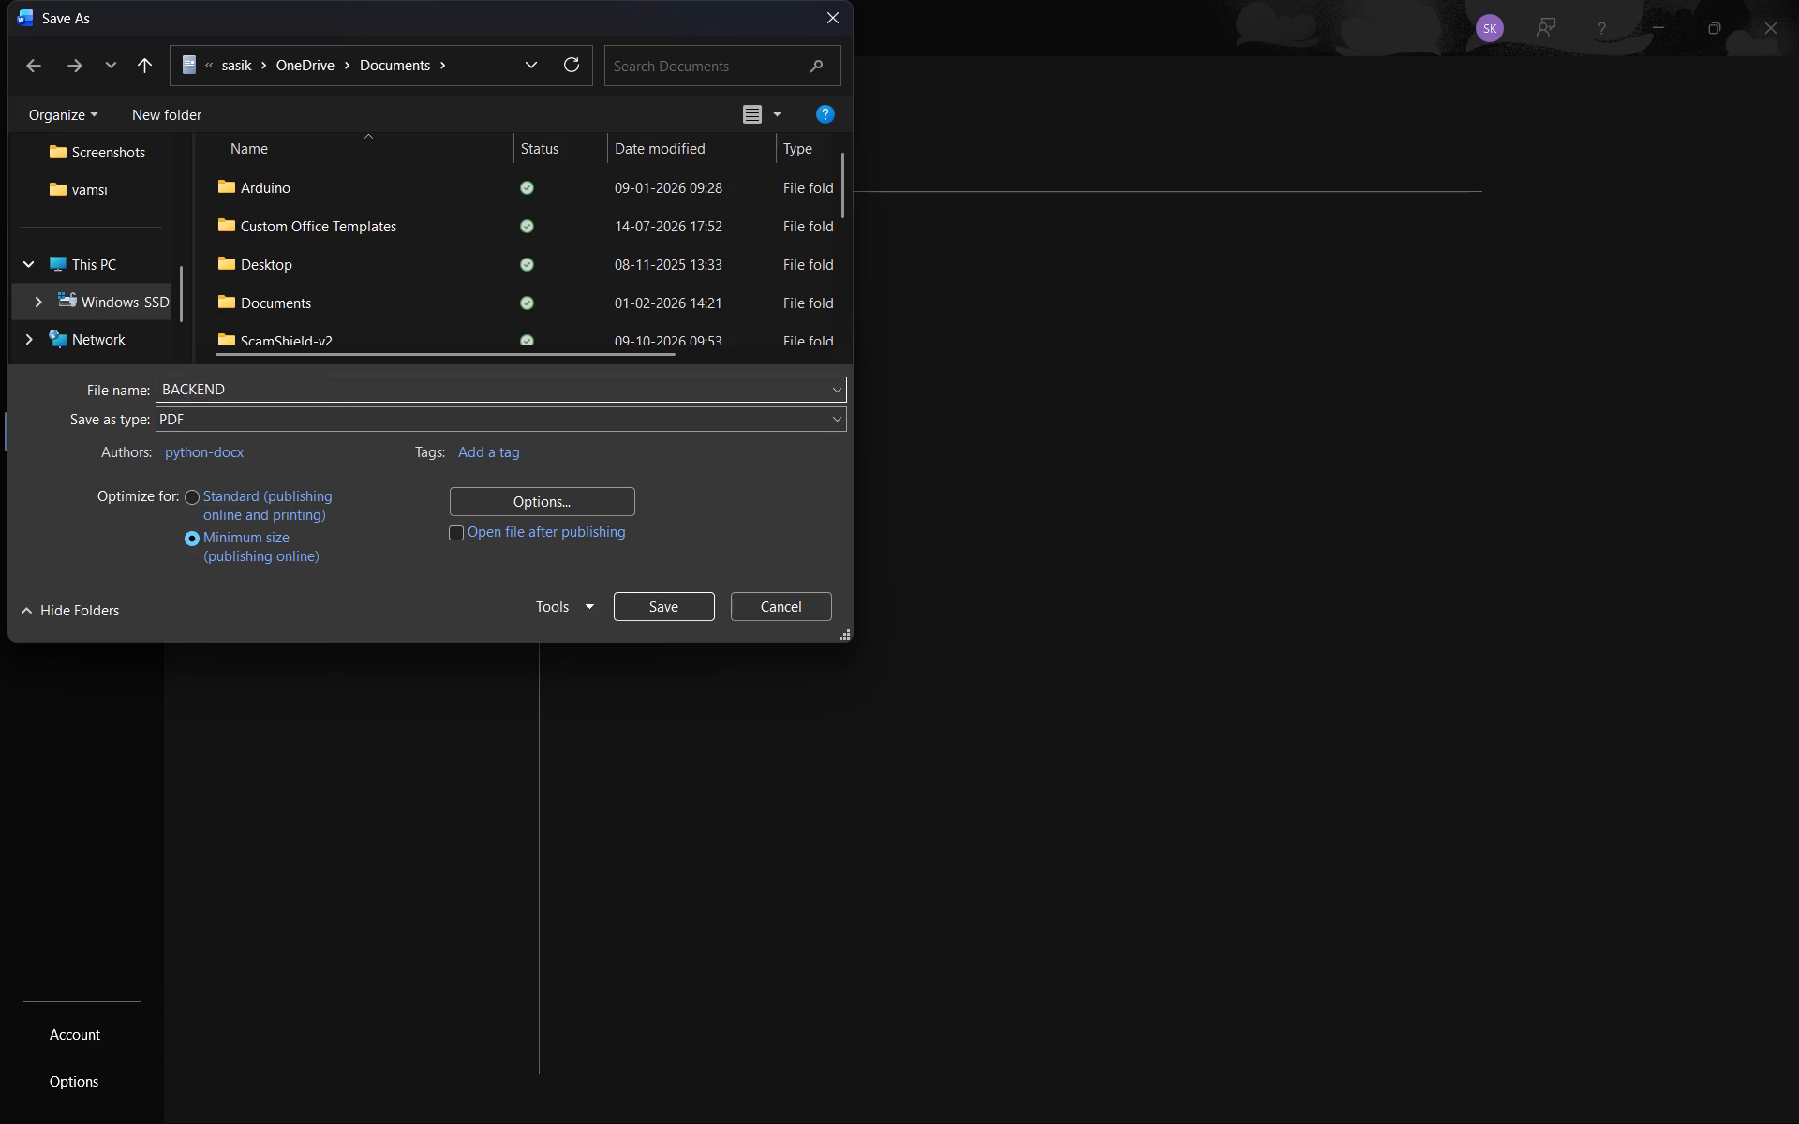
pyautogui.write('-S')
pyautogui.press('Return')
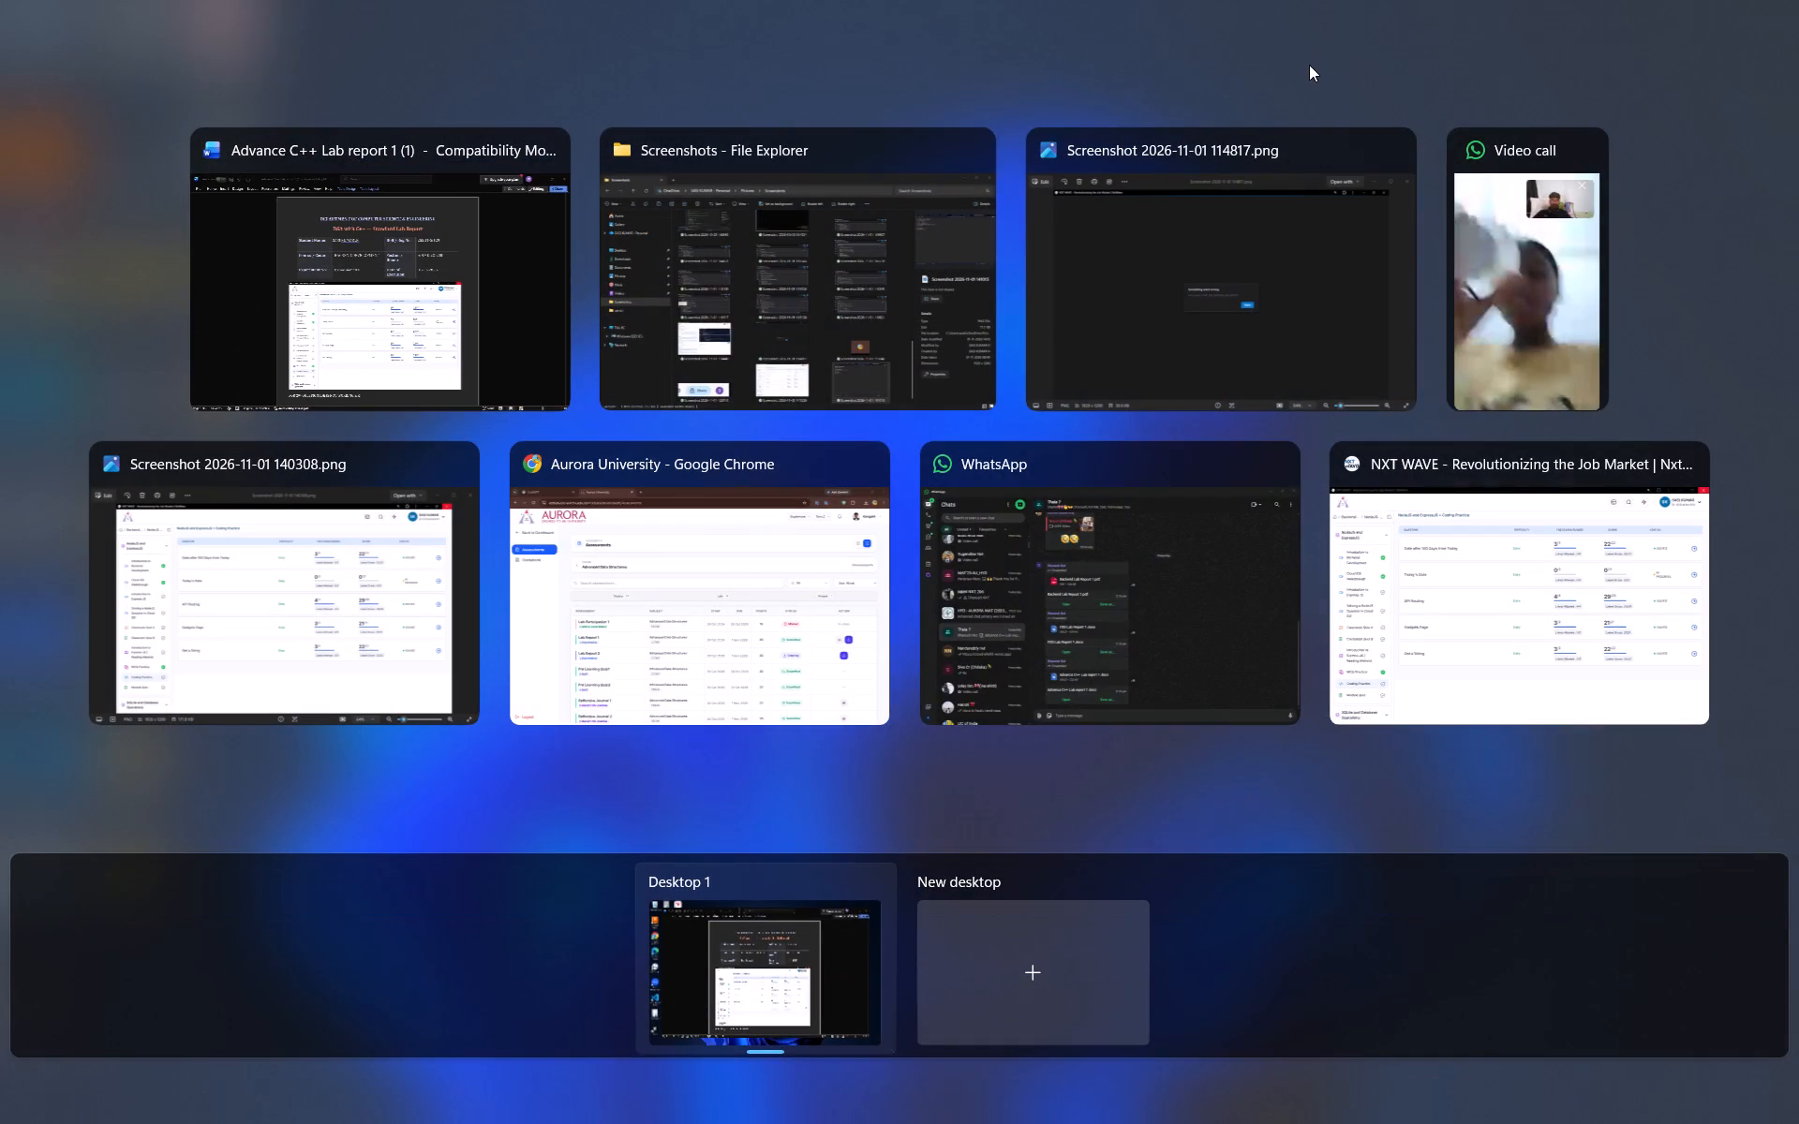
pyautogui.click(961, 154)
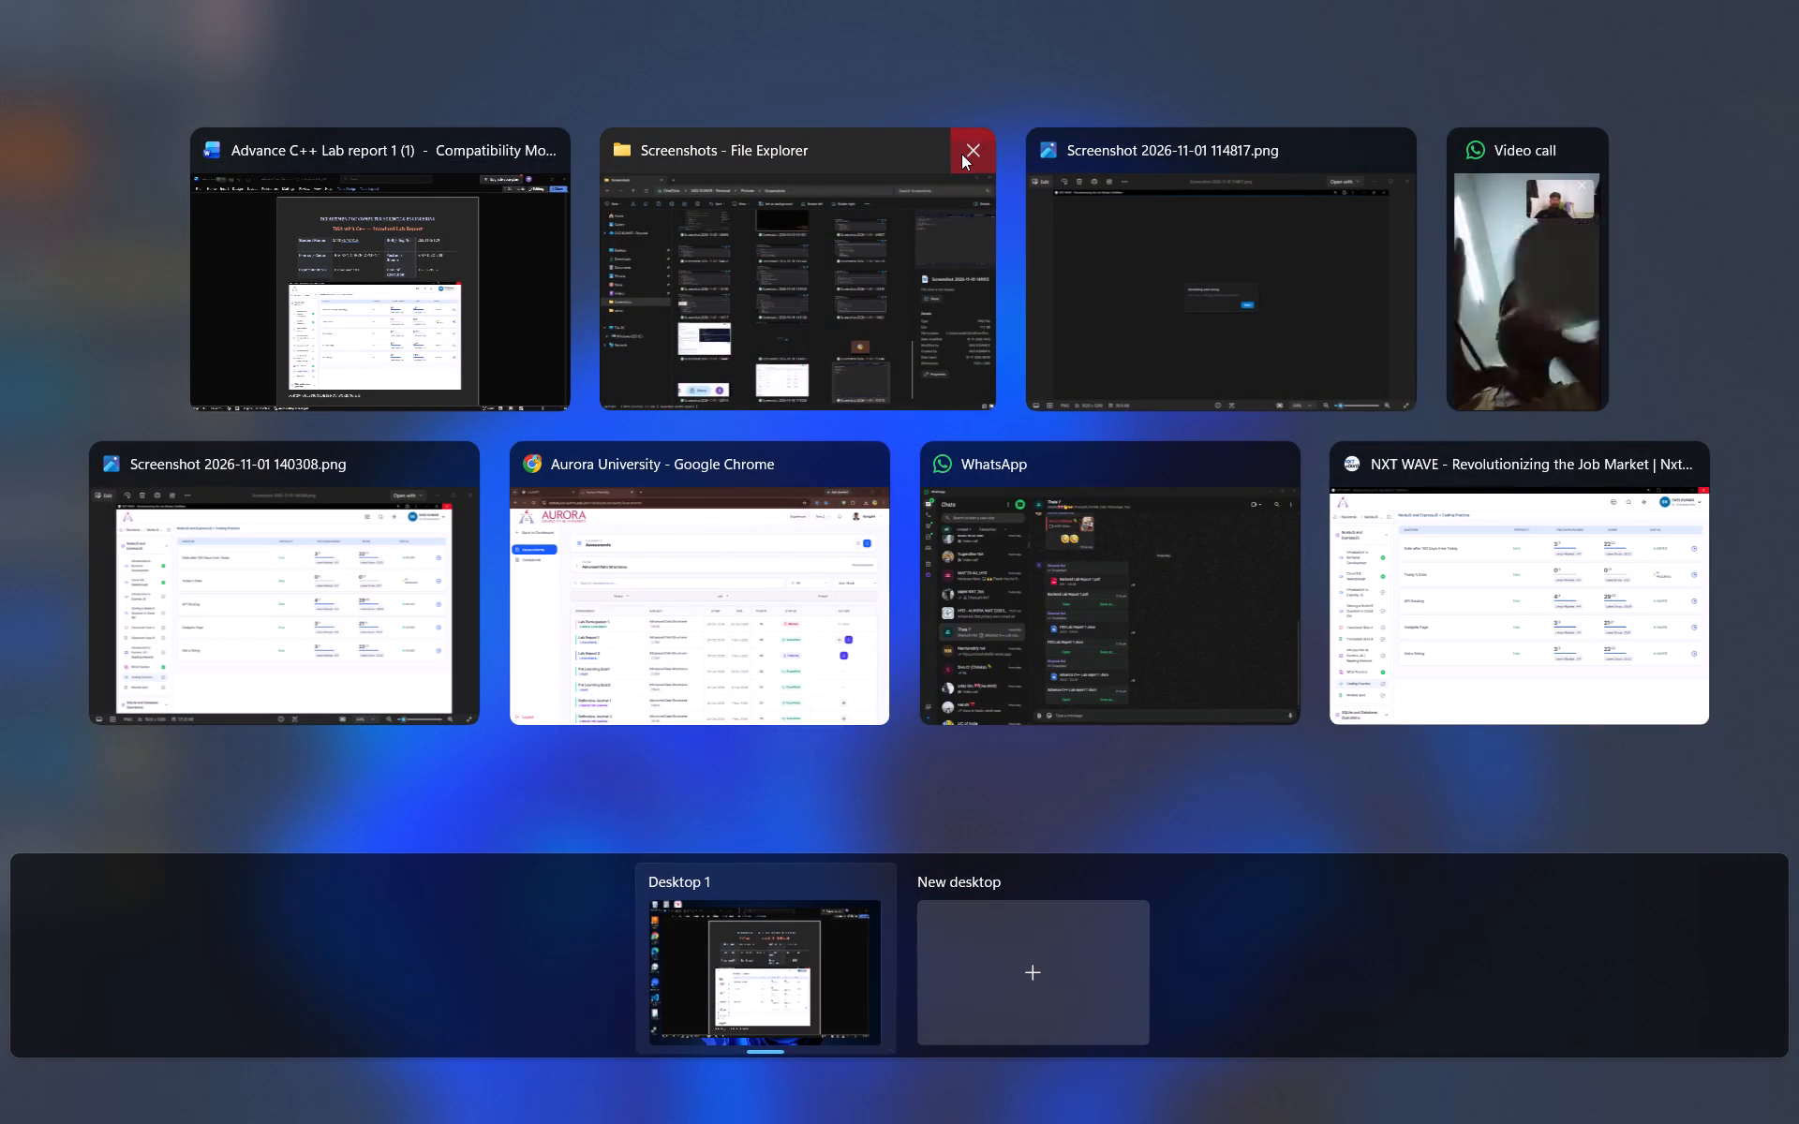
pyautogui.click(1173, 151)
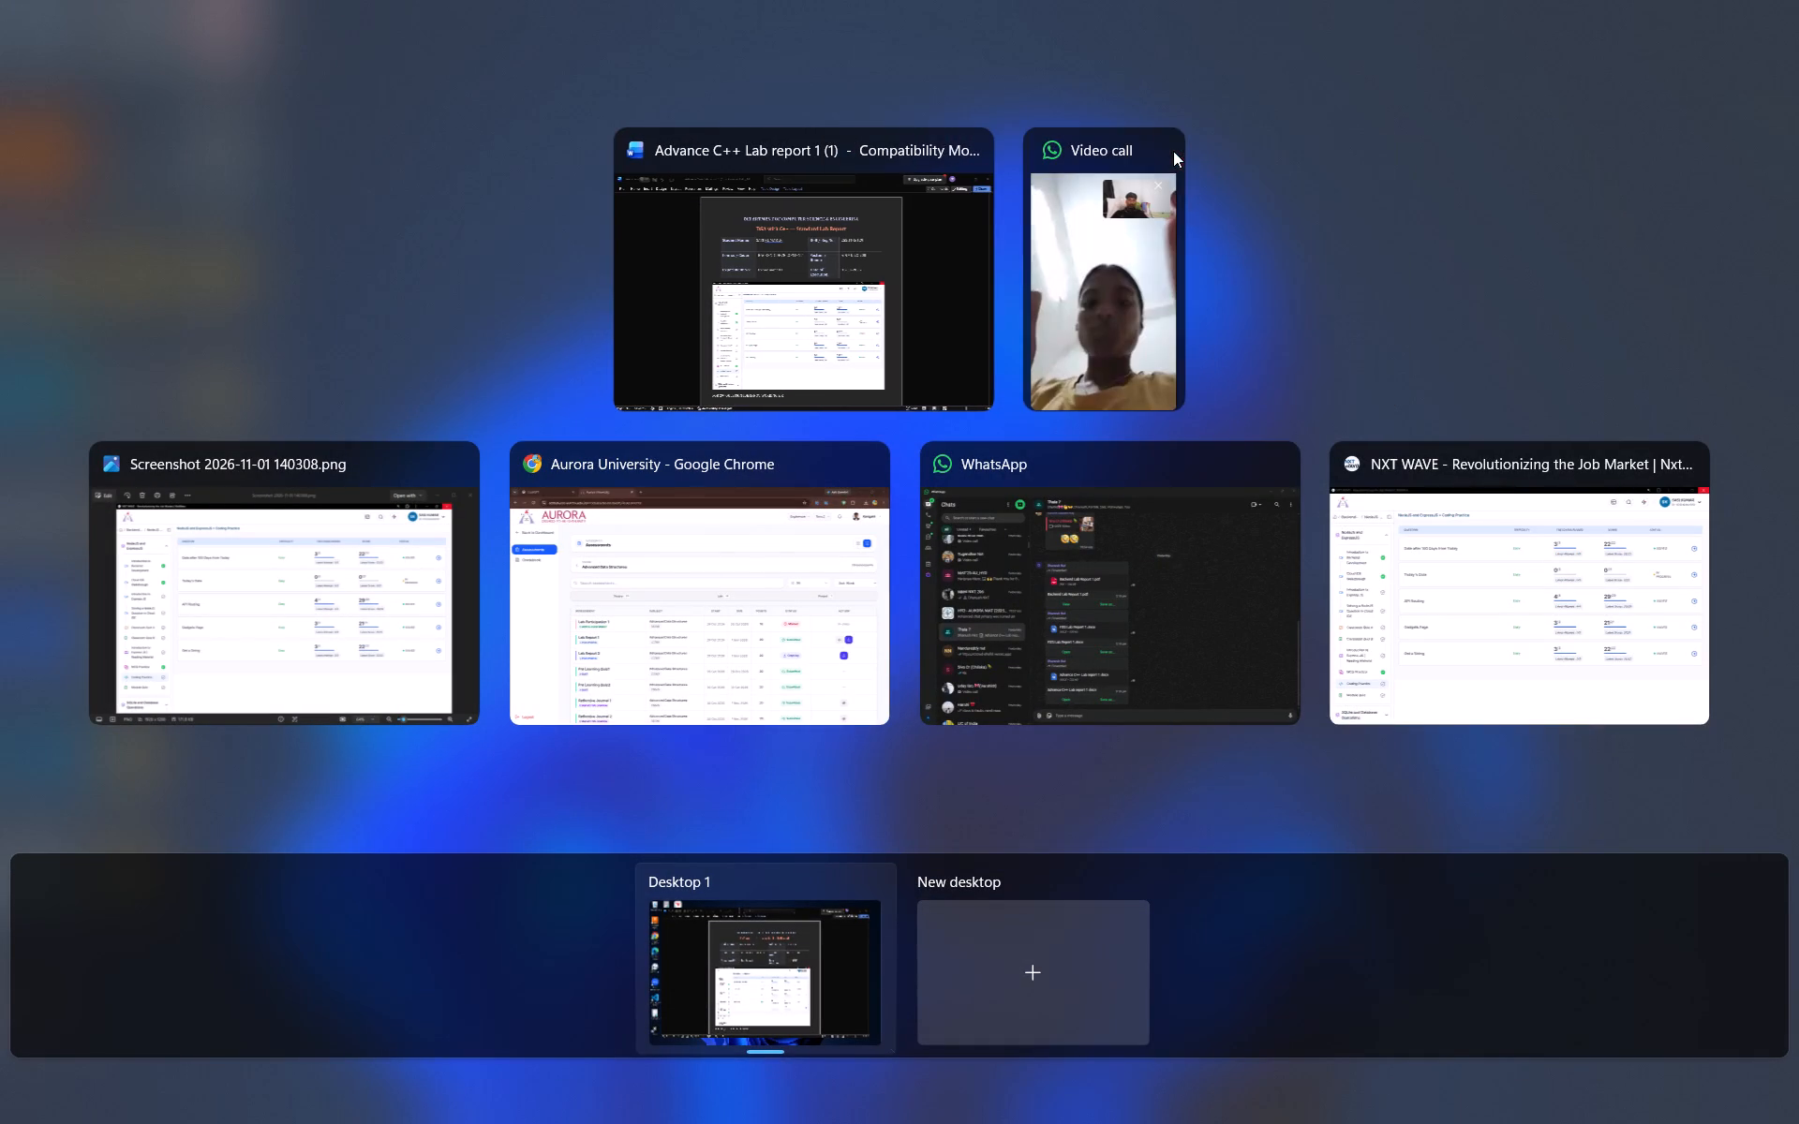
pyautogui.click(905, 364)
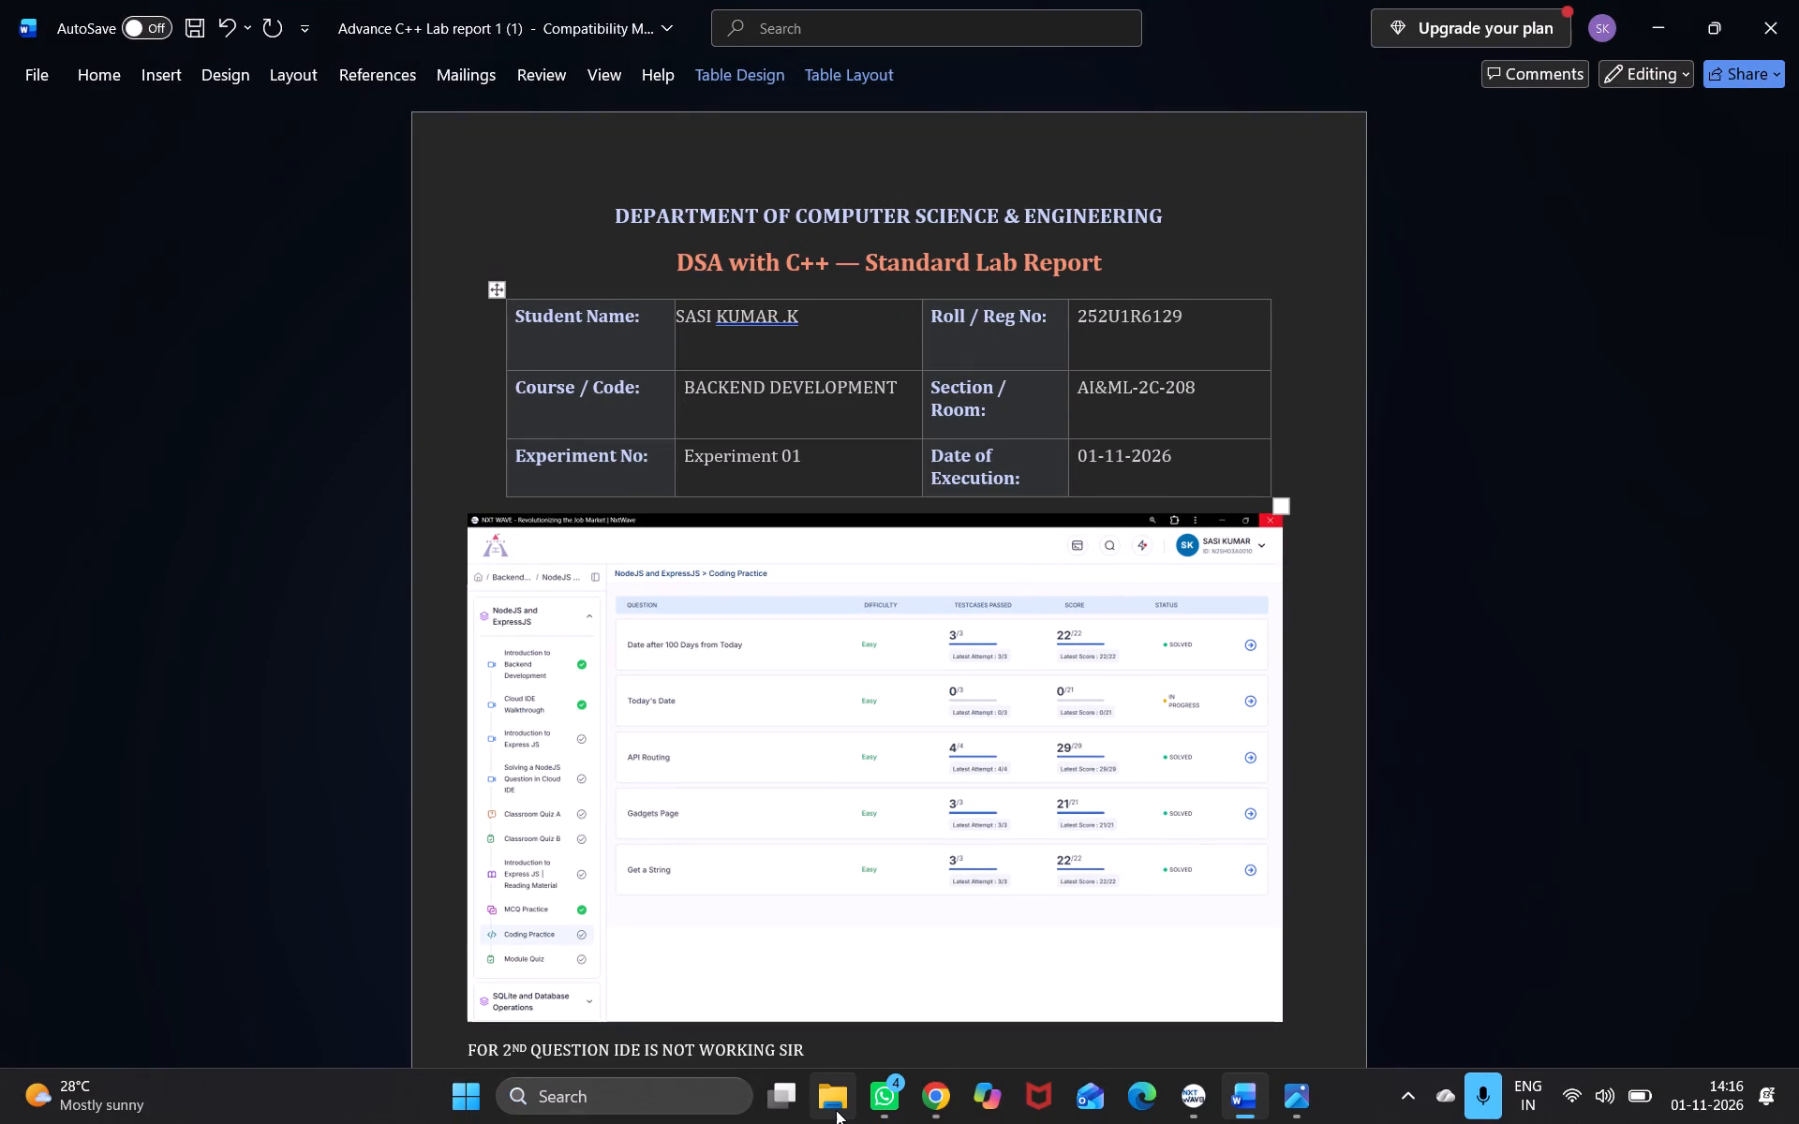
# Switch to File Explorer and copy the BACKEND-S PDF from the recent files.
pyautogui.click(833, 1110)
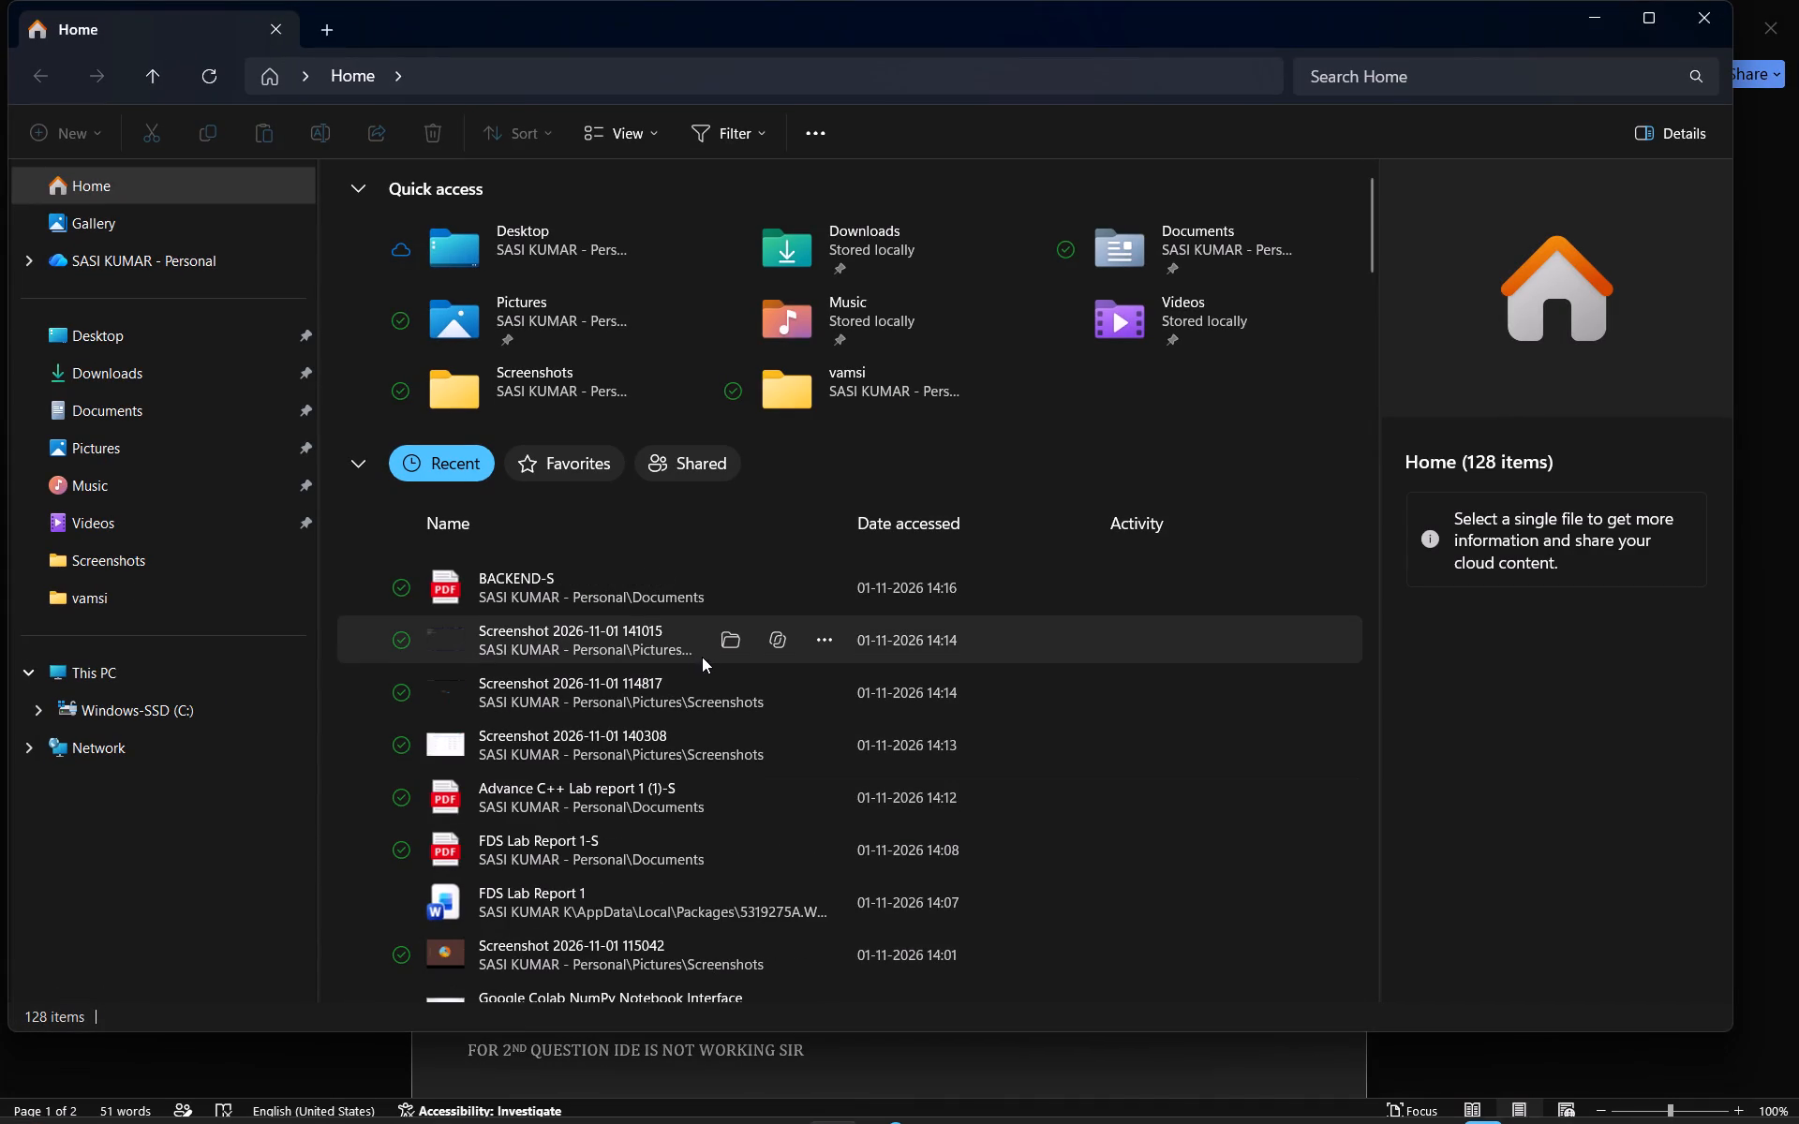
pyautogui.click(841, 585)
pyautogui.doubleClick(841, 585)
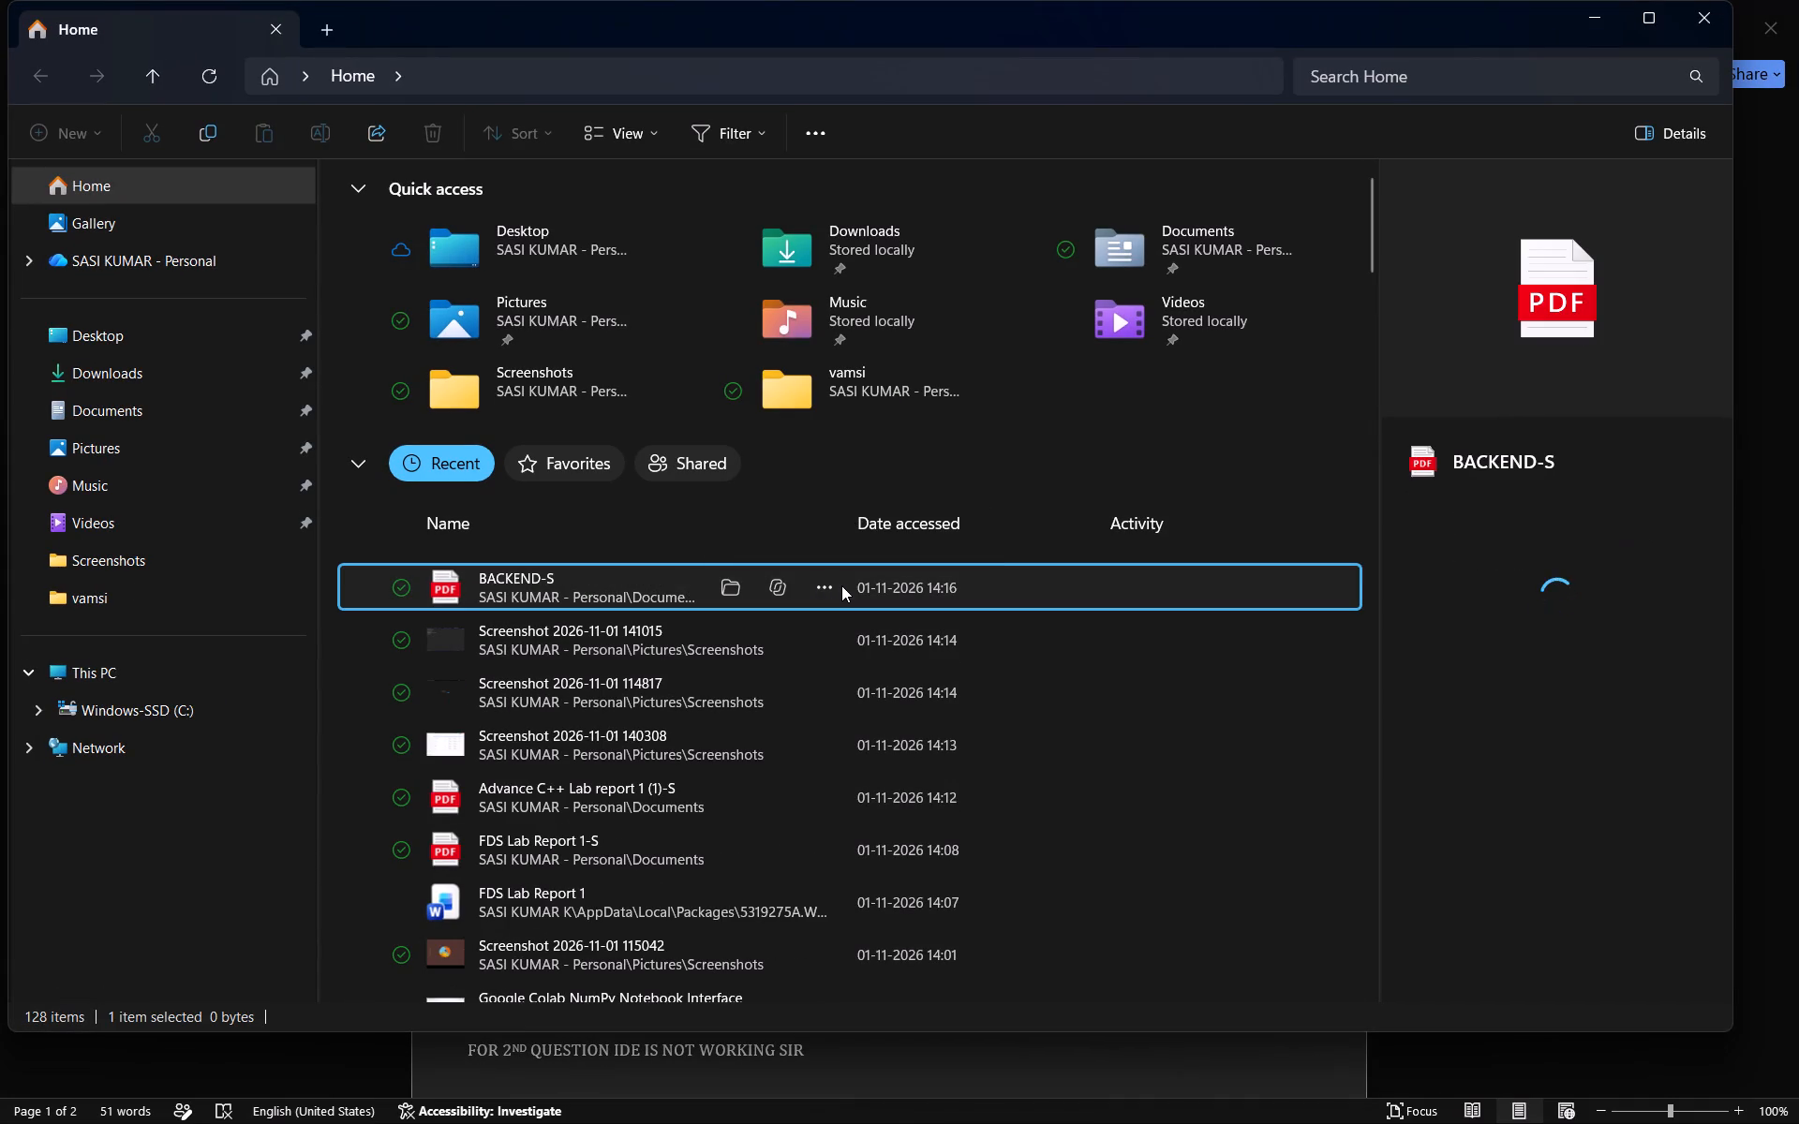
pyautogui.click(818, 588)
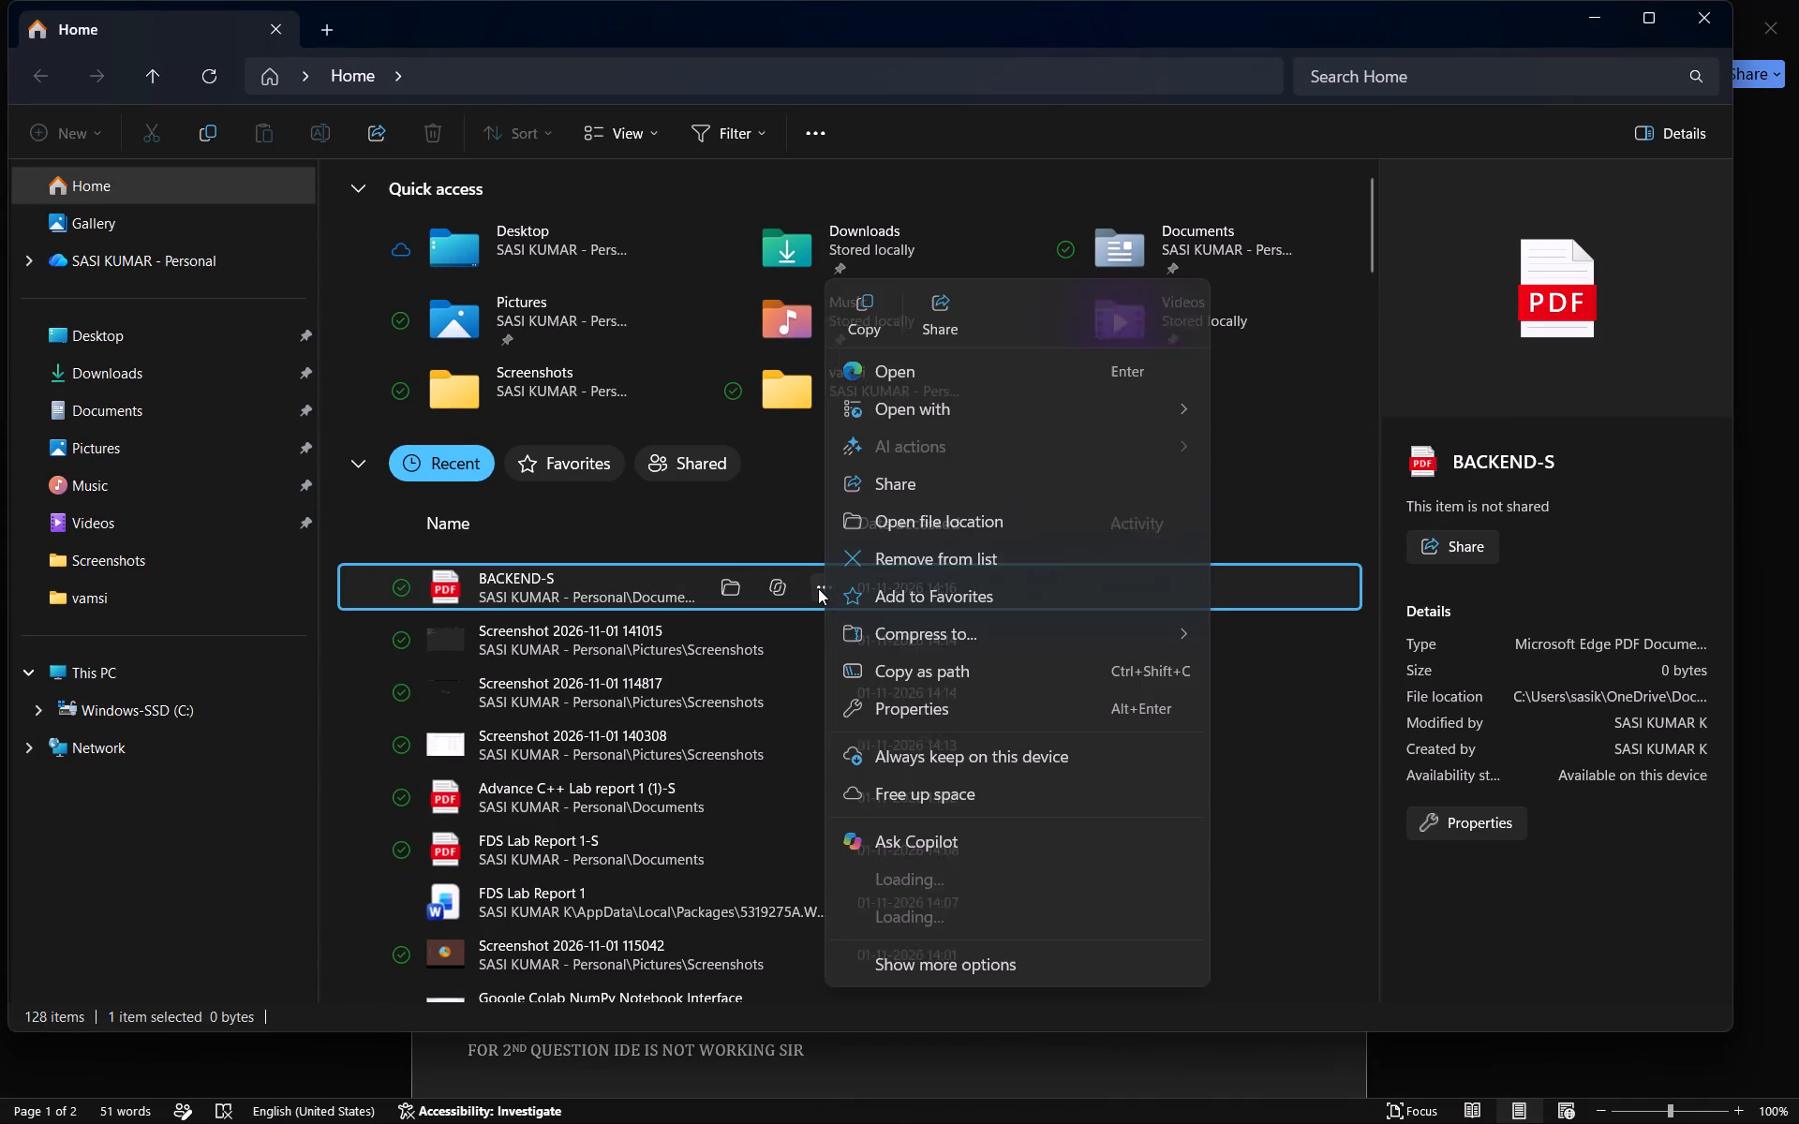
pyautogui.click(884, 301)
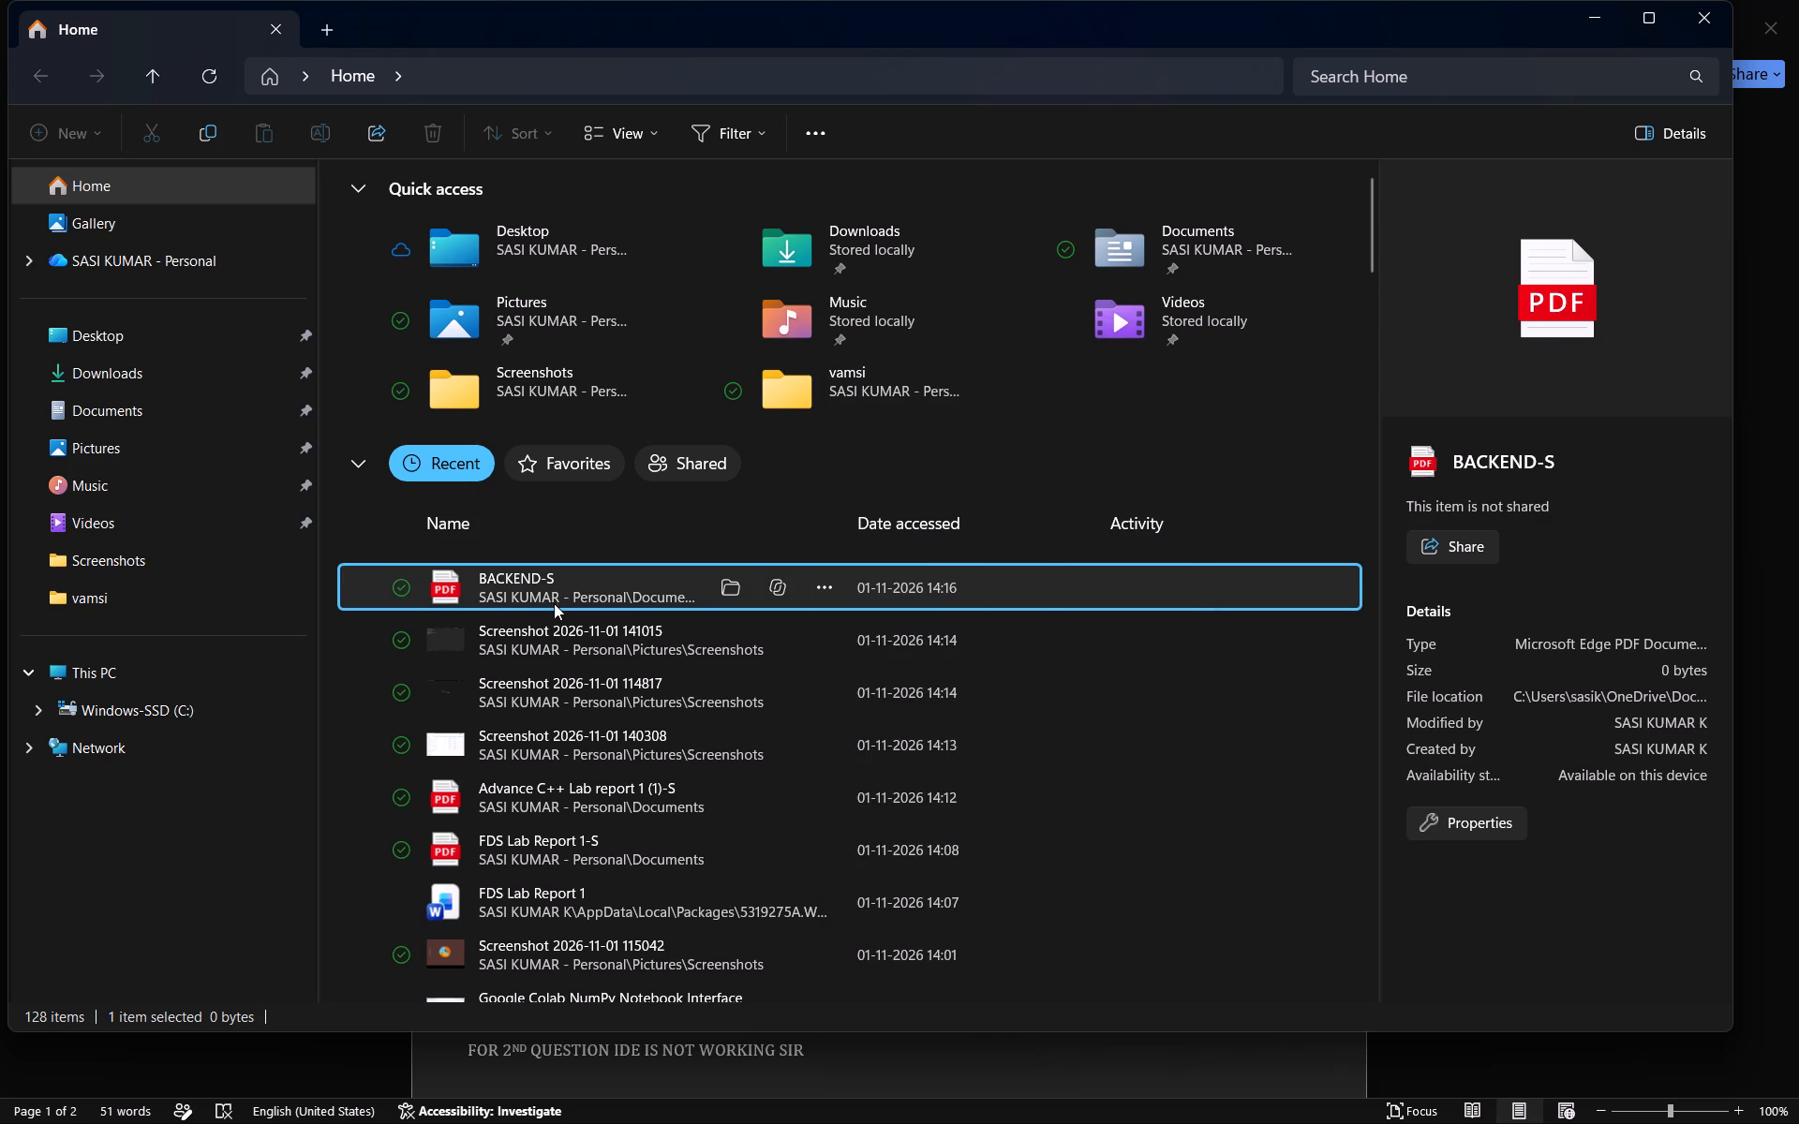
# Open the BACKEND-S PDF from the recent files to check the exported report.
pyautogui.doubleClick(558, 583)
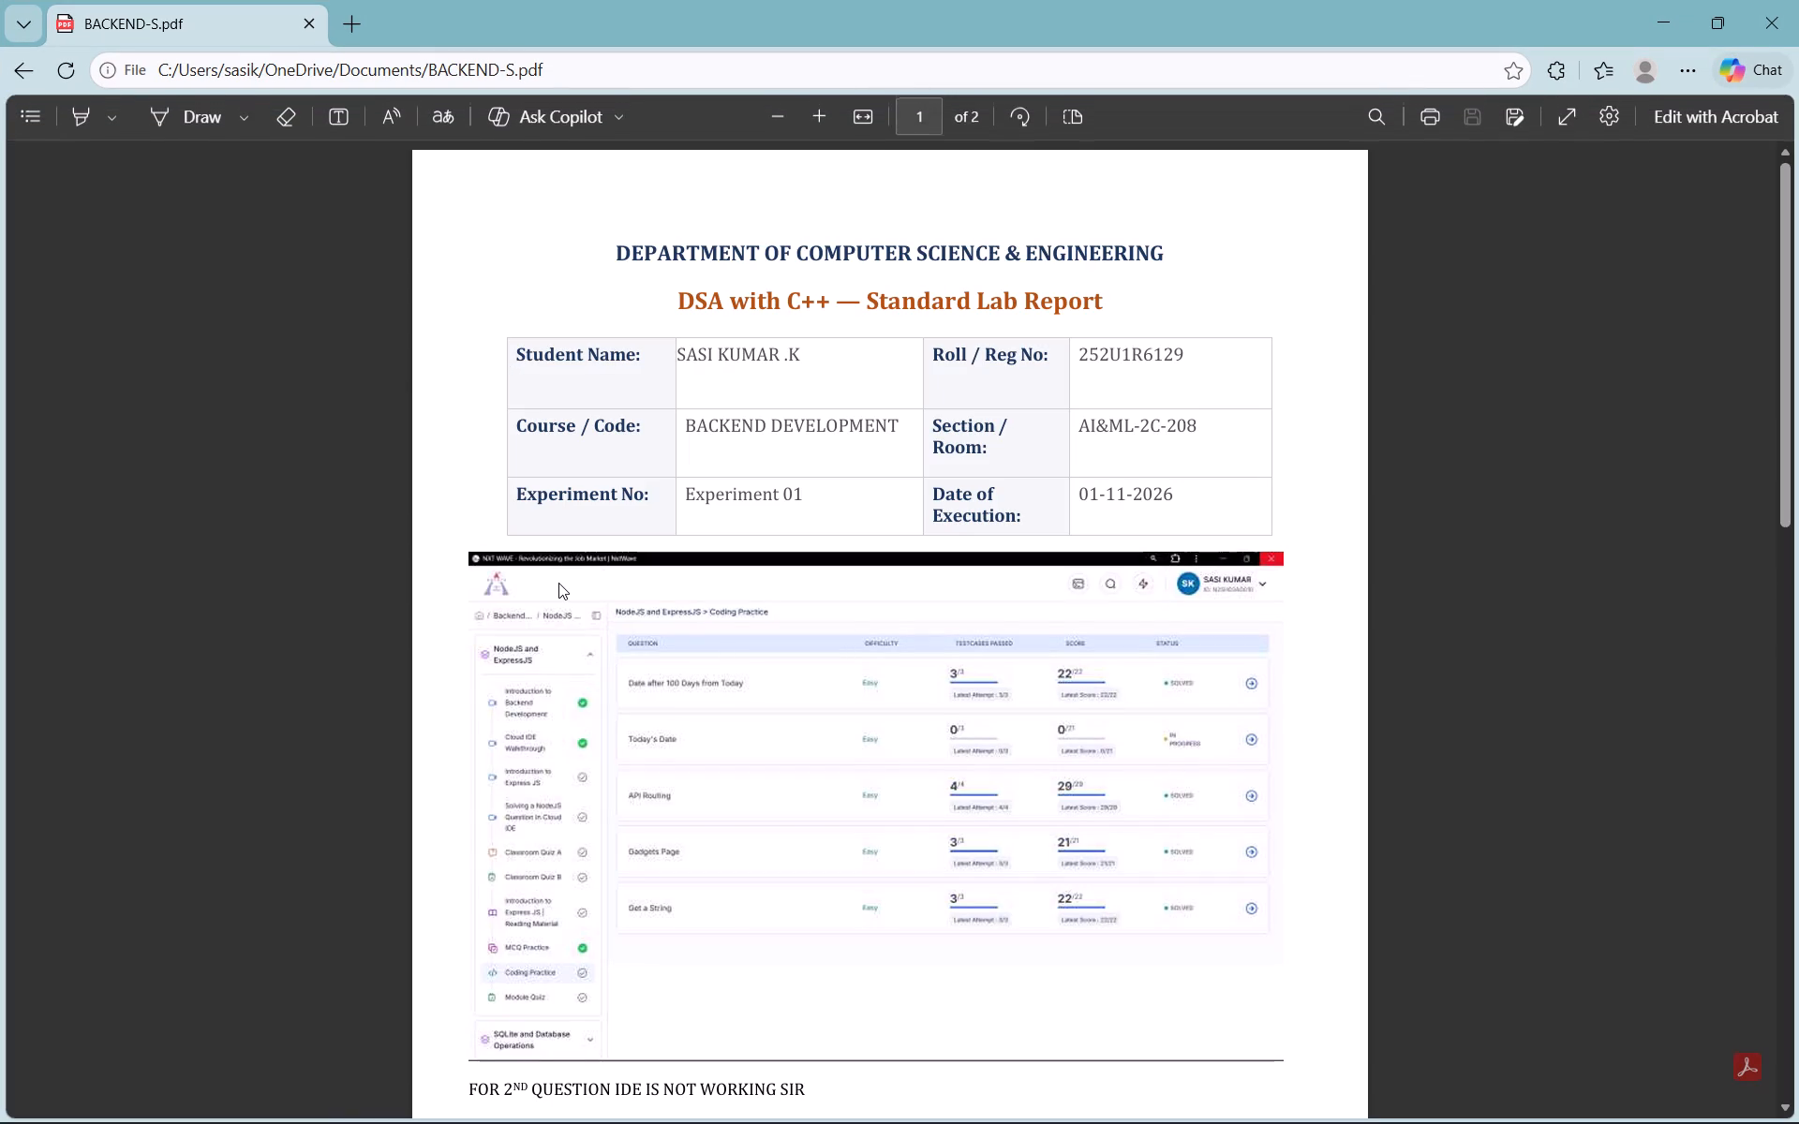
# Look through both pages of the exported BACKEND-S.pdf, checking the header table and captioned screenshots, and close it.
pyautogui.scroll(-4, 558, 583)
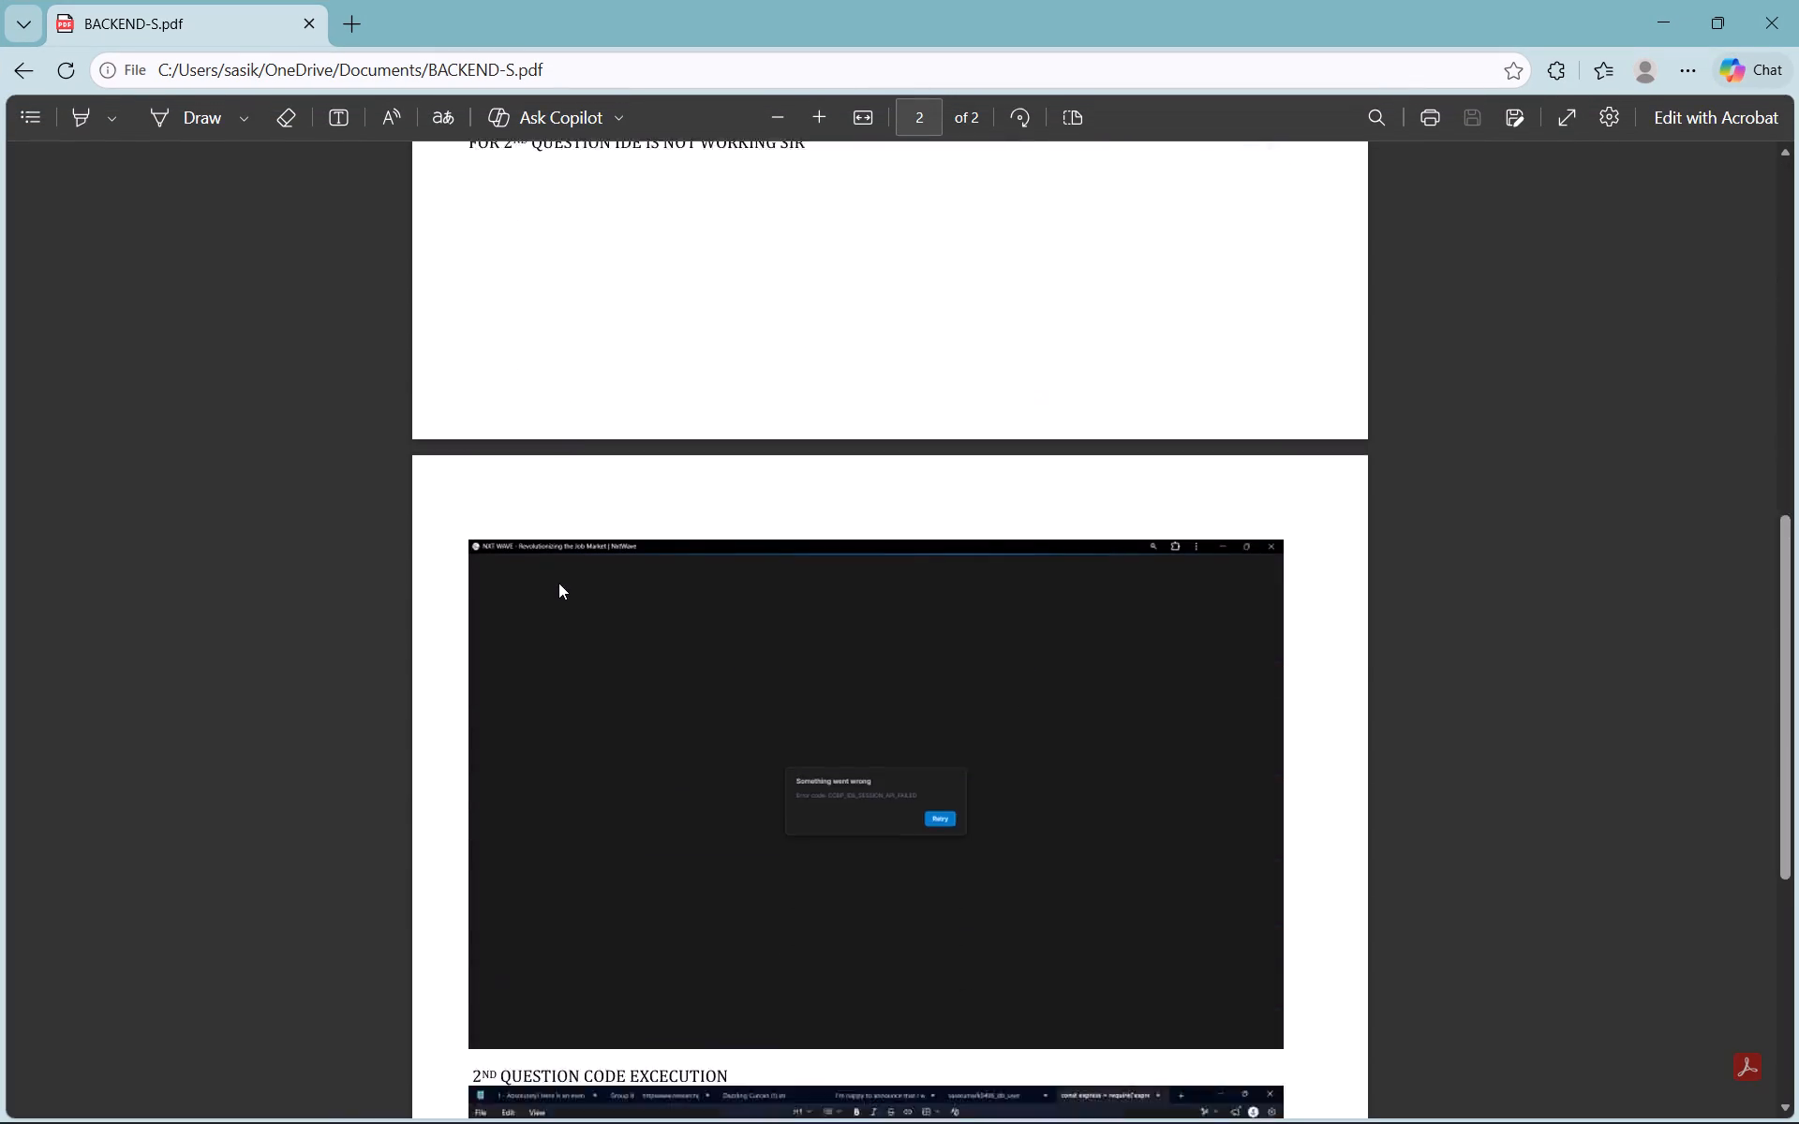
pyautogui.scroll(-1, 558, 583)
pyautogui.hscroll(2, 558, 583)
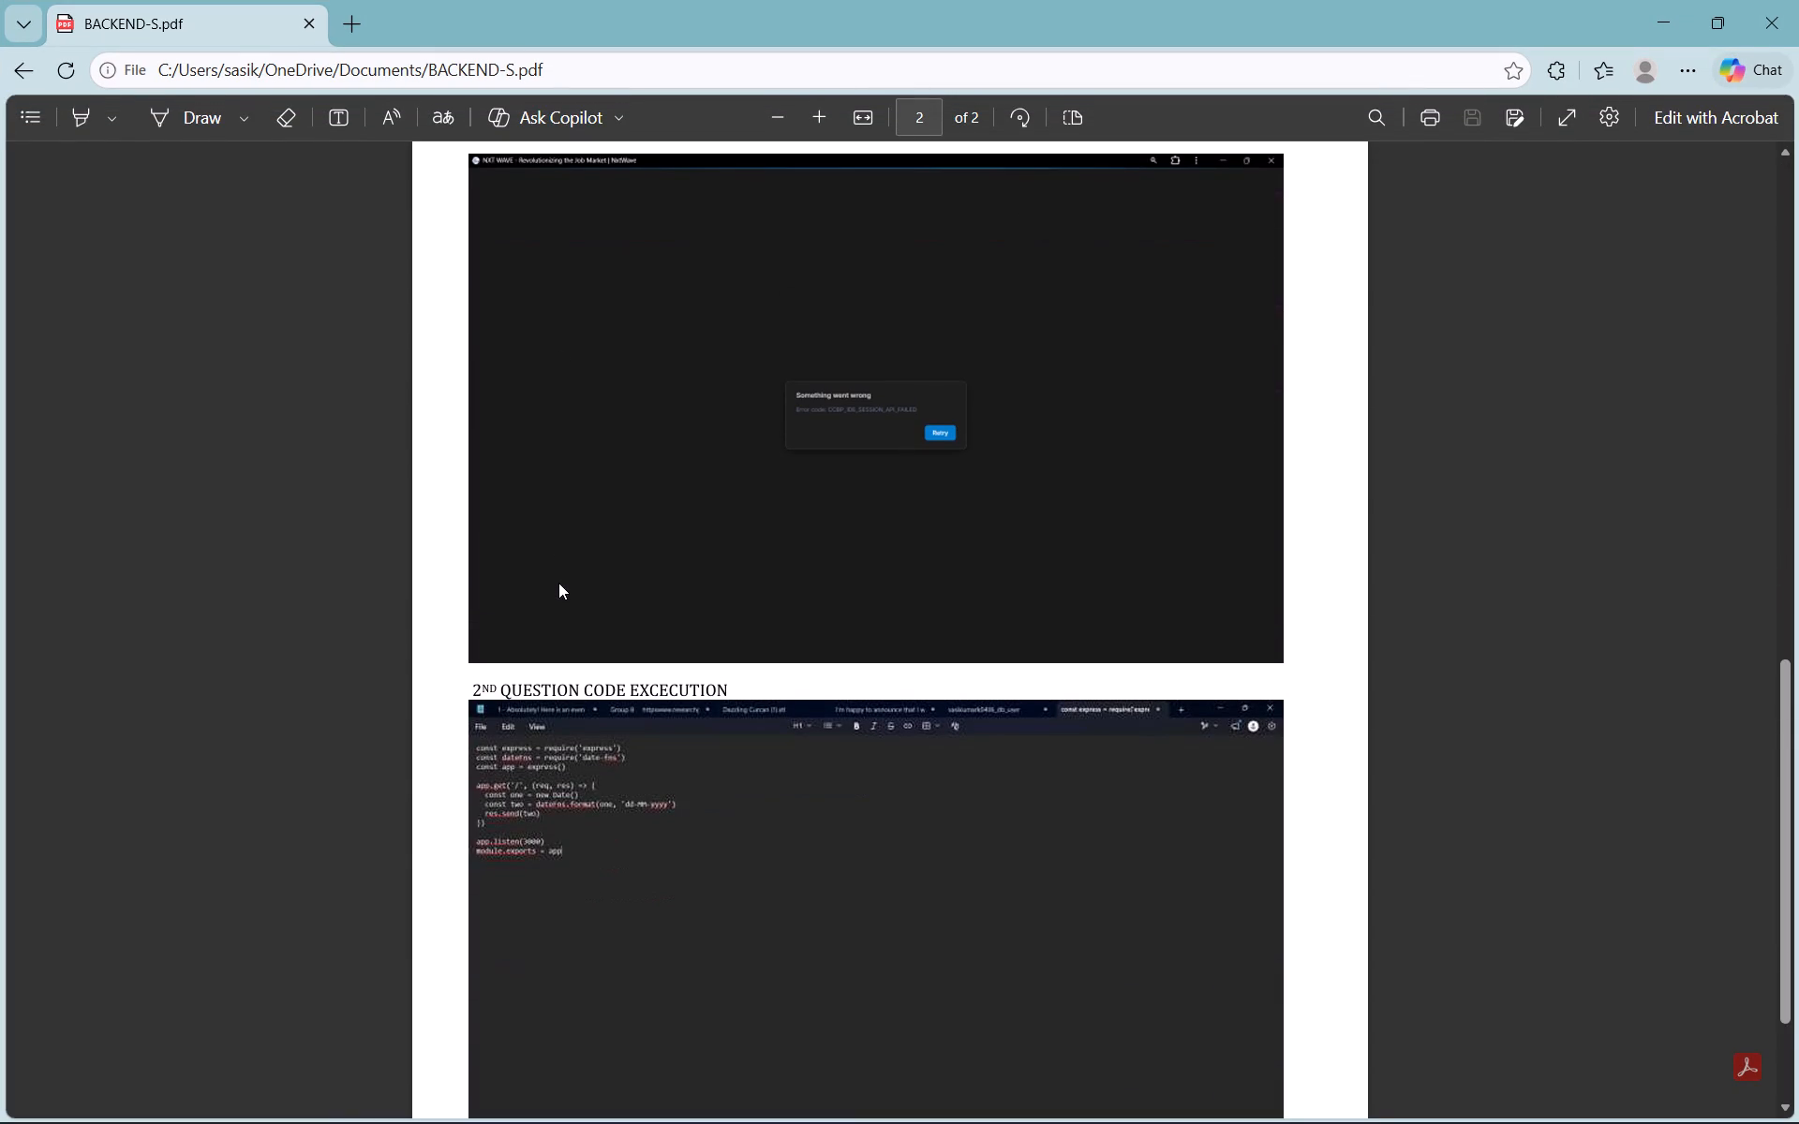
pyautogui.scroll(-1, 558, 583)
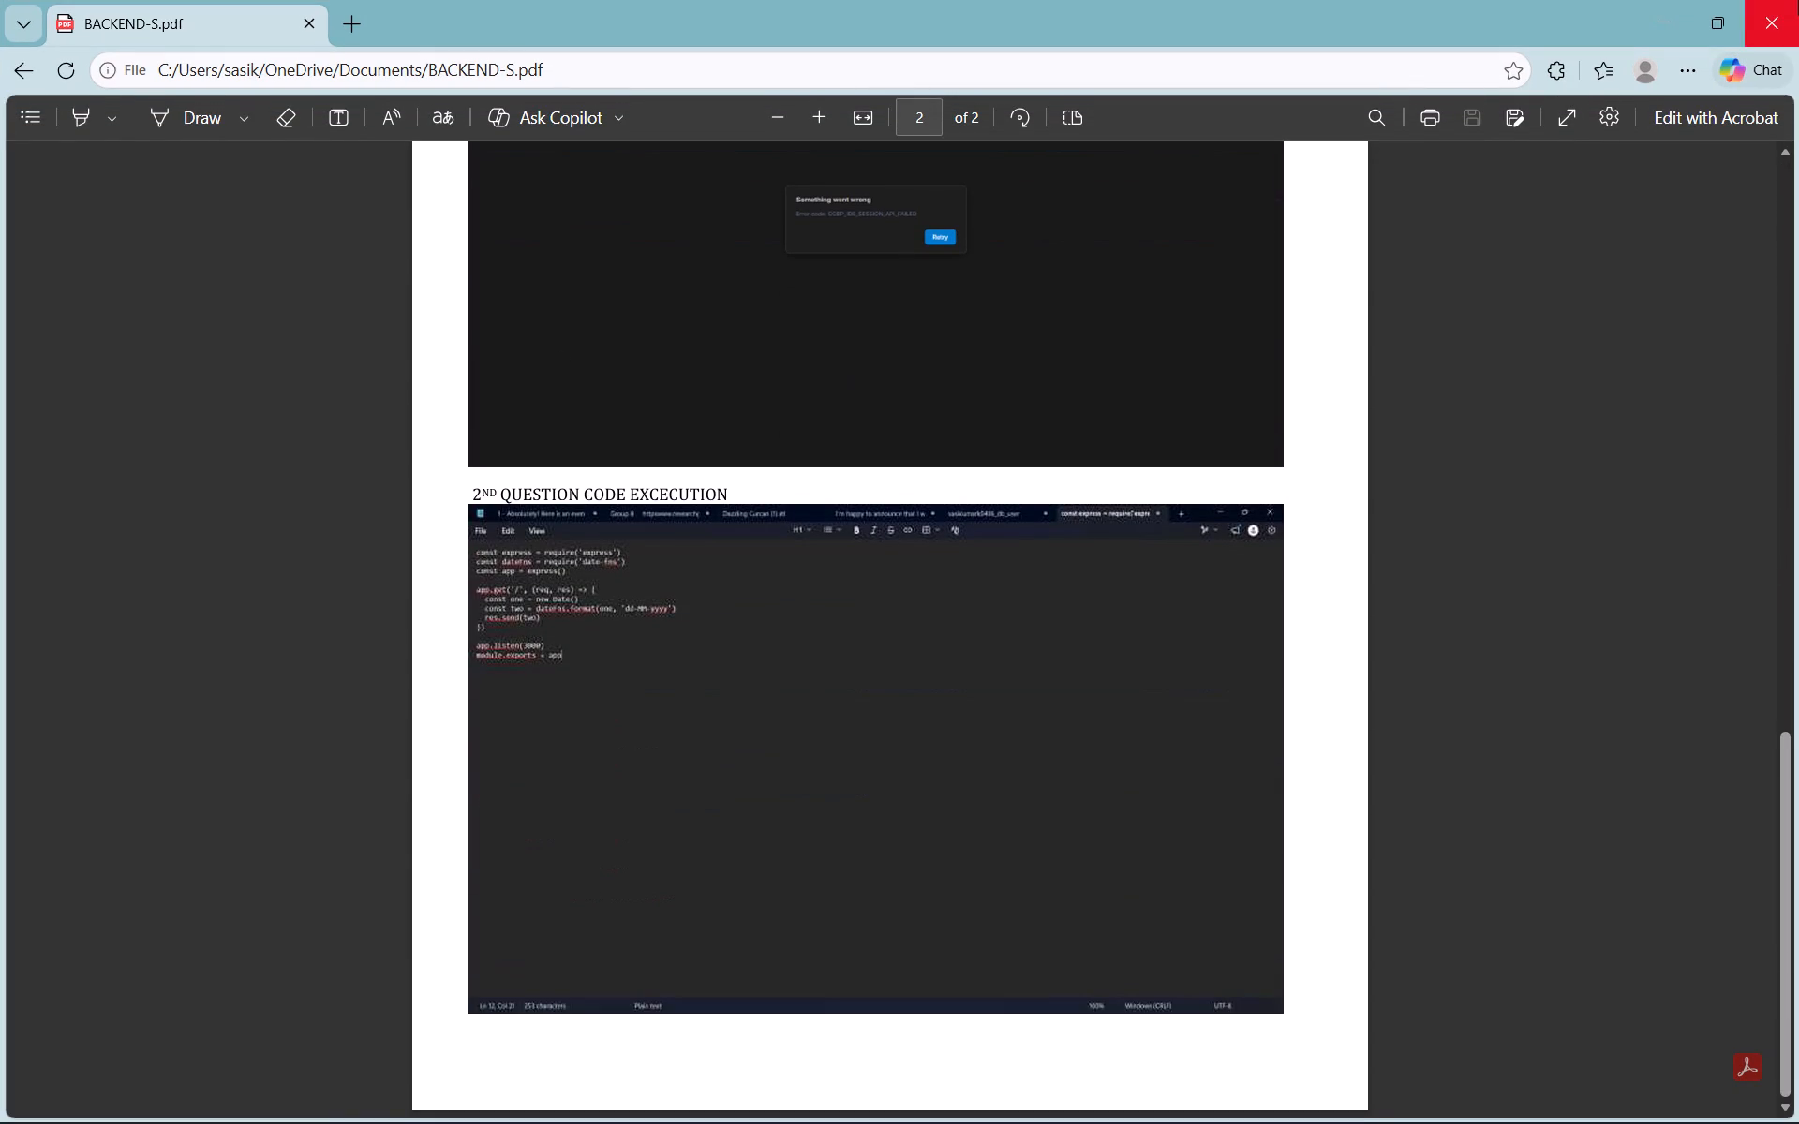
pyautogui.click(1798, 0)
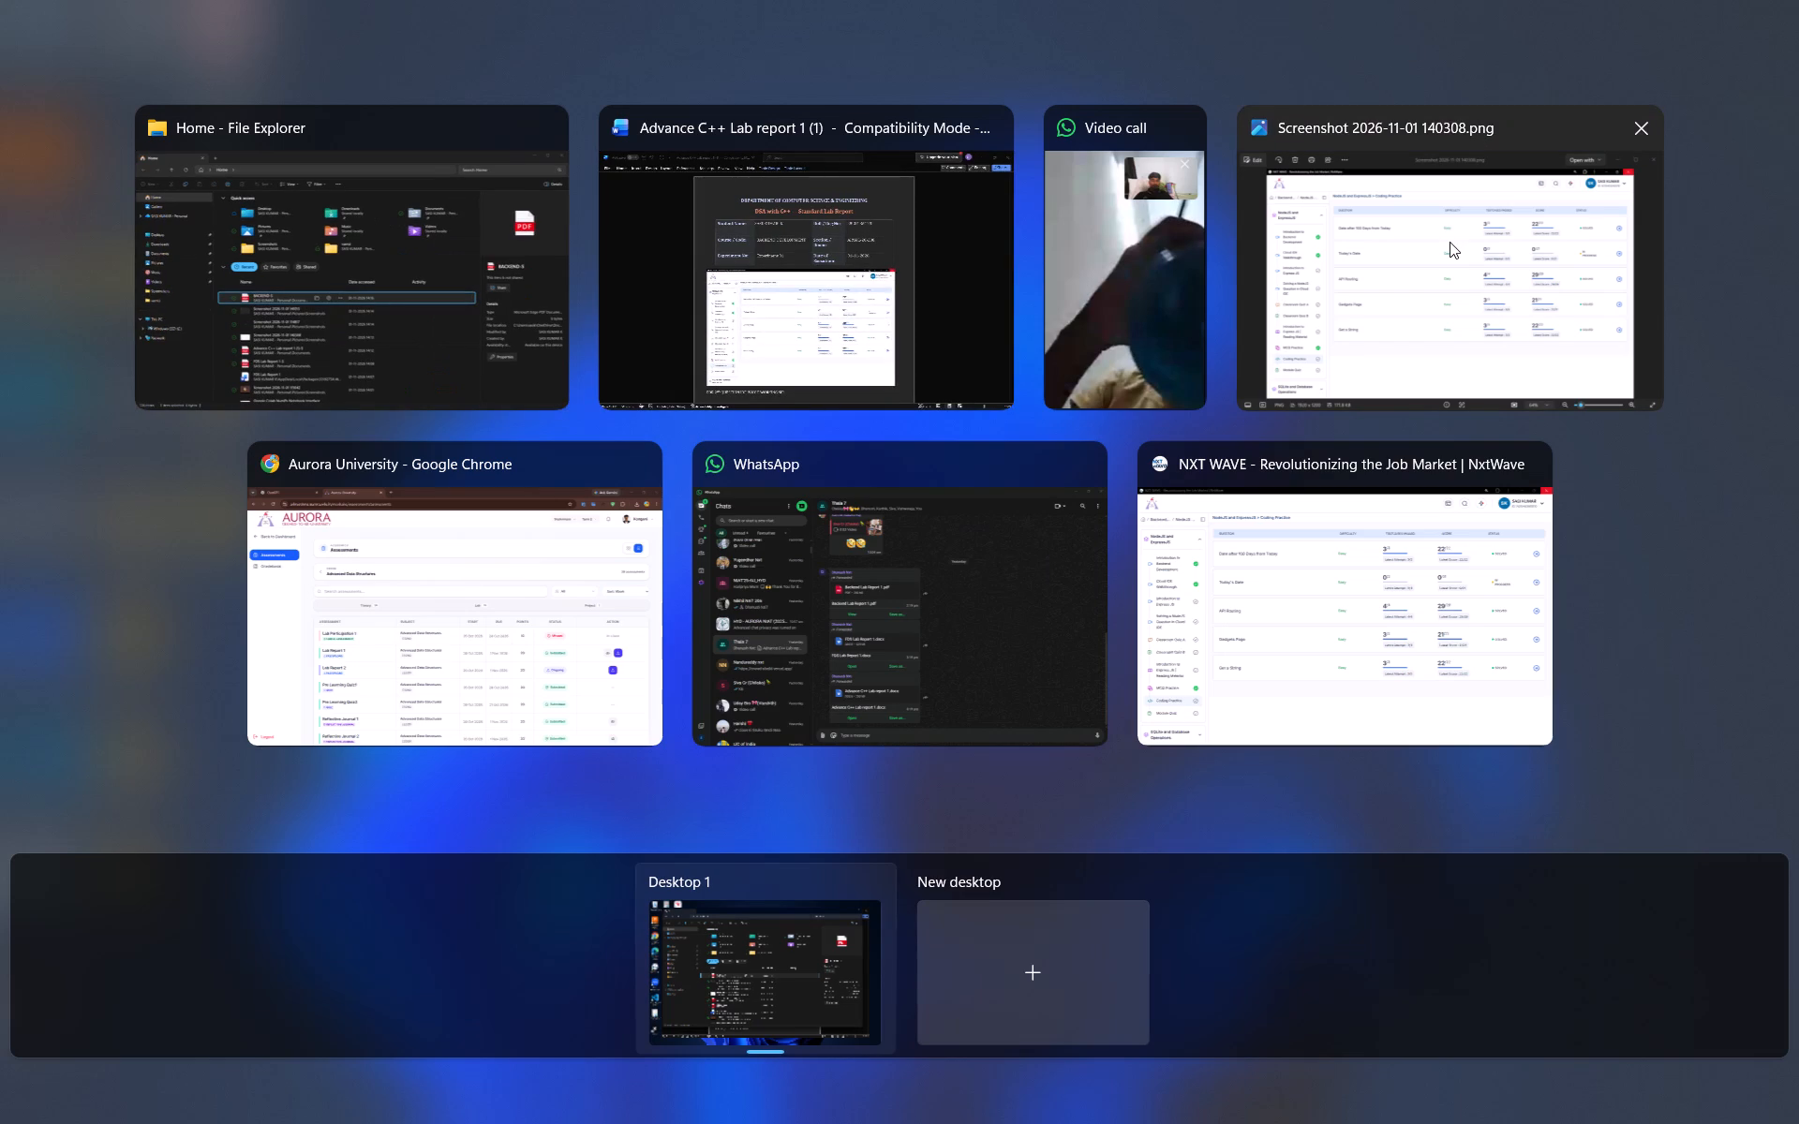
# Switch to the Aurora University portal in Chrome and open the assessments of Backend Development Fundamentals (CS210).
pyautogui.click(515, 668)
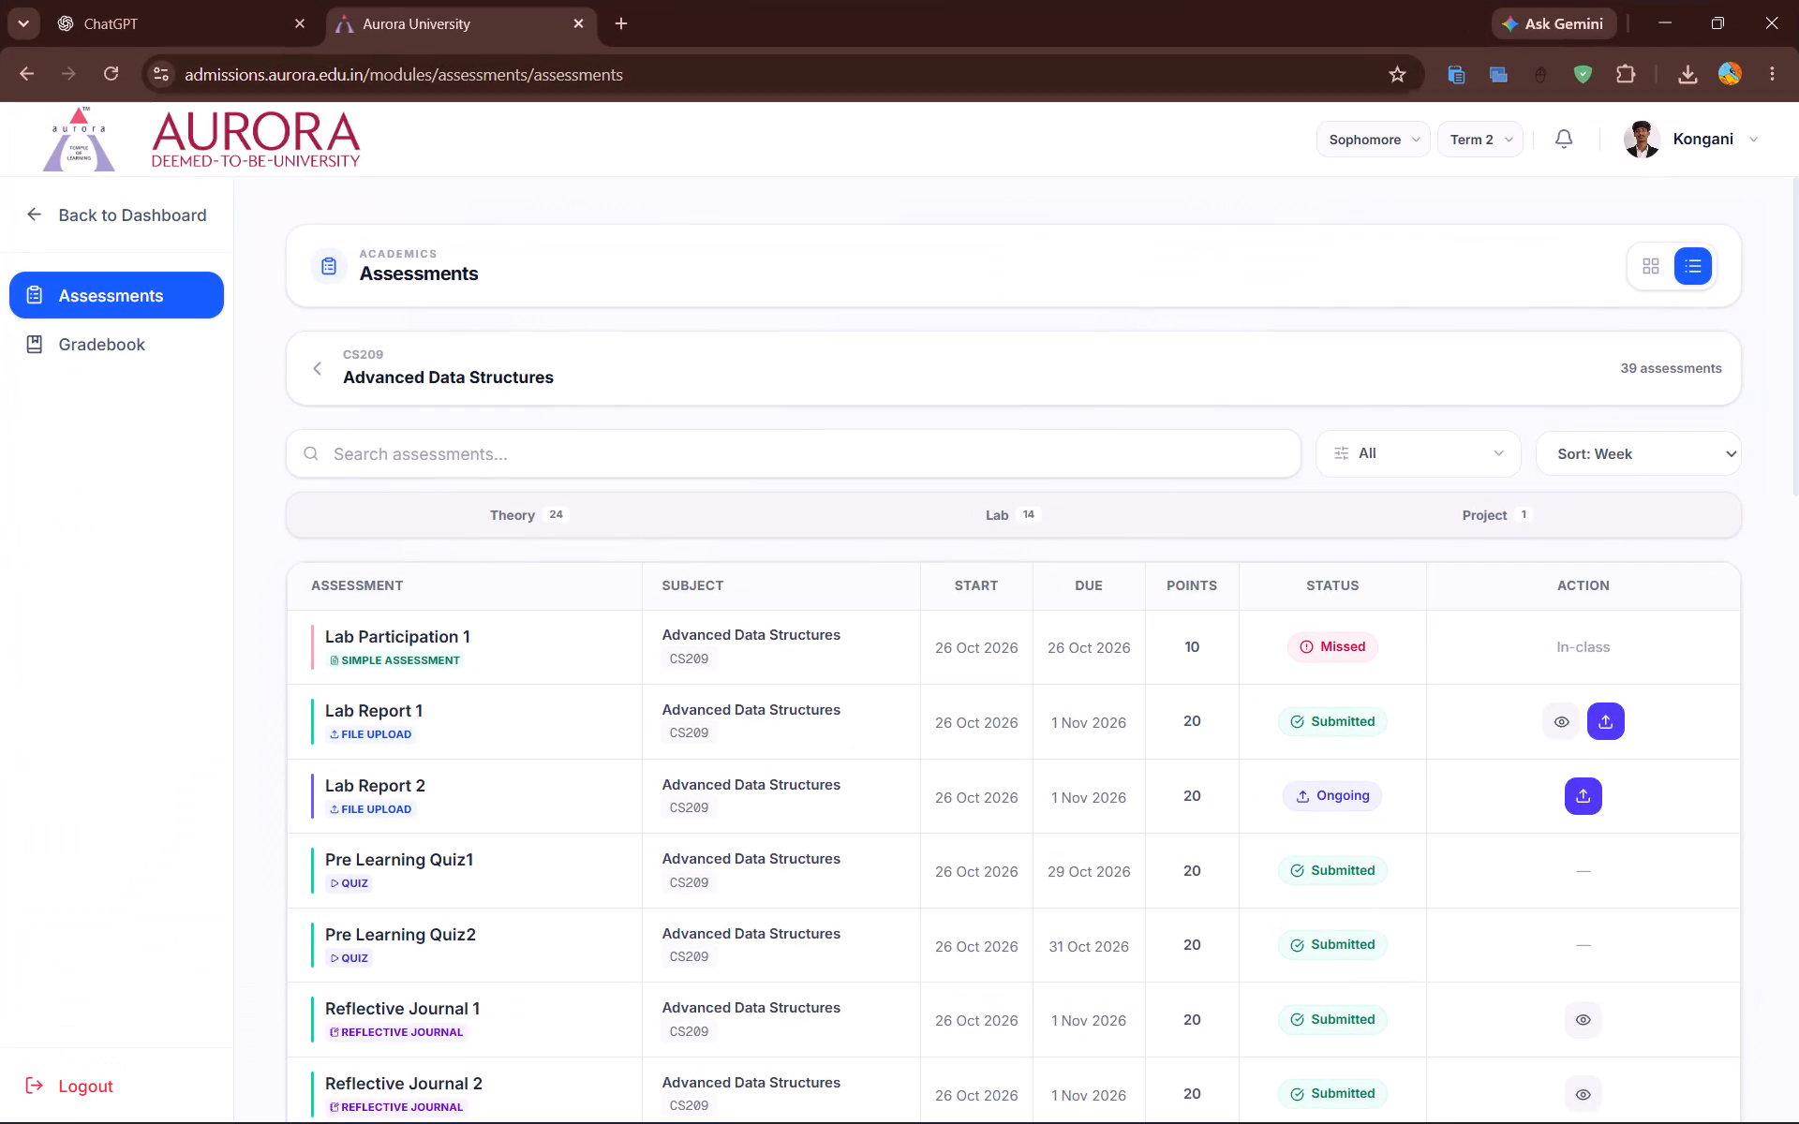
pyautogui.click(315, 368)
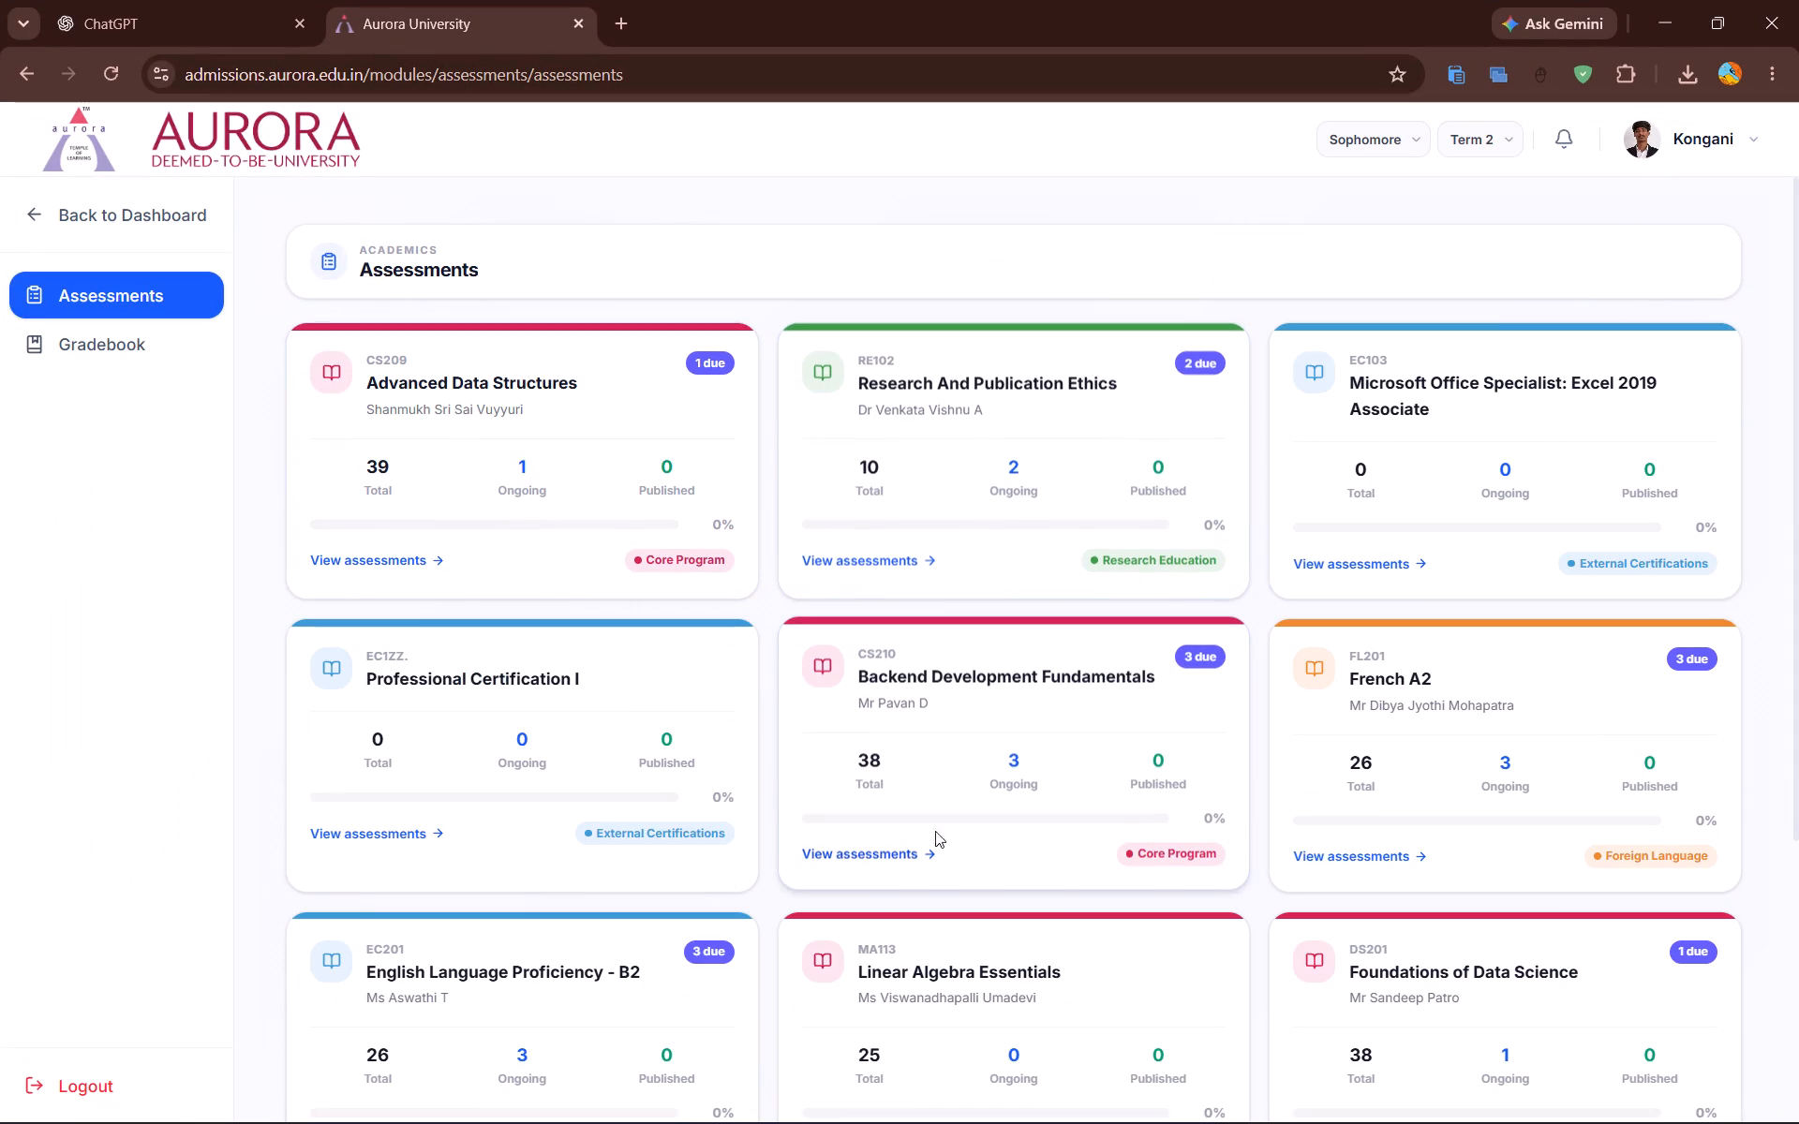
pyautogui.click(986, 775)
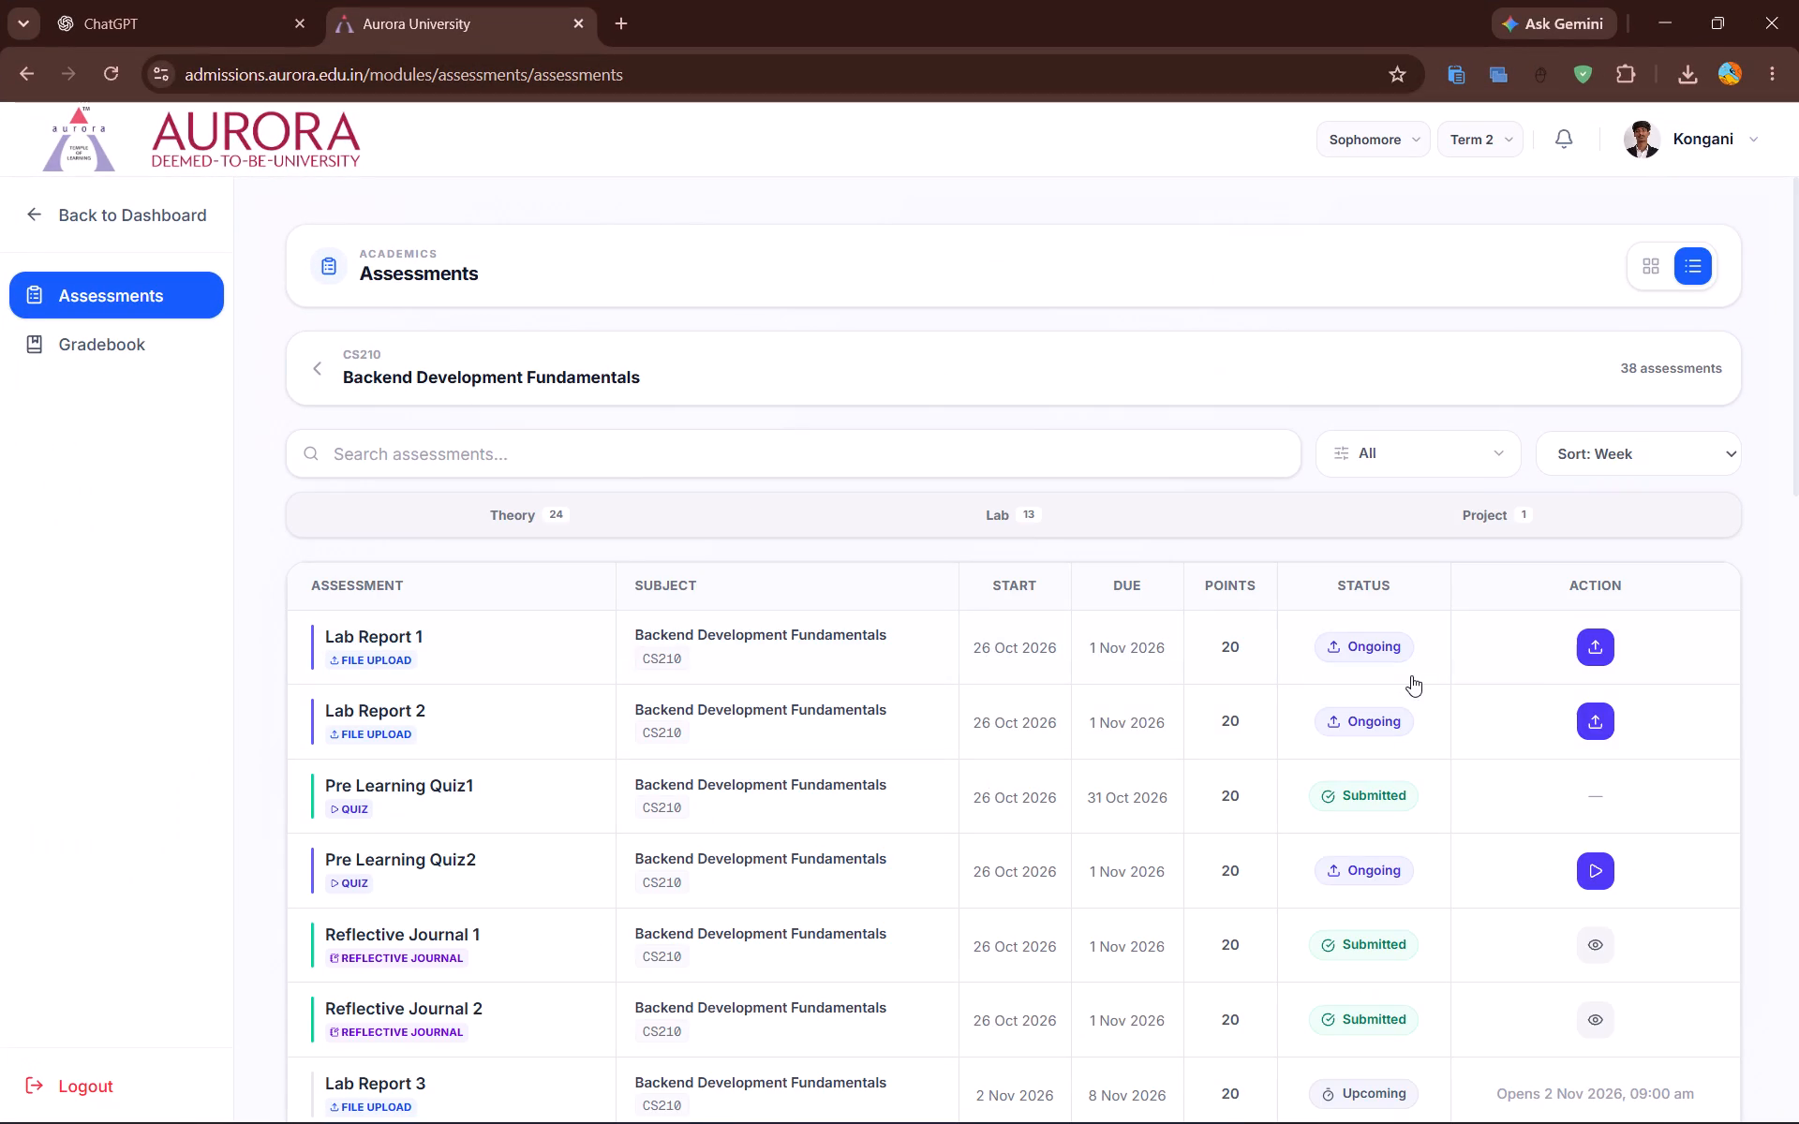
# Upload BACKEND-S.pdf from the Documents folder as the submission for Lab Report 1 of Backend Development Fundamentals.
pyautogui.click(1598, 645)
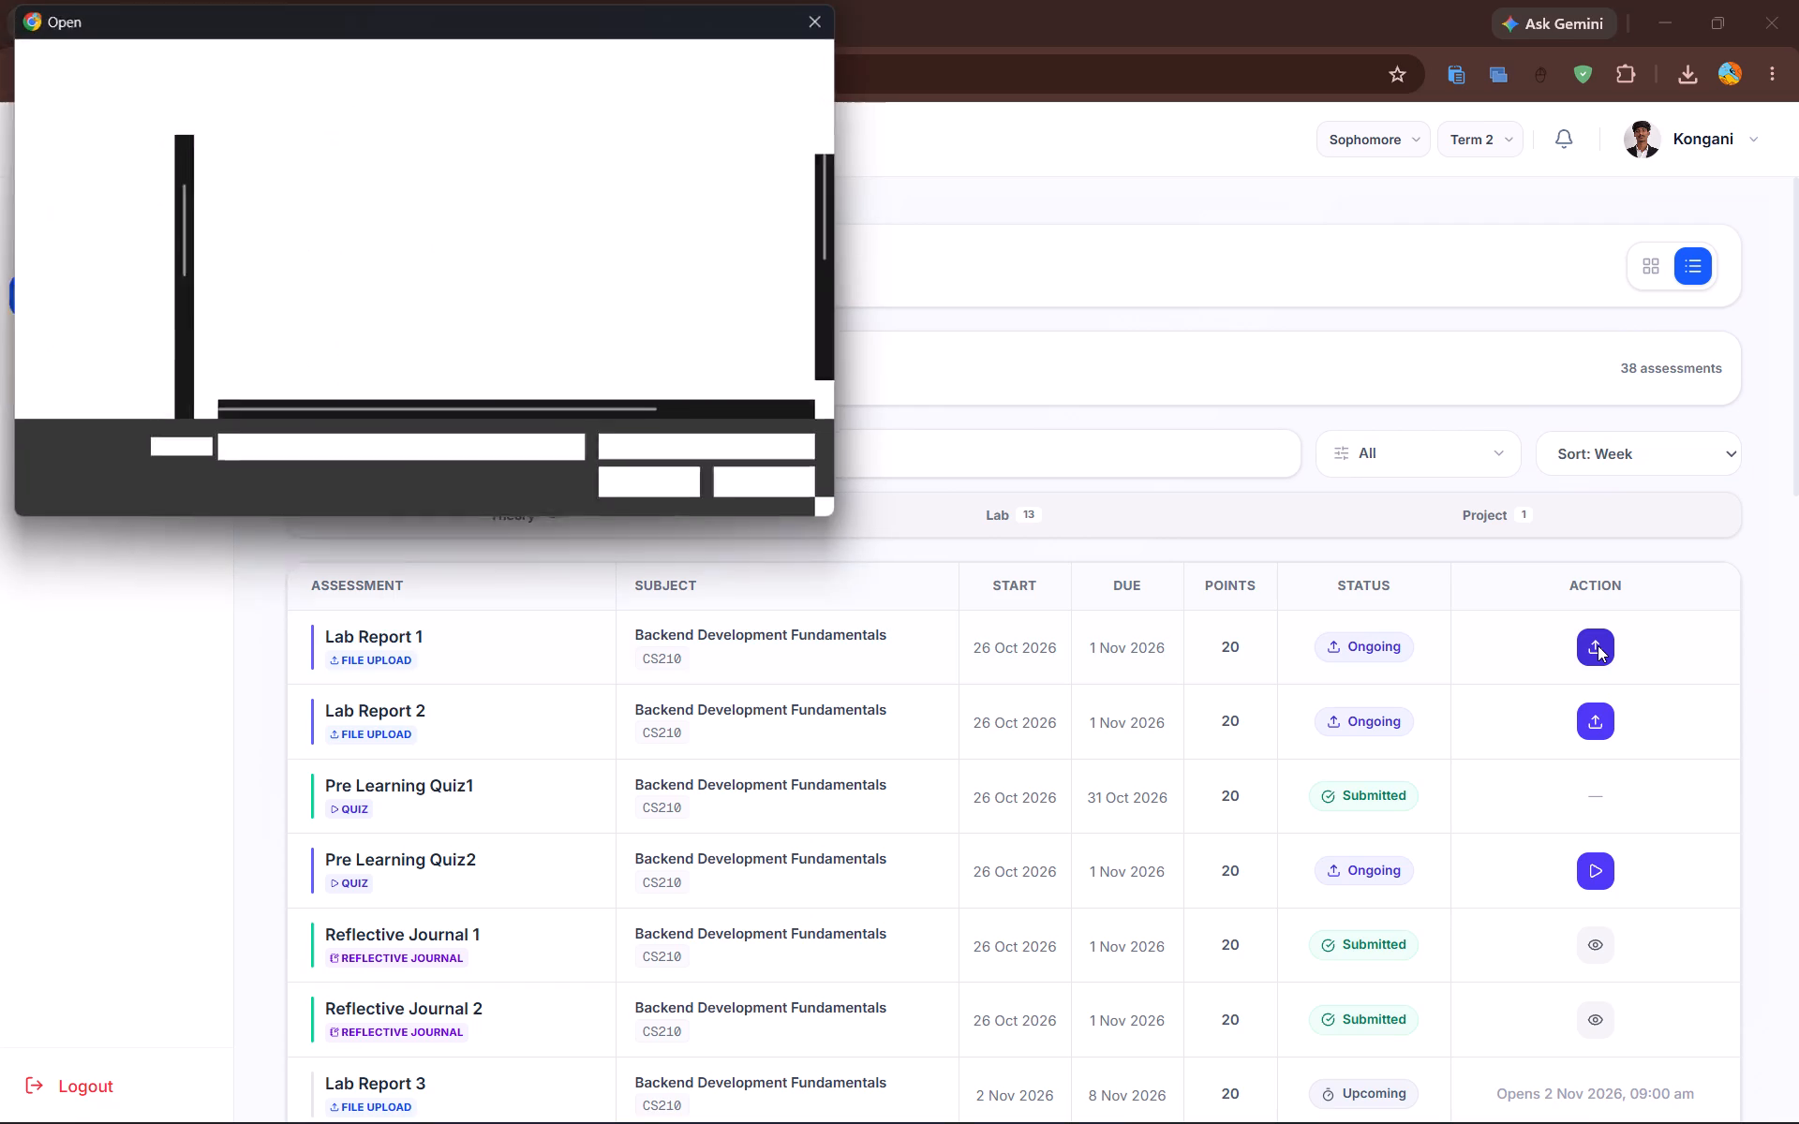
pyautogui.hotkey('ctrl', 'v')
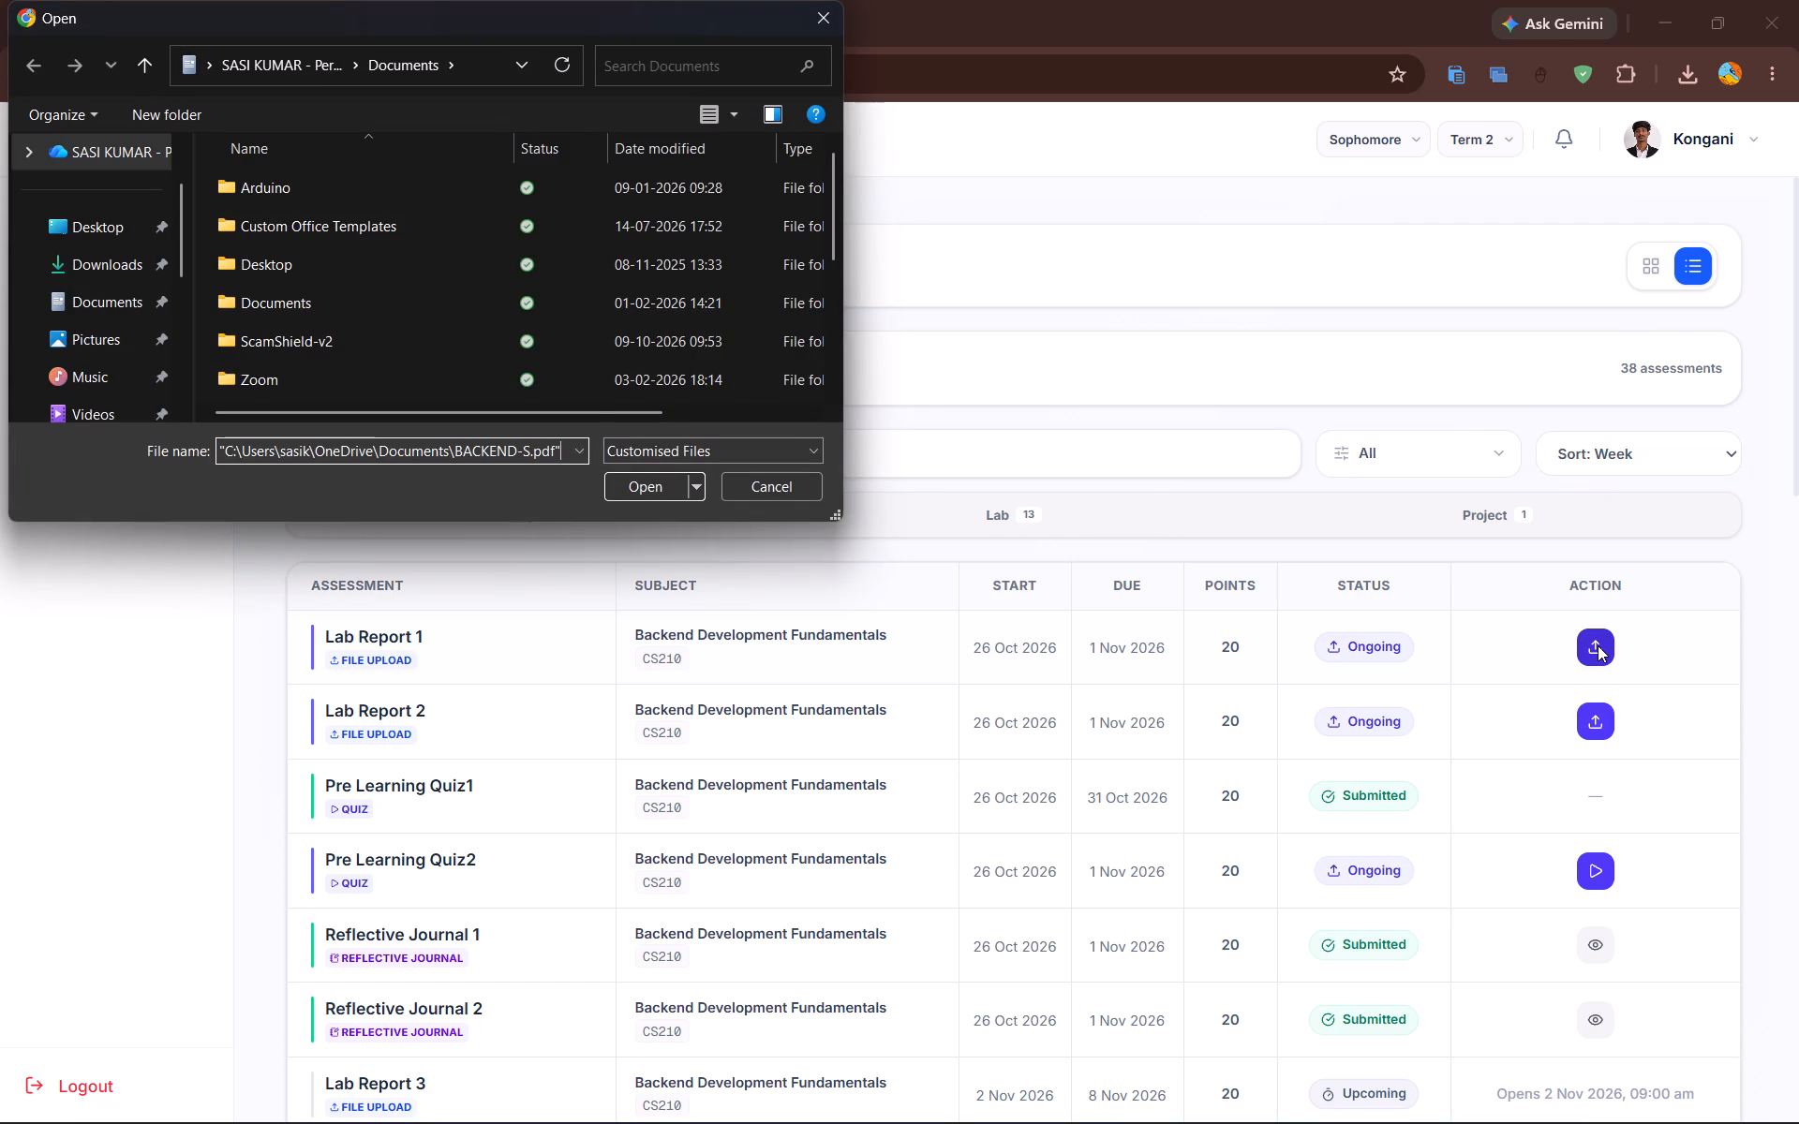
pyautogui.press('Return')
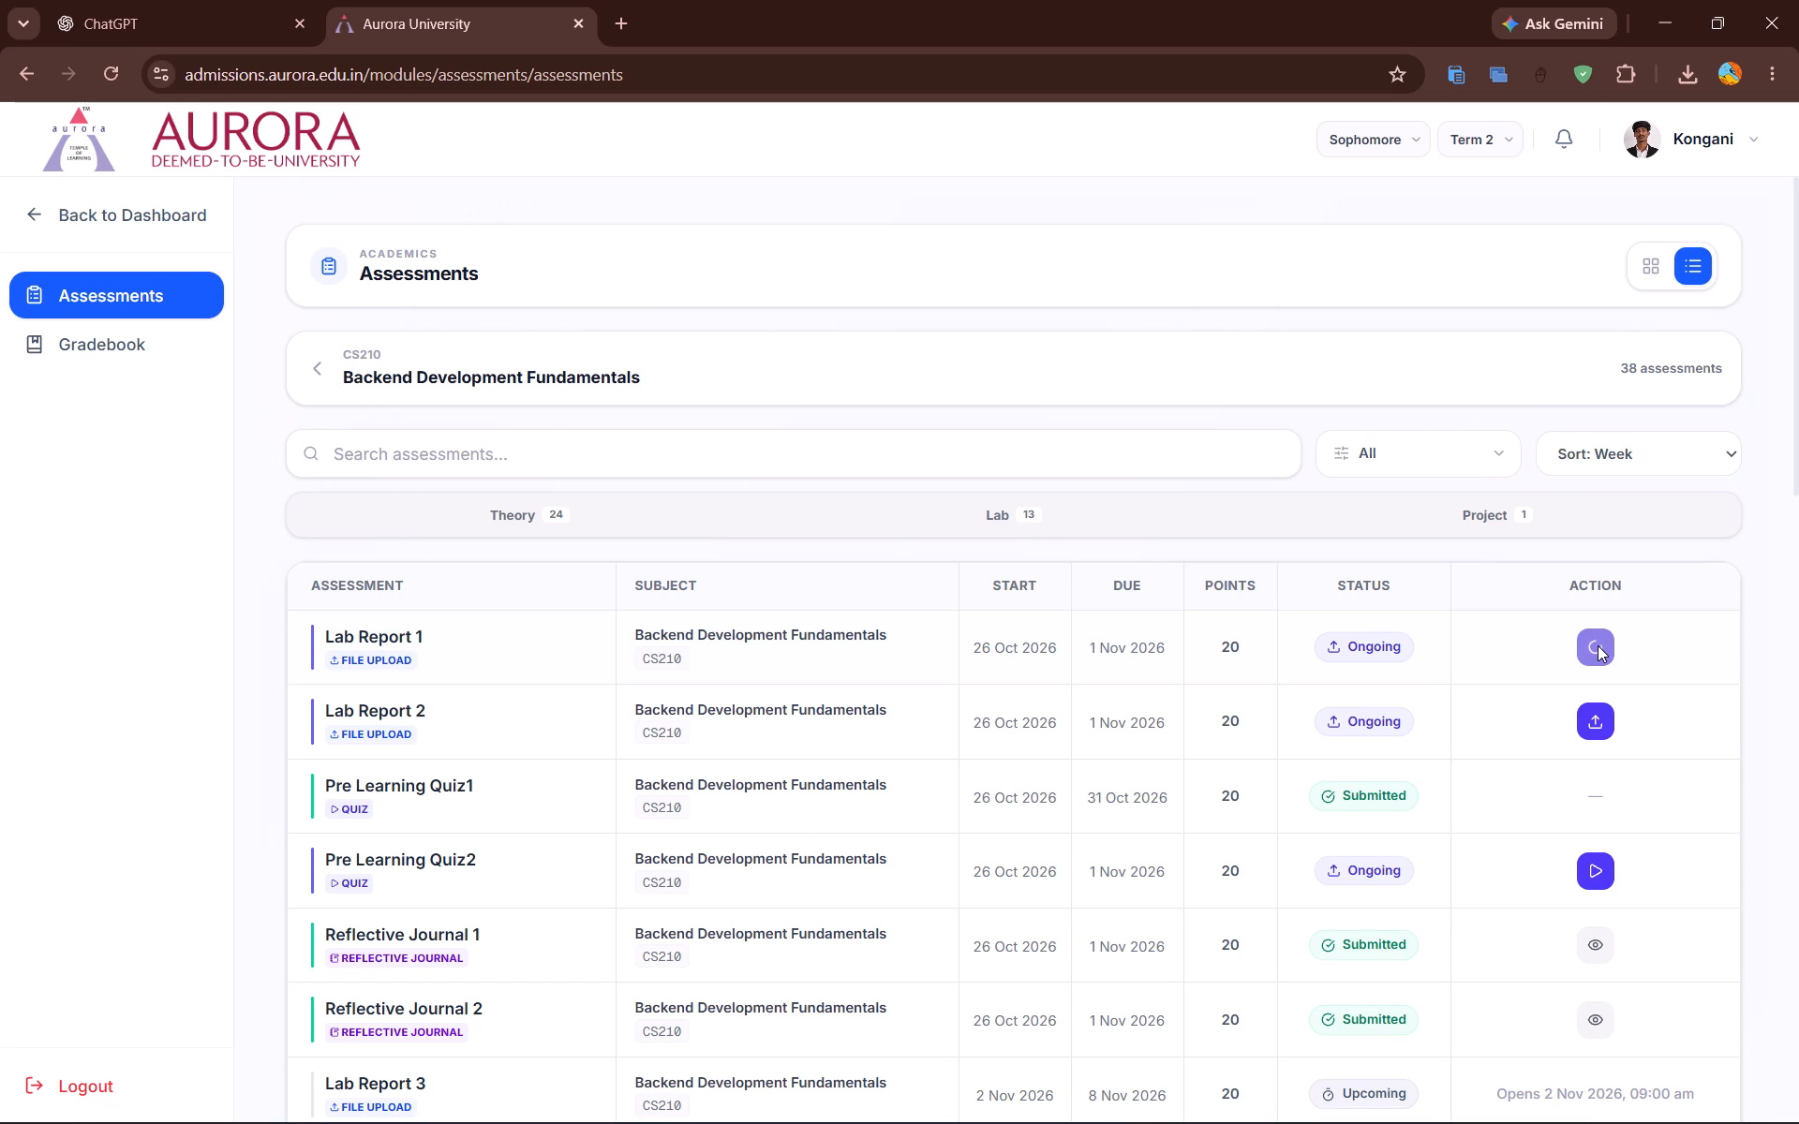
pyautogui.click(1146, 871)
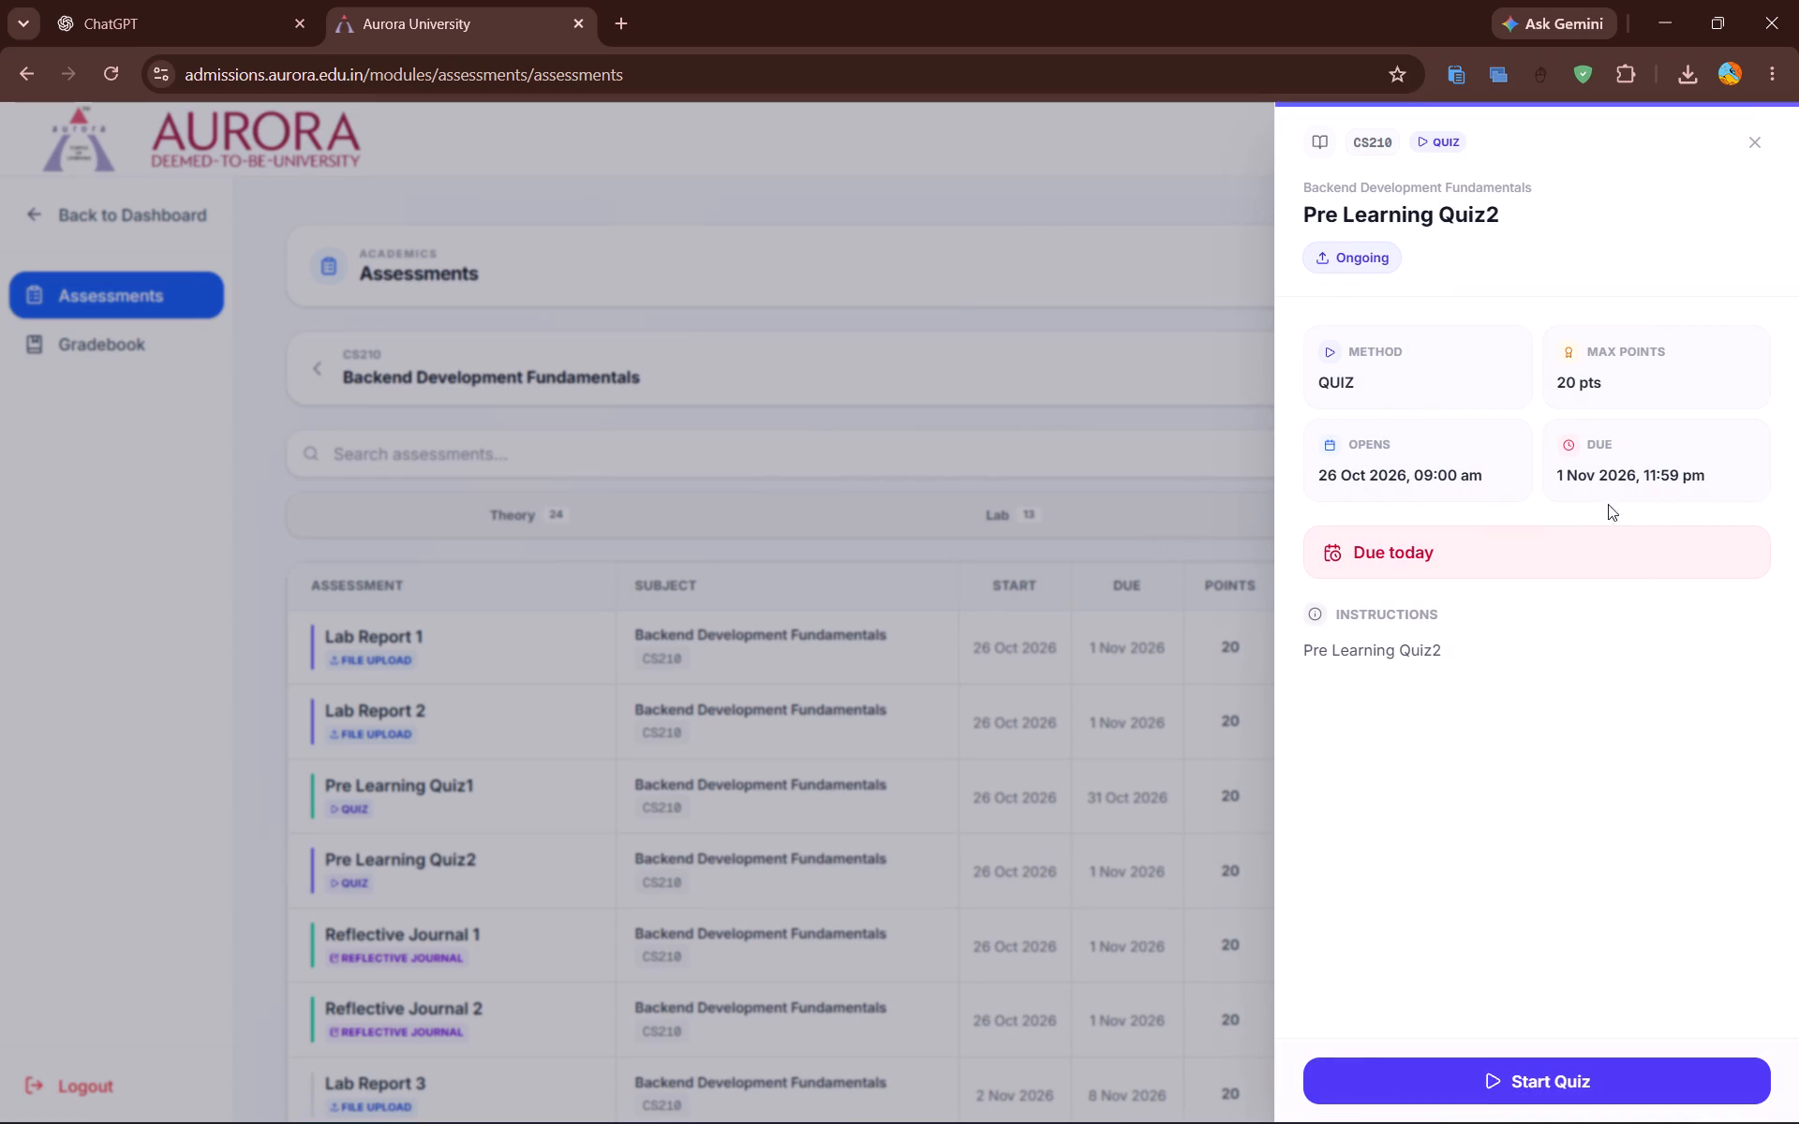